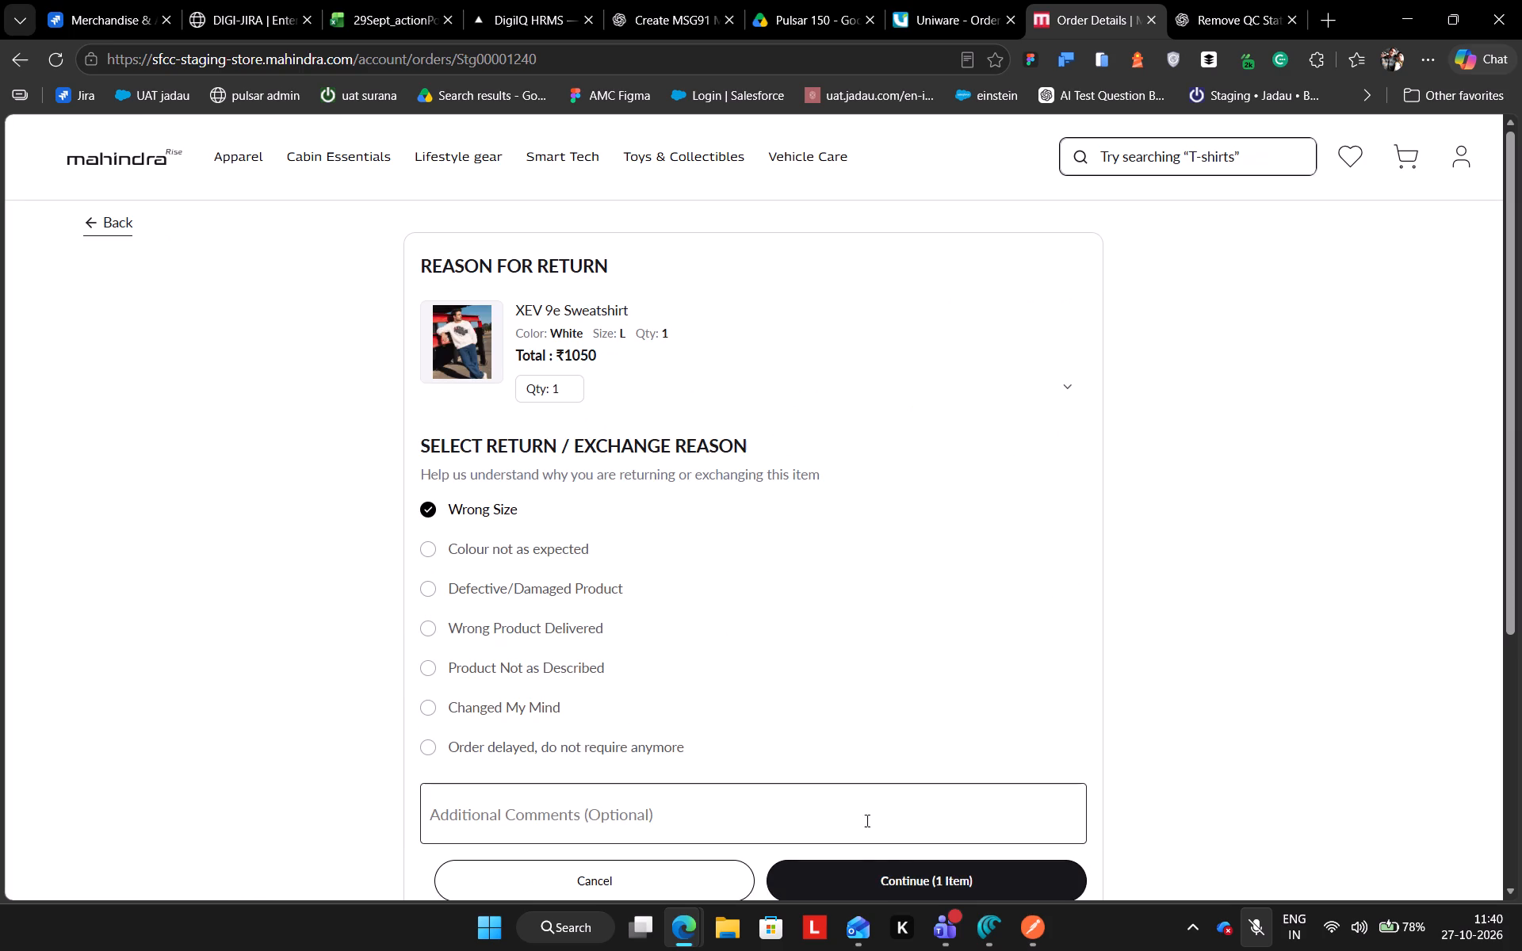
Continue the XEV 9e Sweatshirt return with reason Wrong Size and submit it as an exchange for another size or color.
{"action": "left_click", "coordinate": [890, 873]}
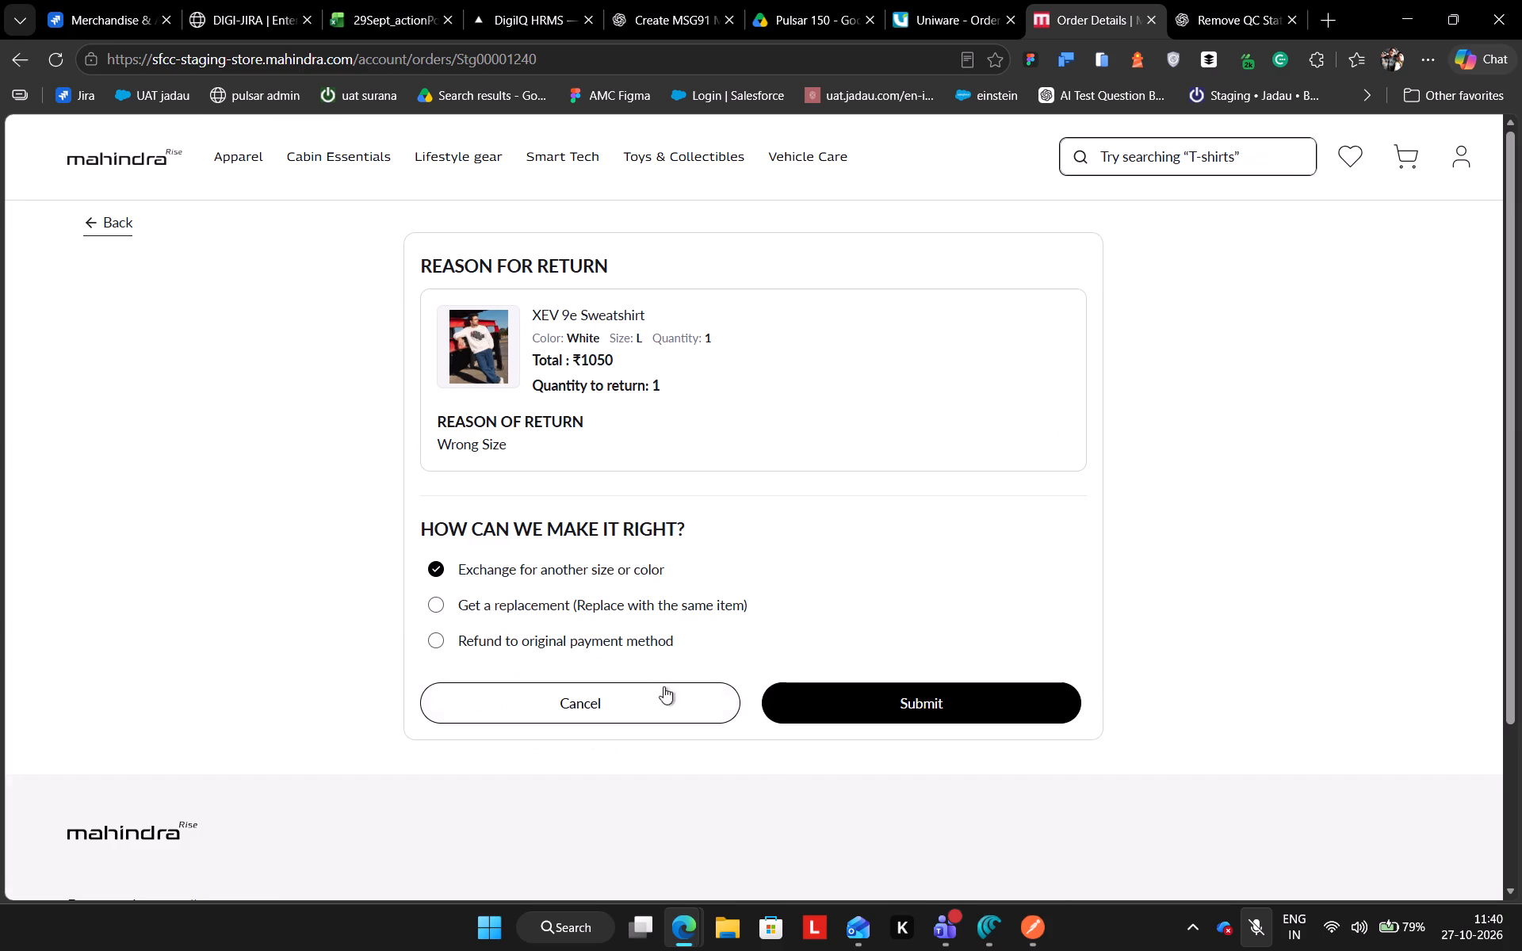
{"action": "left_click", "coordinate": [855, 708]}
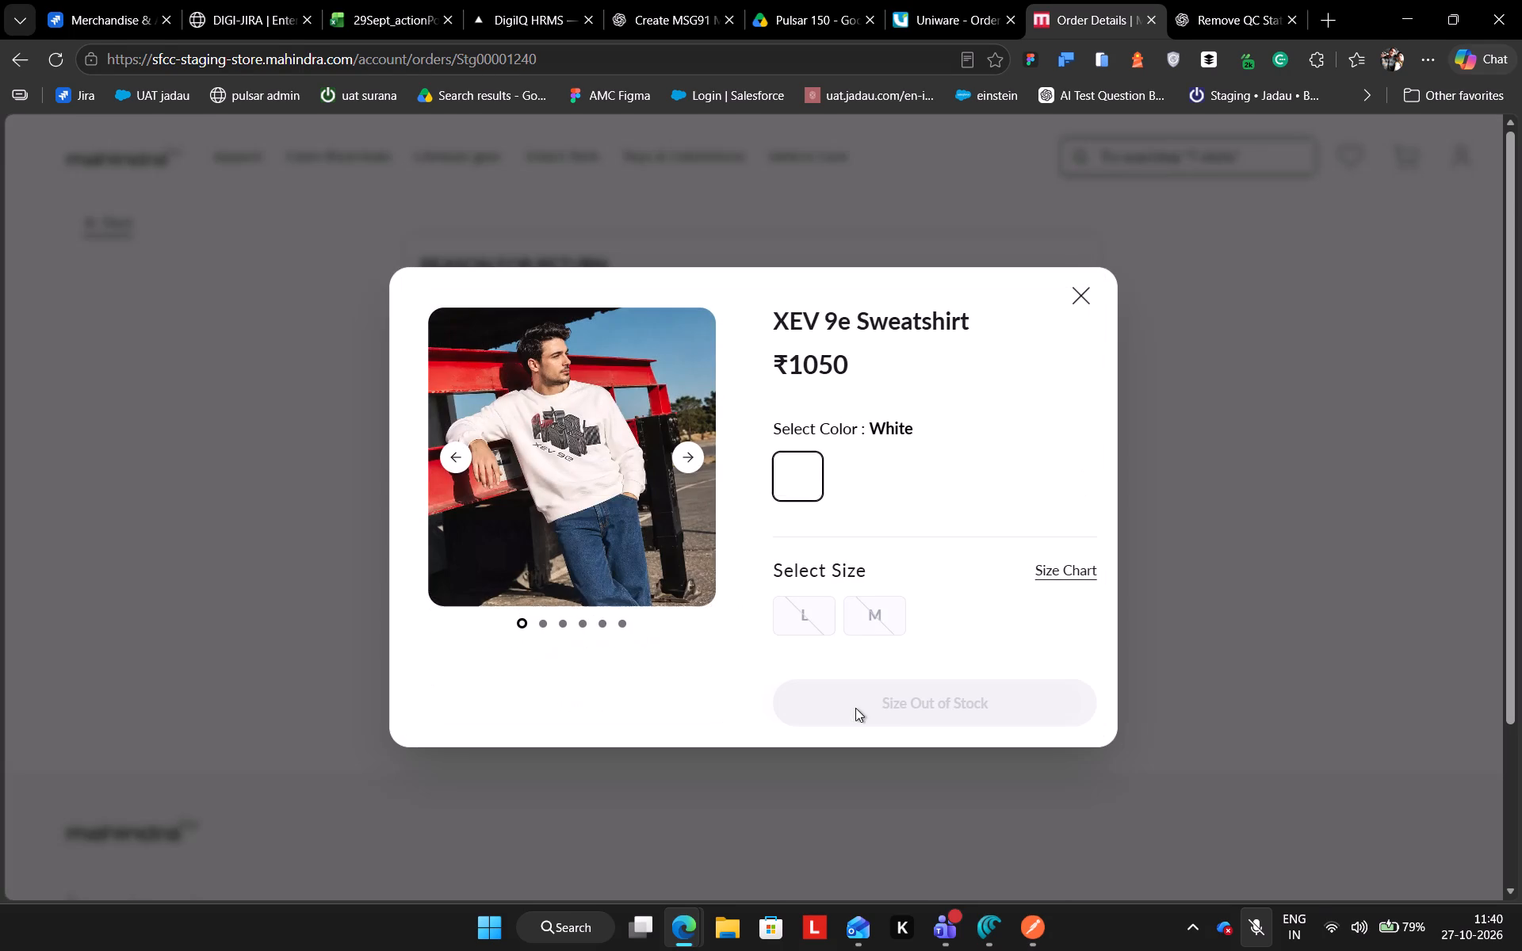
Check whether sizes L and M can be selected for the exchange sweatshirt, and close the product selection.
{"action": "left_click", "coordinate": [821, 617]}
{"action": "left_click", "coordinate": [869, 621]}
{"action": "left_click", "coordinate": [1080, 290]}
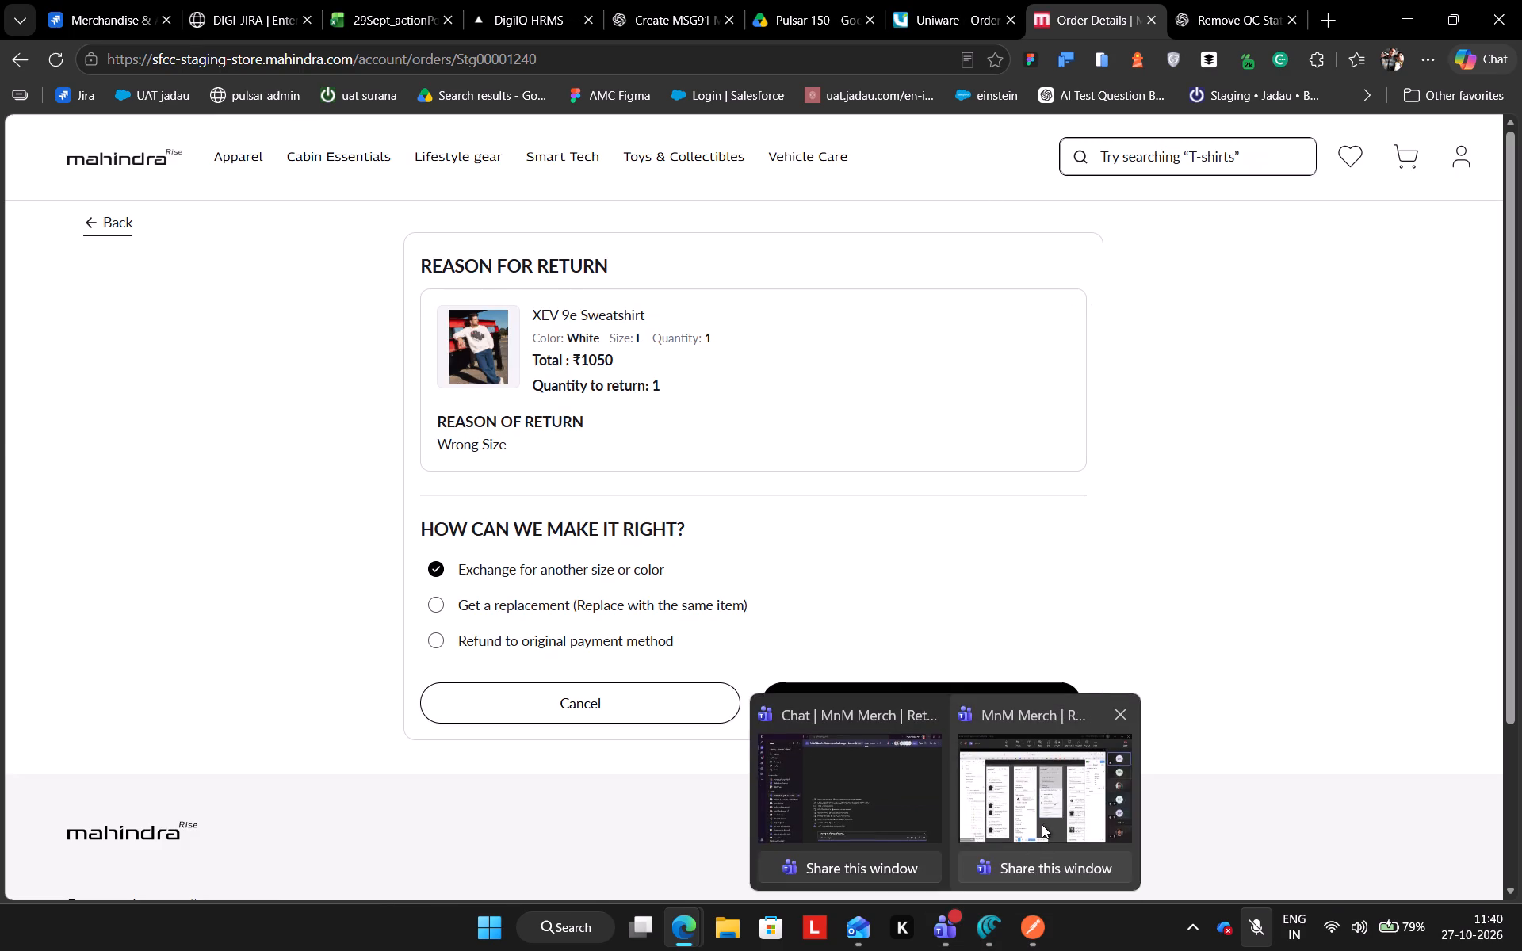
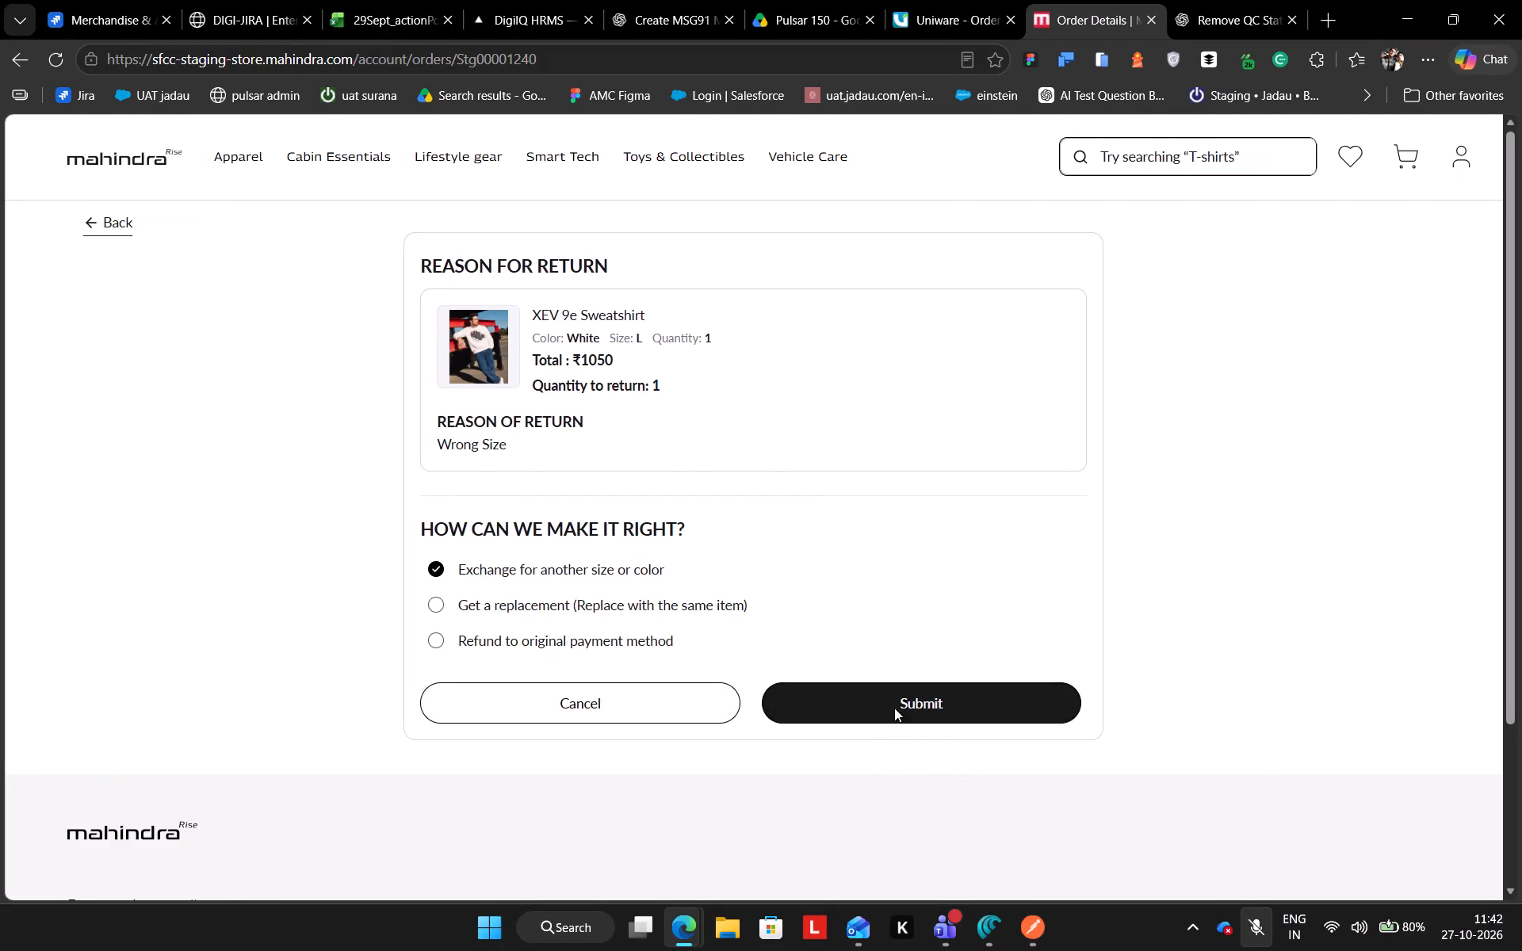
Close the exchange product selection for the XEV 9e Sweatshirt without choosing a size.
{"action": "left_click", "coordinate": [1079, 293]}
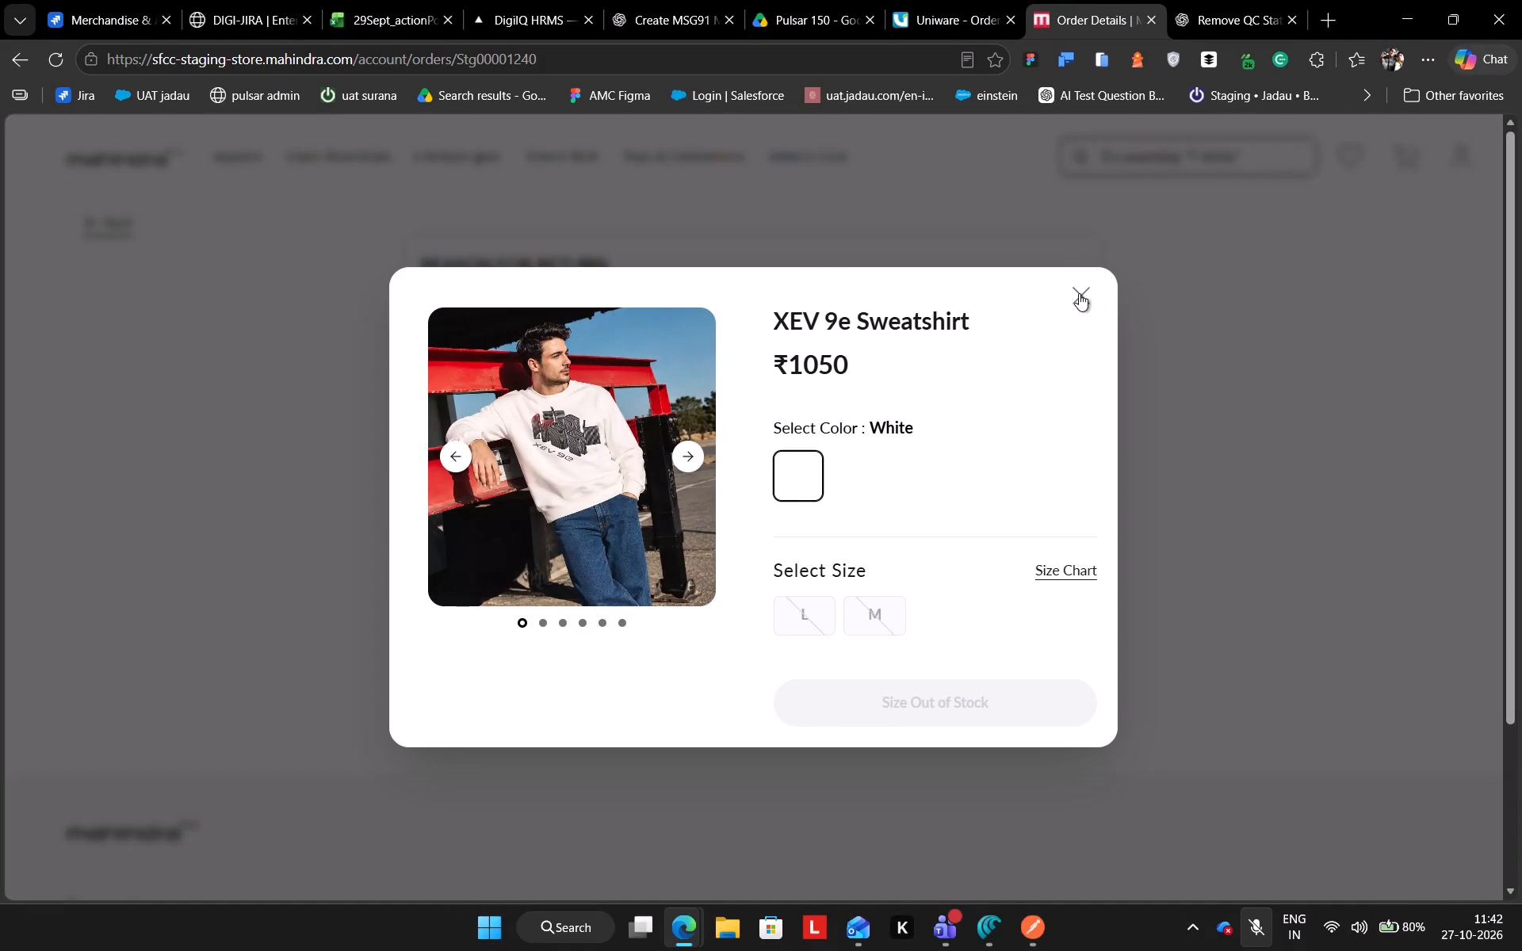
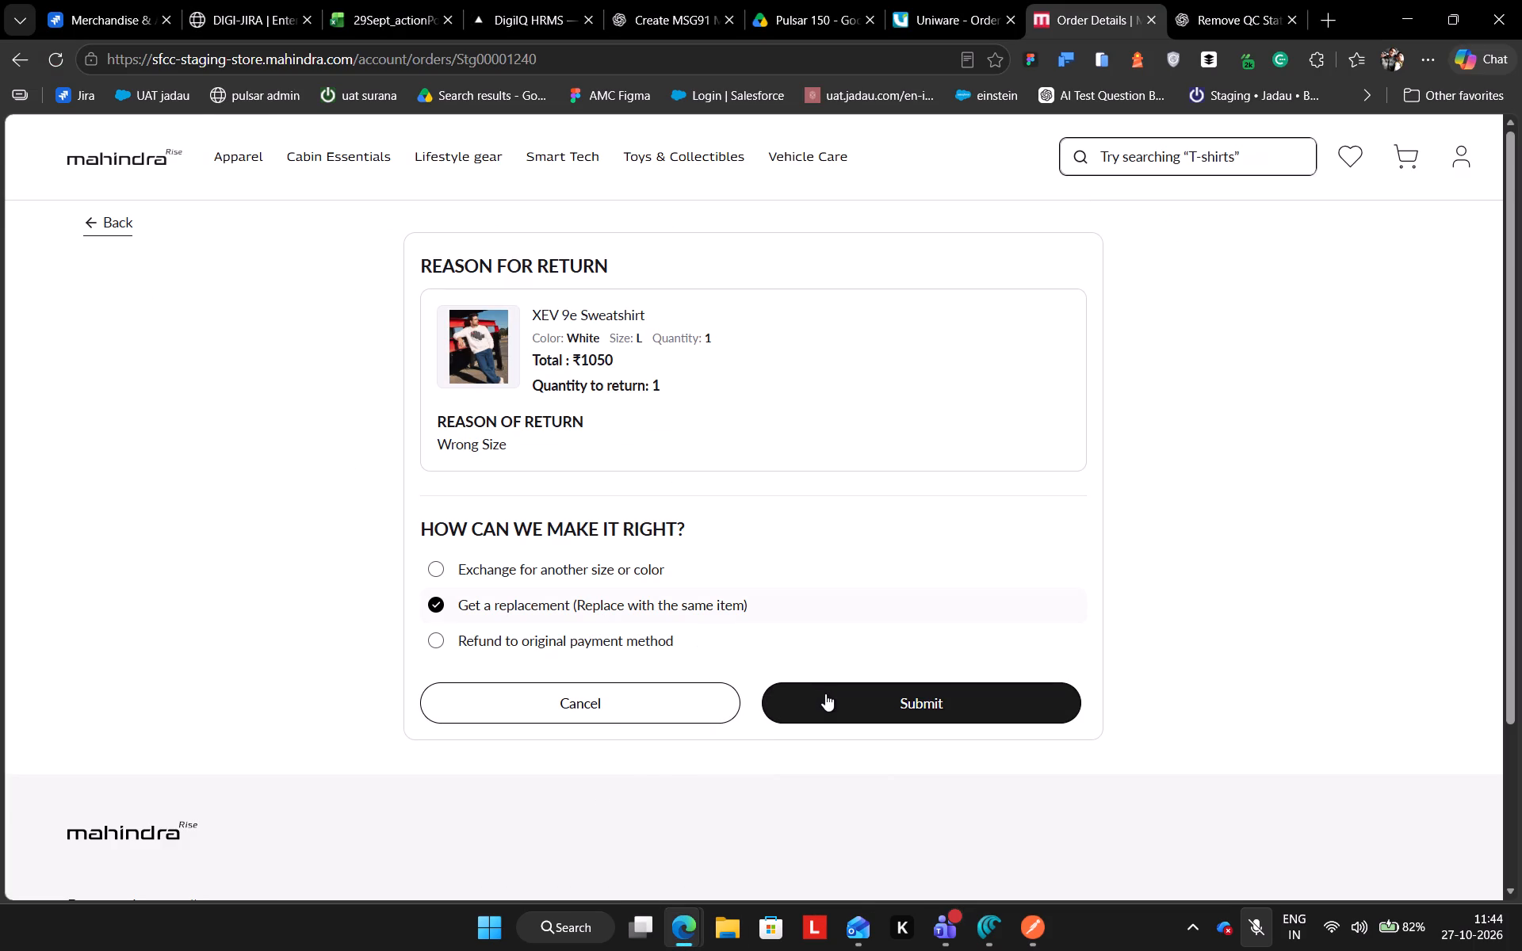
Submit the XEV 9e Sweatshirt request with the same-item replacement option.
{"action": "left_click", "coordinate": [942, 705]}
{"action": "double_click", "coordinate": [899, 712]}
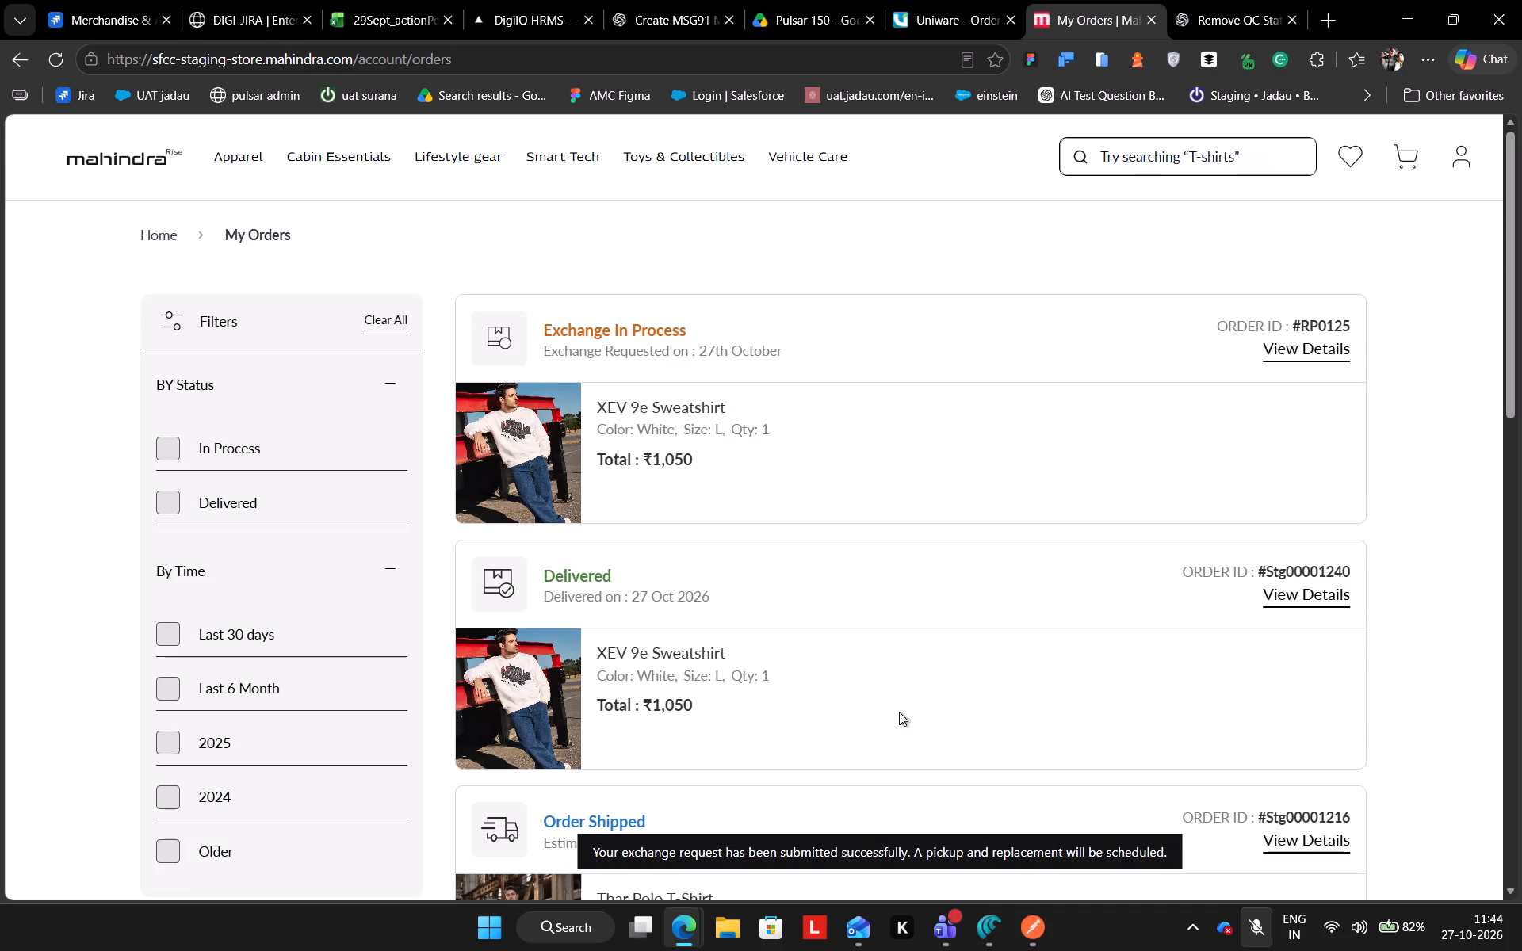
{"action": "scroll", "coordinate": [899, 712], "scroll_direction": "down", "scroll_amount": 7}
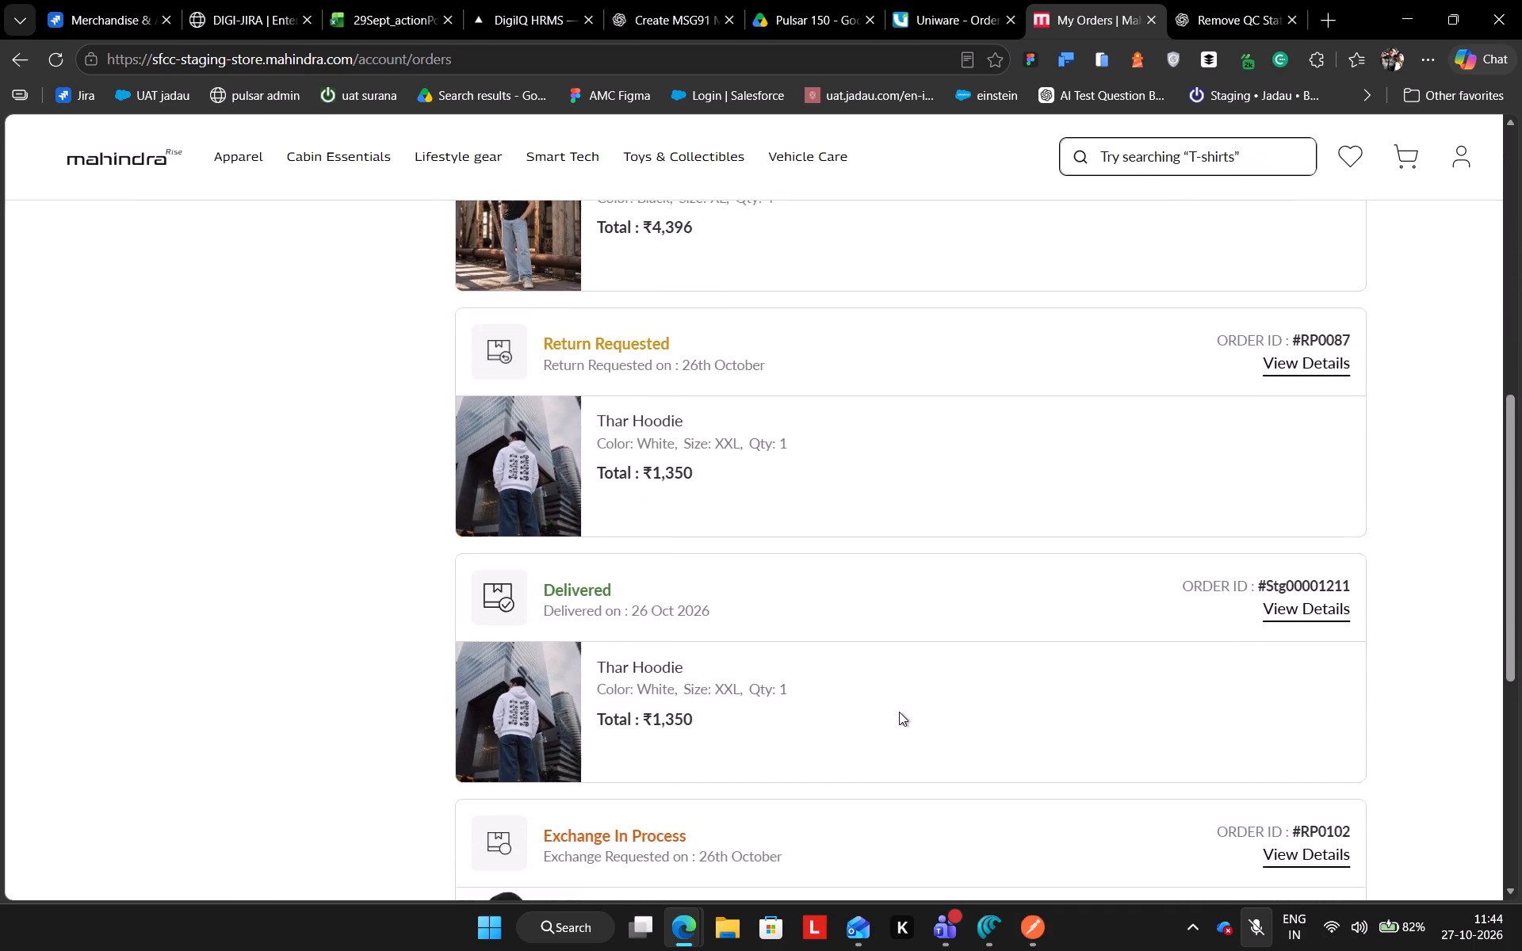
{"action": "scroll", "coordinate": [899, 712], "scroll_direction": "down", "scroll_amount": 7}
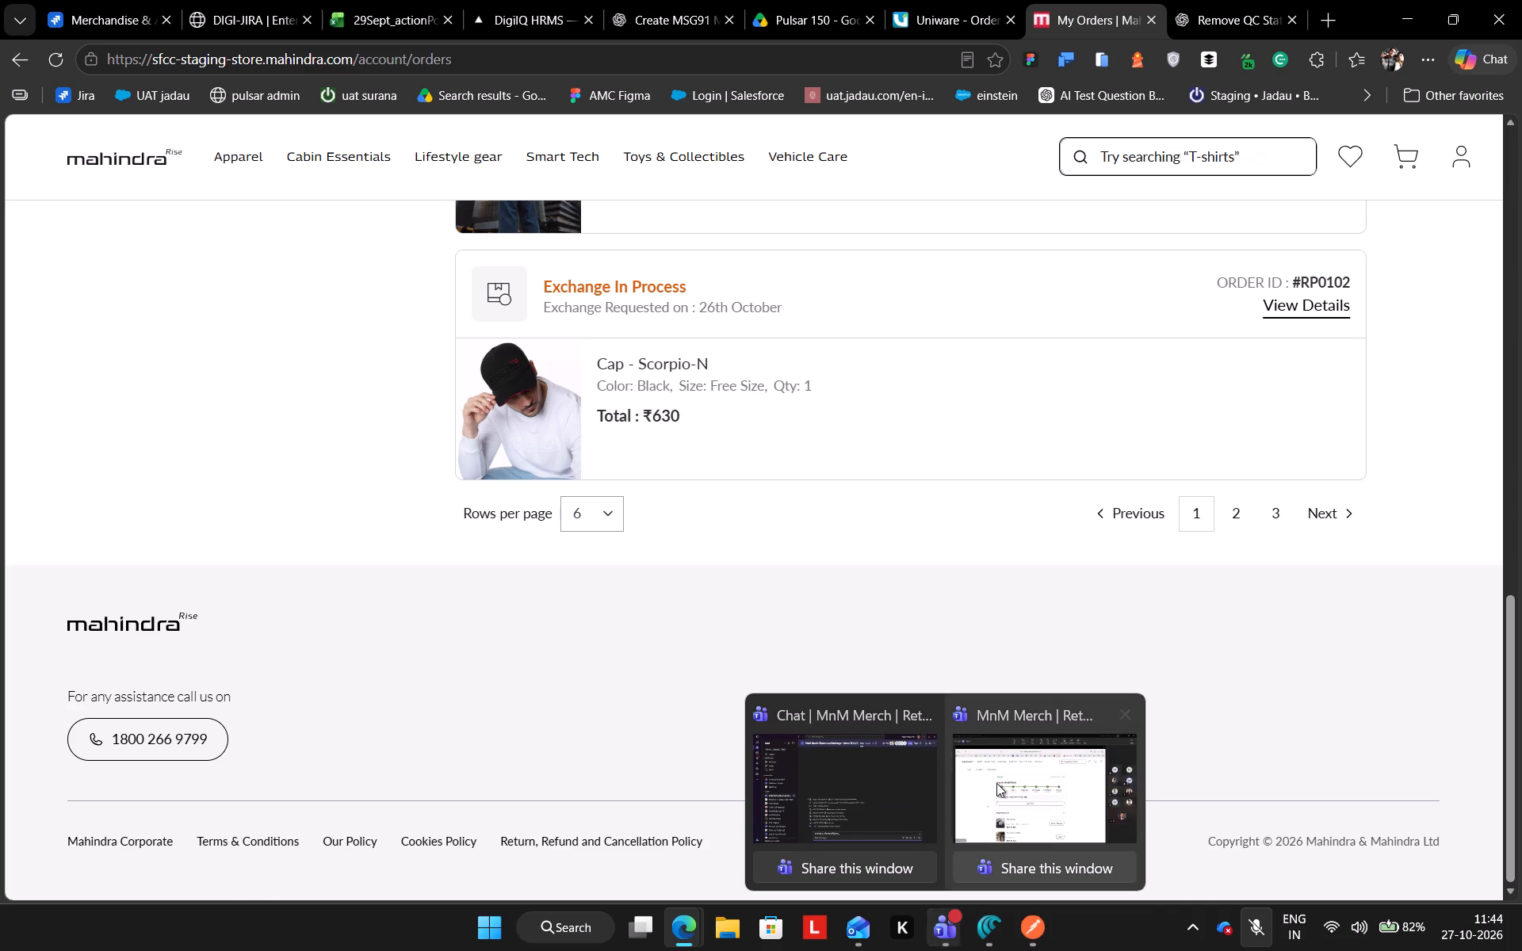
{"action": "scroll", "coordinate": [1125, 539], "scroll_direction": "up", "scroll_amount": 6}
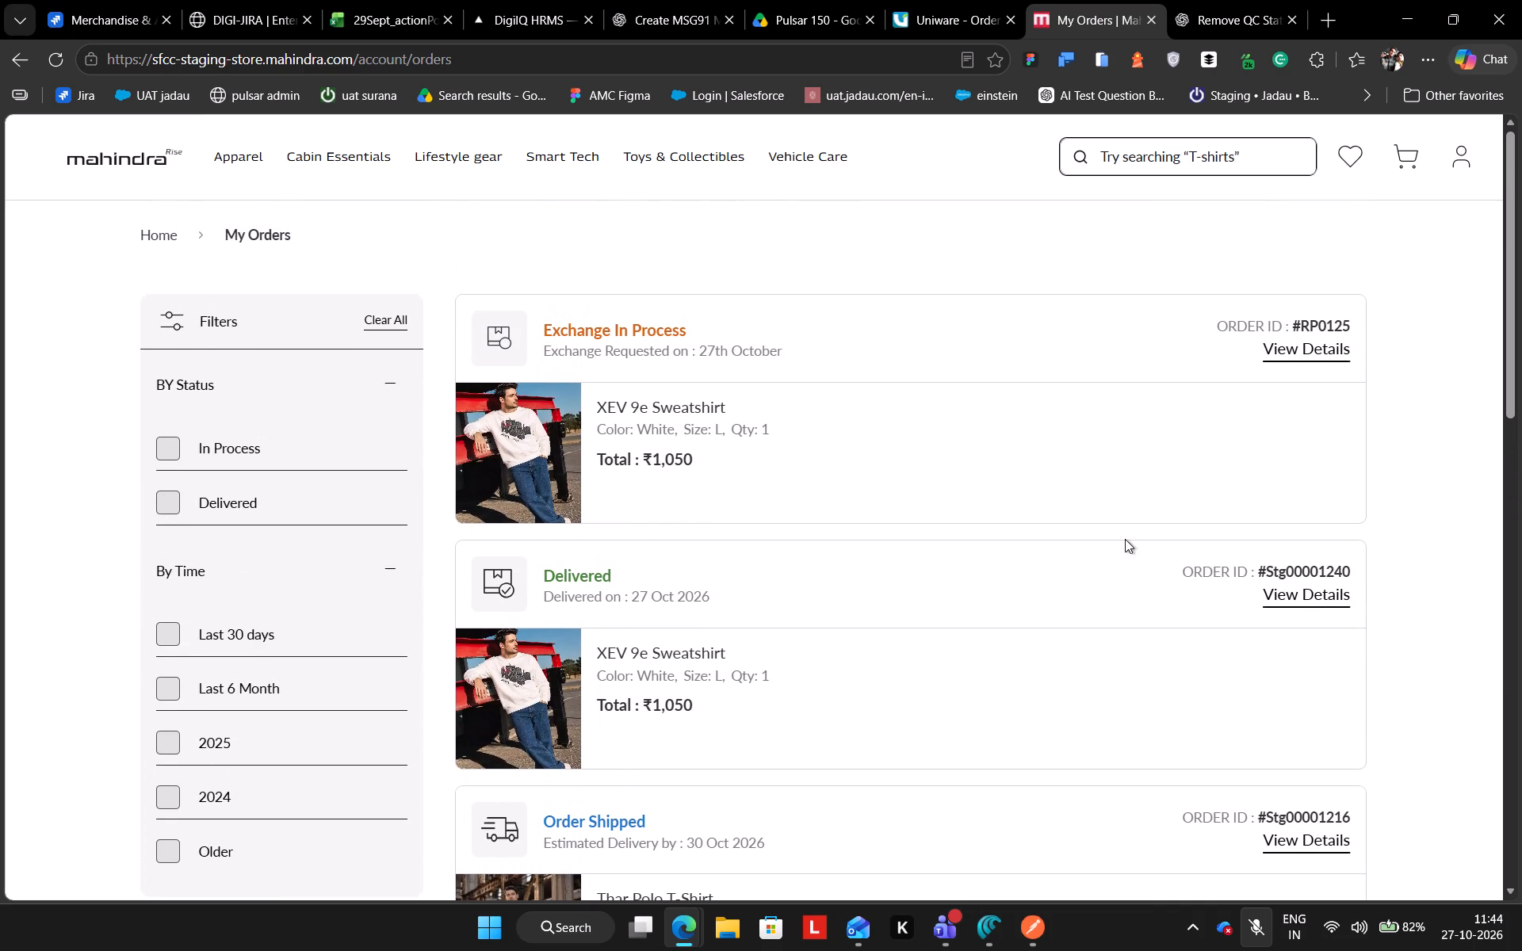
{"action": "left_click", "coordinate": [1310, 353]}
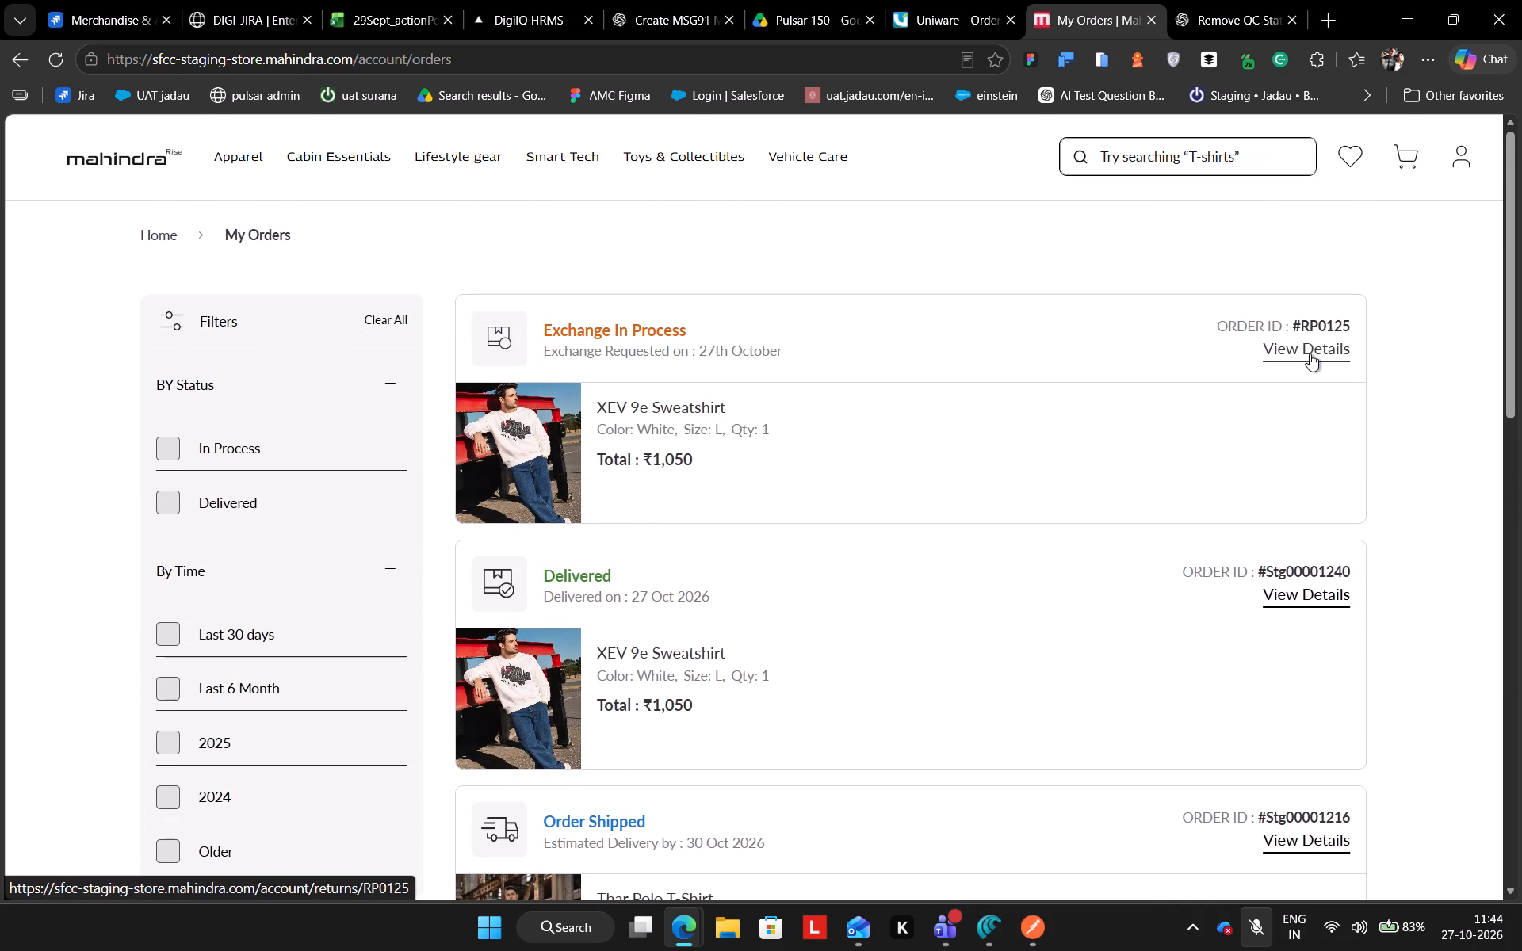
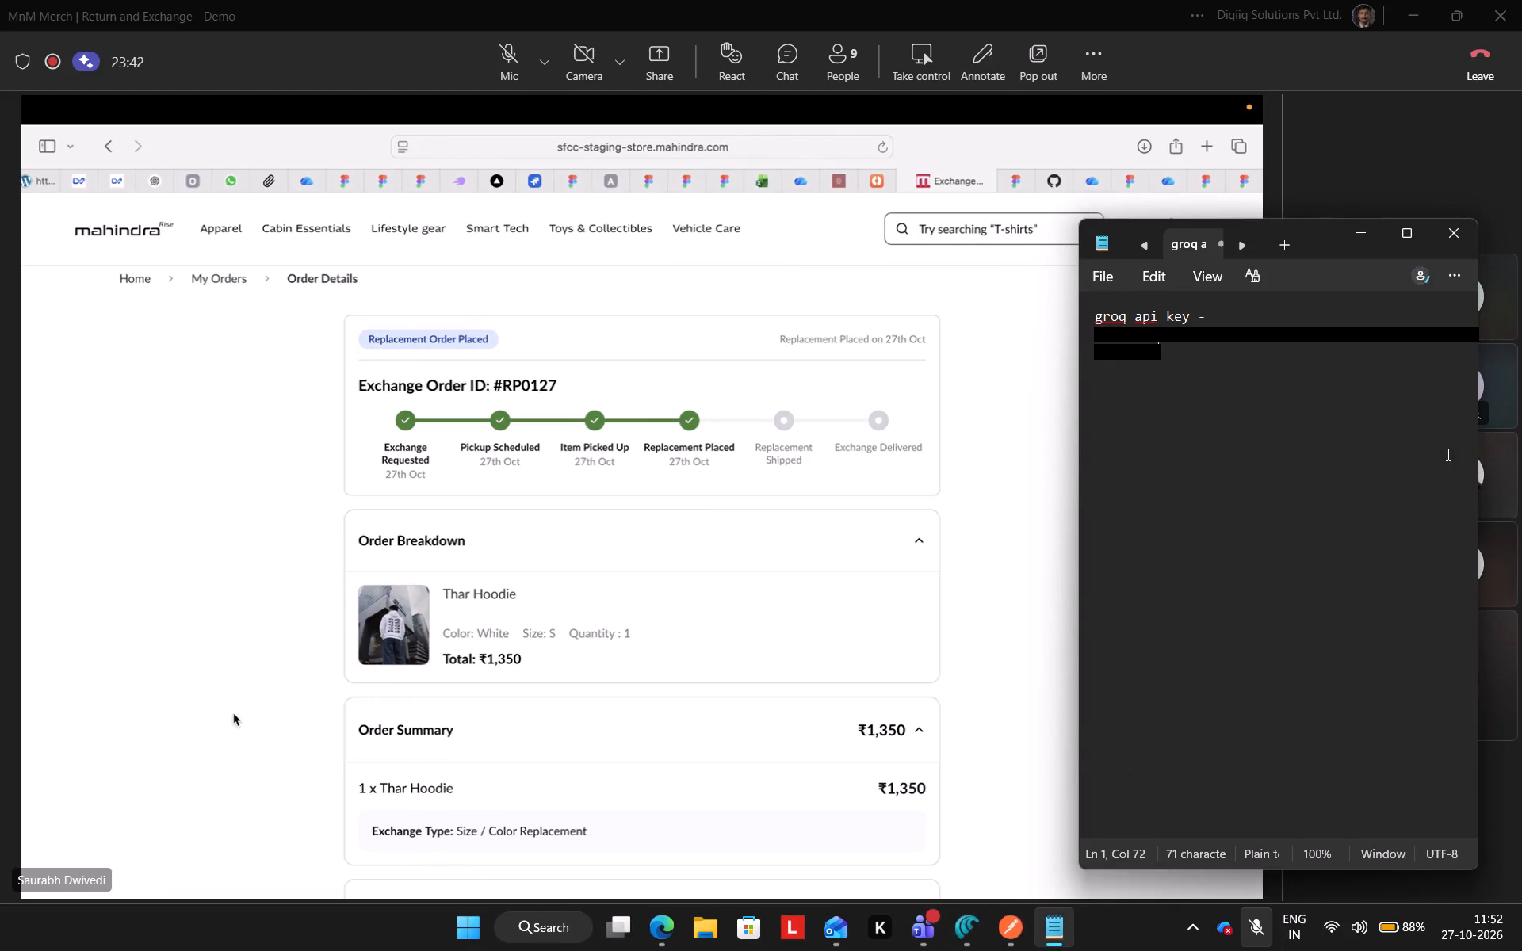
Start a new blank note and begin point 1 with "jis item ke liye hum exchange request kr rhe uske liye".
{"action": "left_click", "coordinate": [1284, 242]}
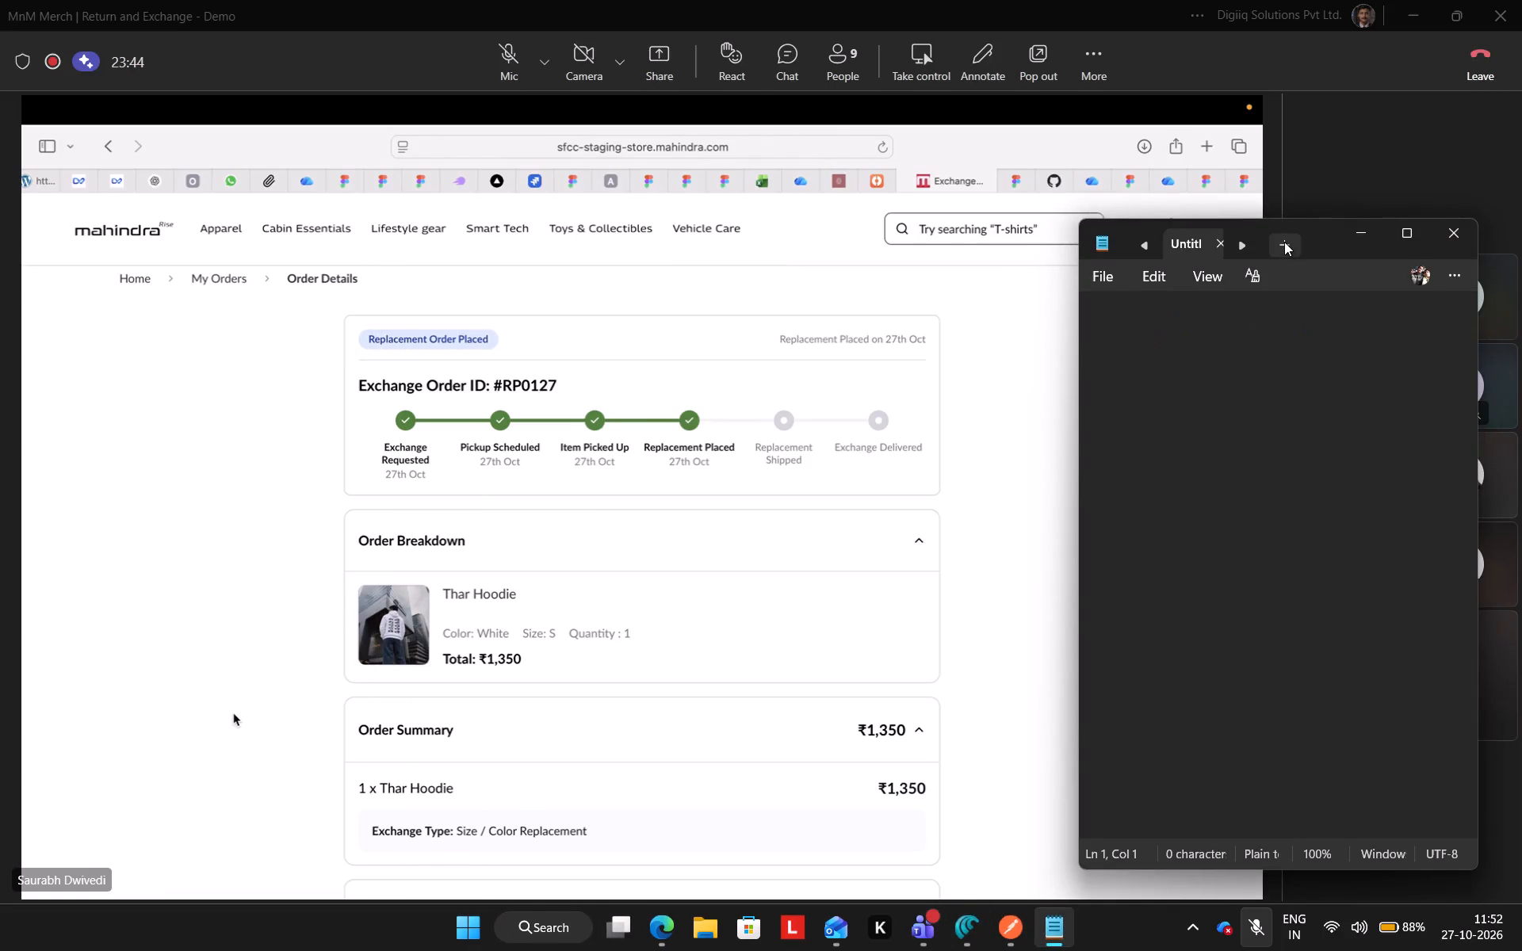
{"action": "type", "text": "1."}
{"action": "key", "text": "space"}
{"action": "type", "text": "jis item ke liye"}
{"action": "key", "text": "space"}
{"action": "type", "text": "hum"}
{"action": "key", "text": "space"}
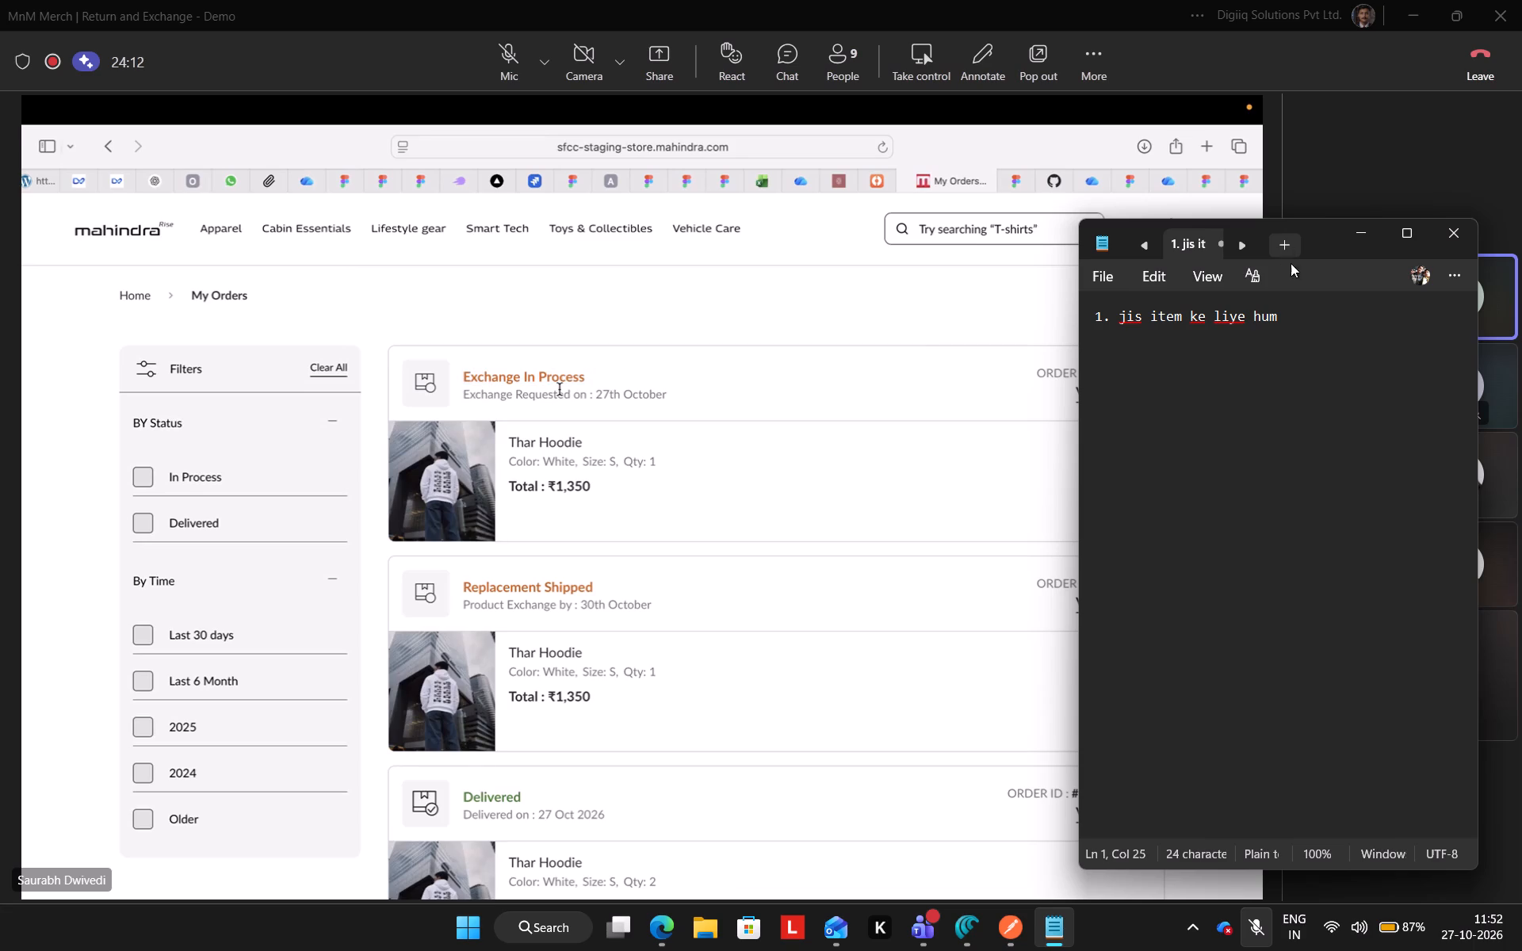
{"action": "left_click", "coordinate": [1297, 307]}
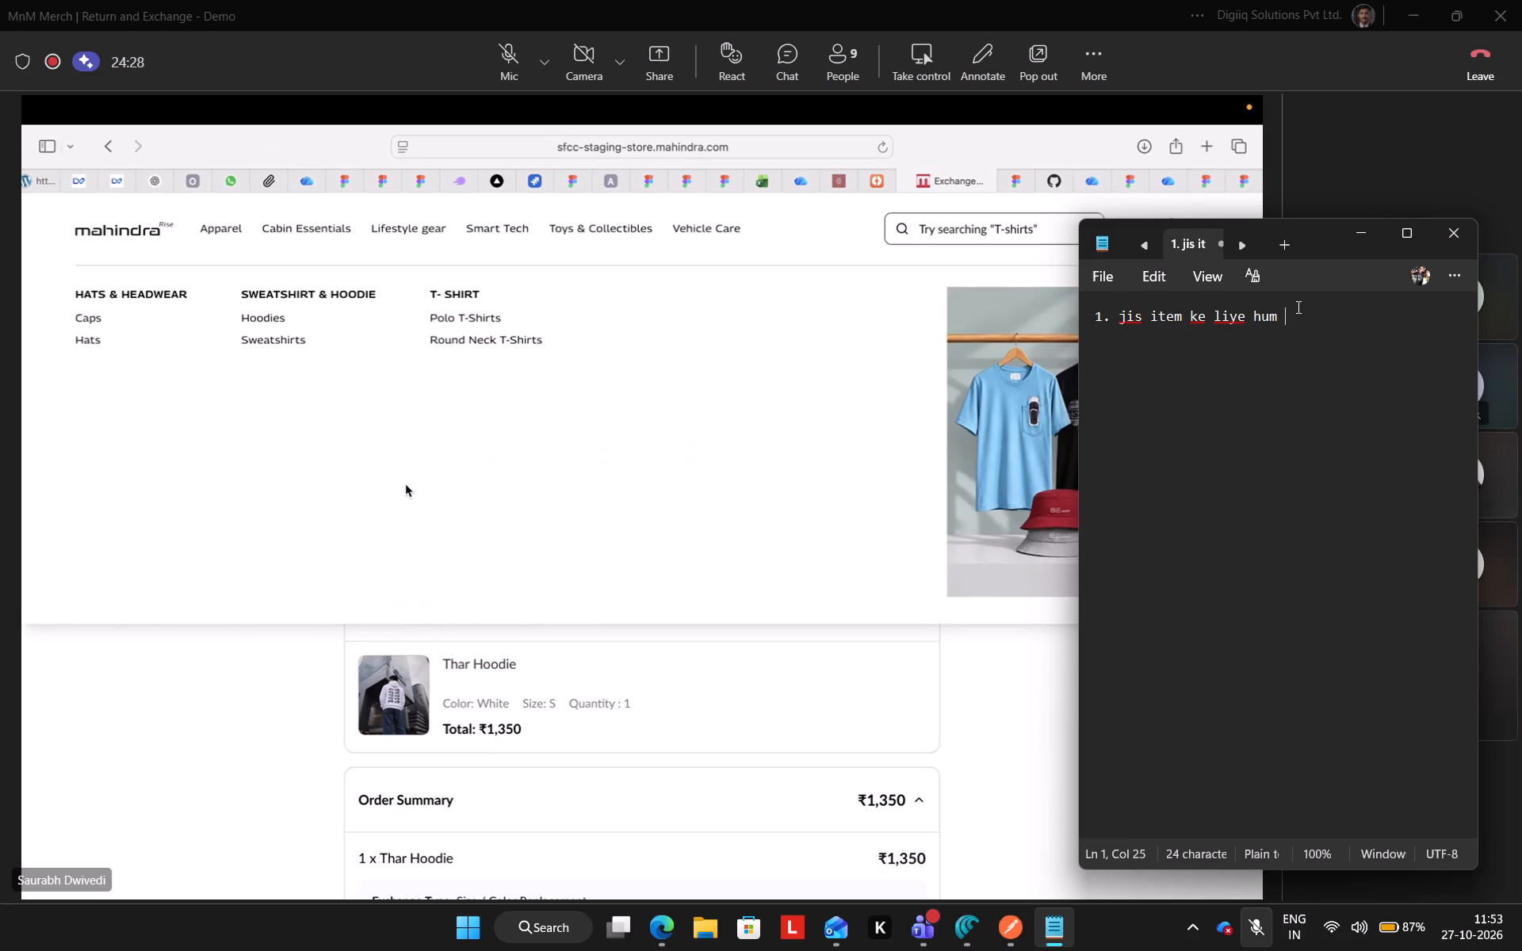
{"action": "type", "text": "exchange"}
{"action": "key", "text": "space"}
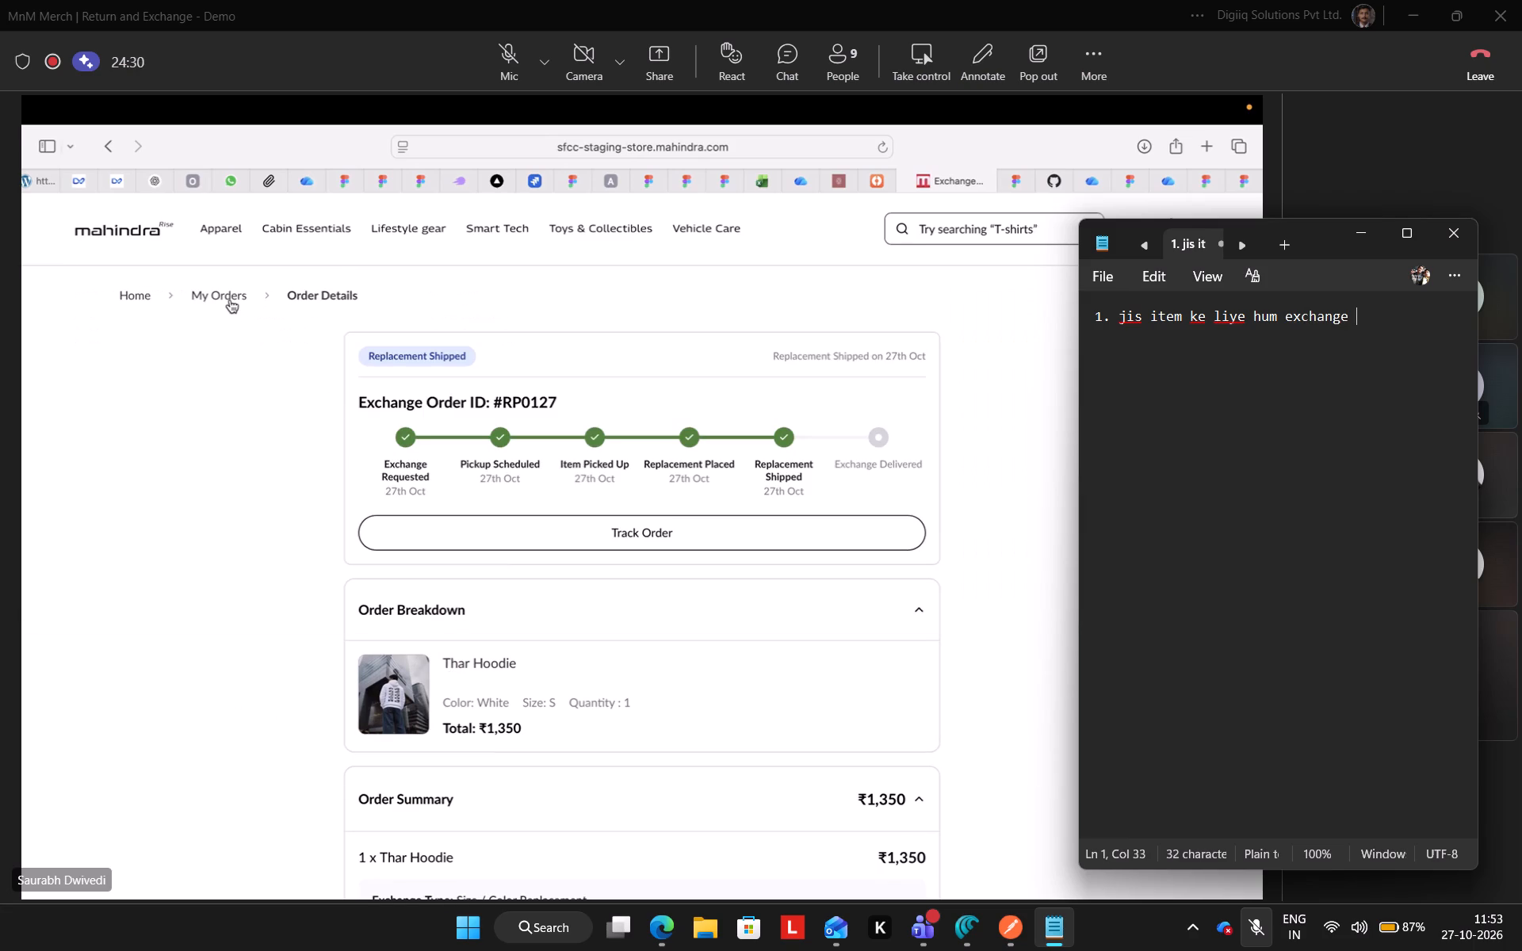
{"action": "type", "text": "re"}
{"action": "type", "text": "quest kr rh"}
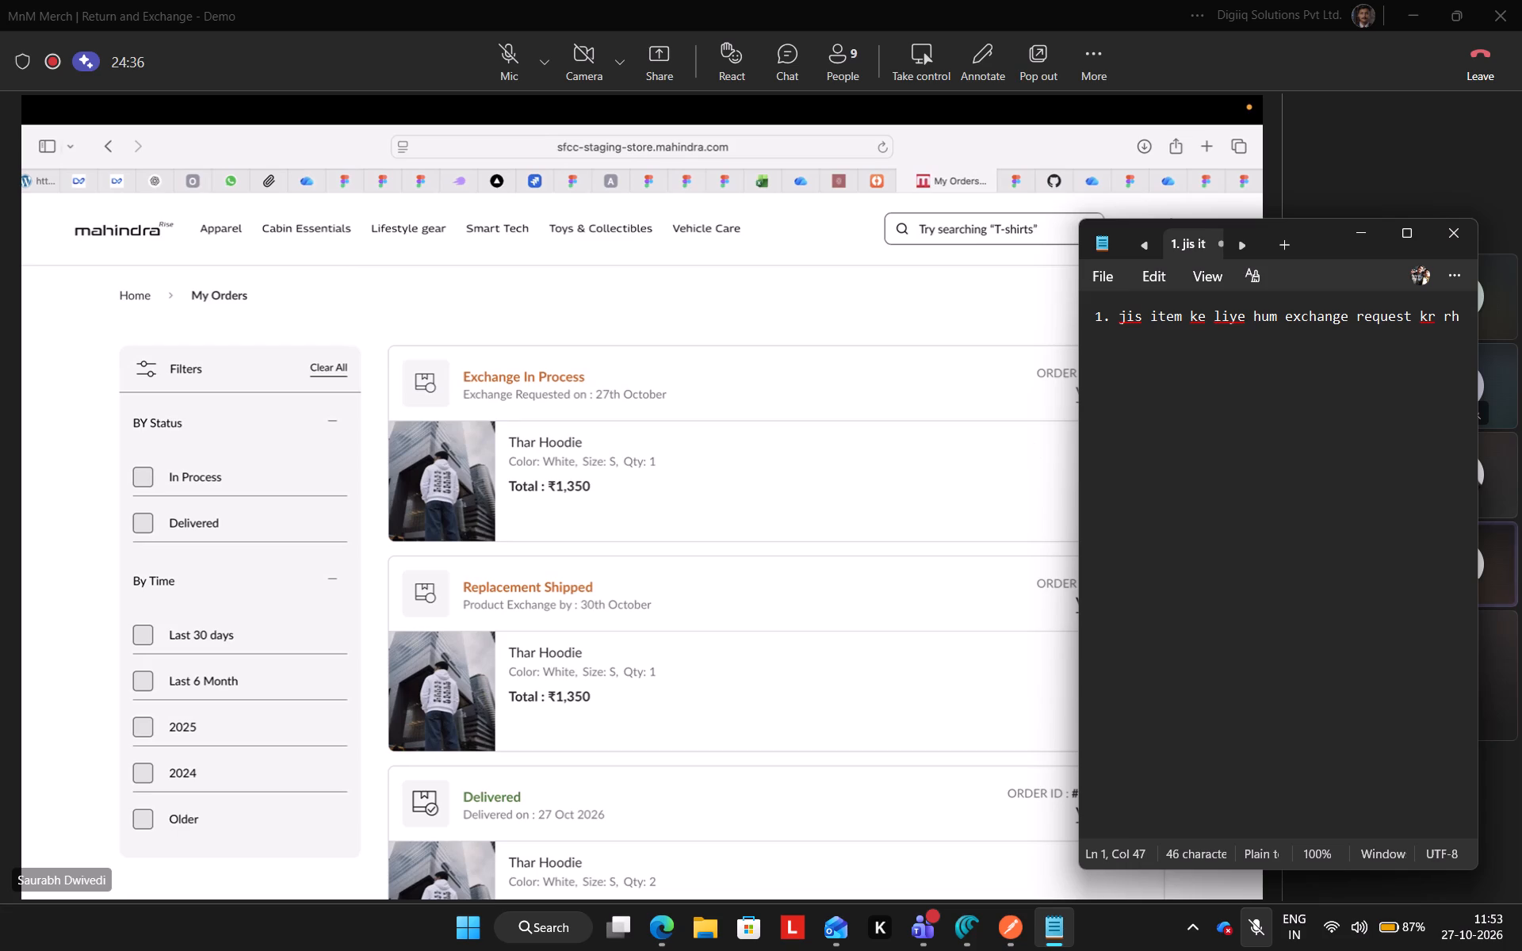
{"action": "type", "text": "e uske liye"}
{"action": "key", "text": "space"}
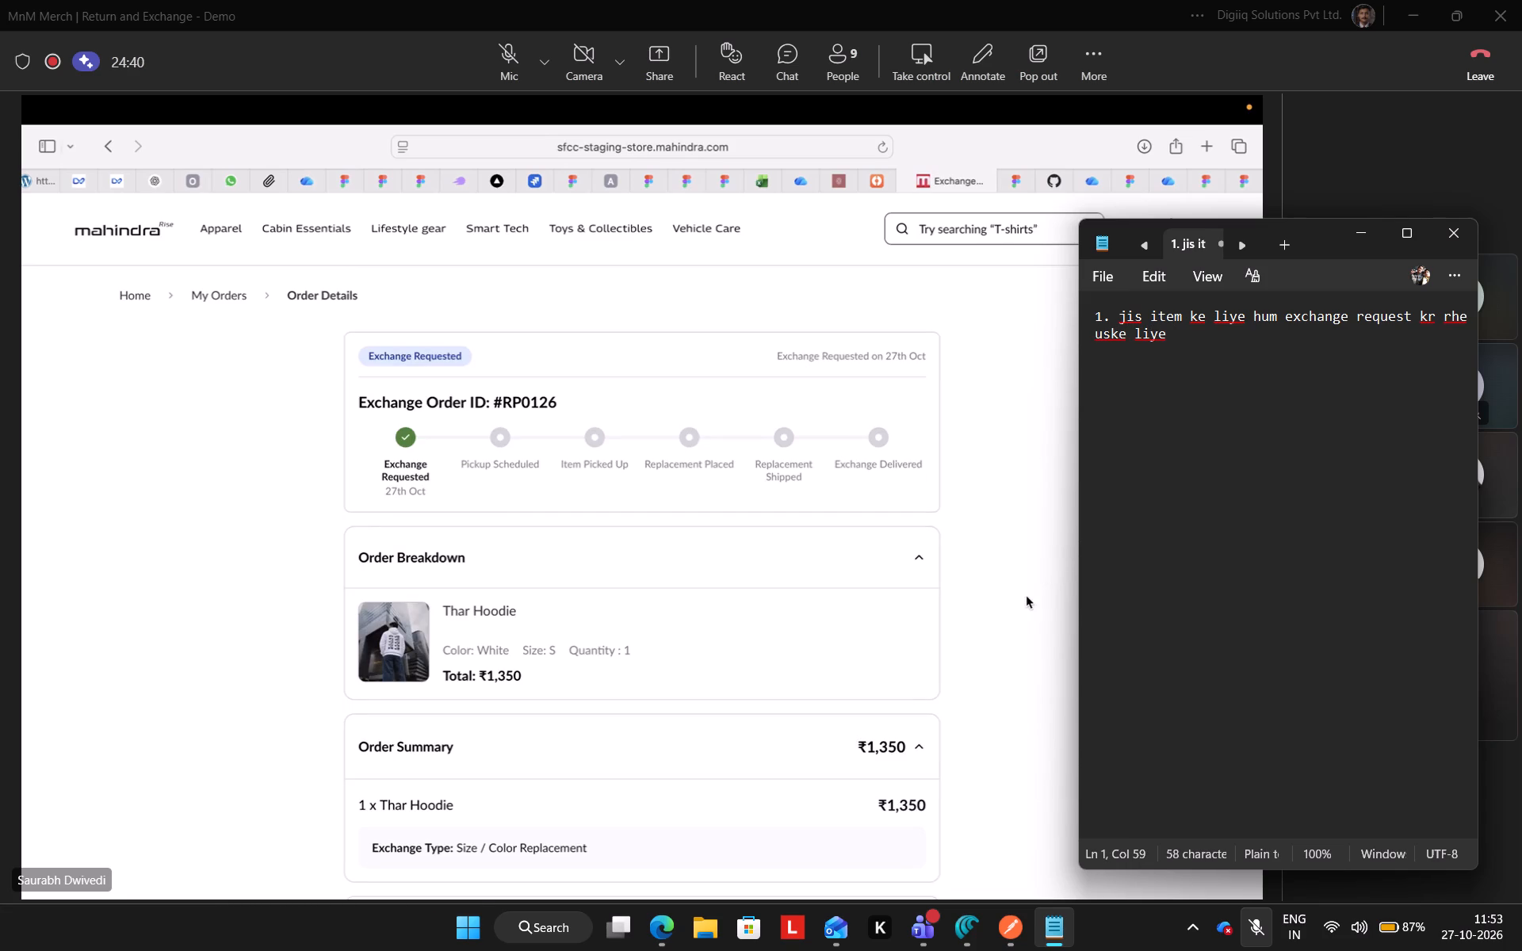
Complete point 1 of the note with "humko jiske saath exchange kiya h vo dikhana h.".
{"action": "type", "text": "humko"}
{"action": "key", "text": "space"}
{"action": "type", "text": "jiske saath"}
{"action": "key", "text": "space"}
{"action": "key", "text": "r"}
{"action": "key", "text": "BackSpace"}
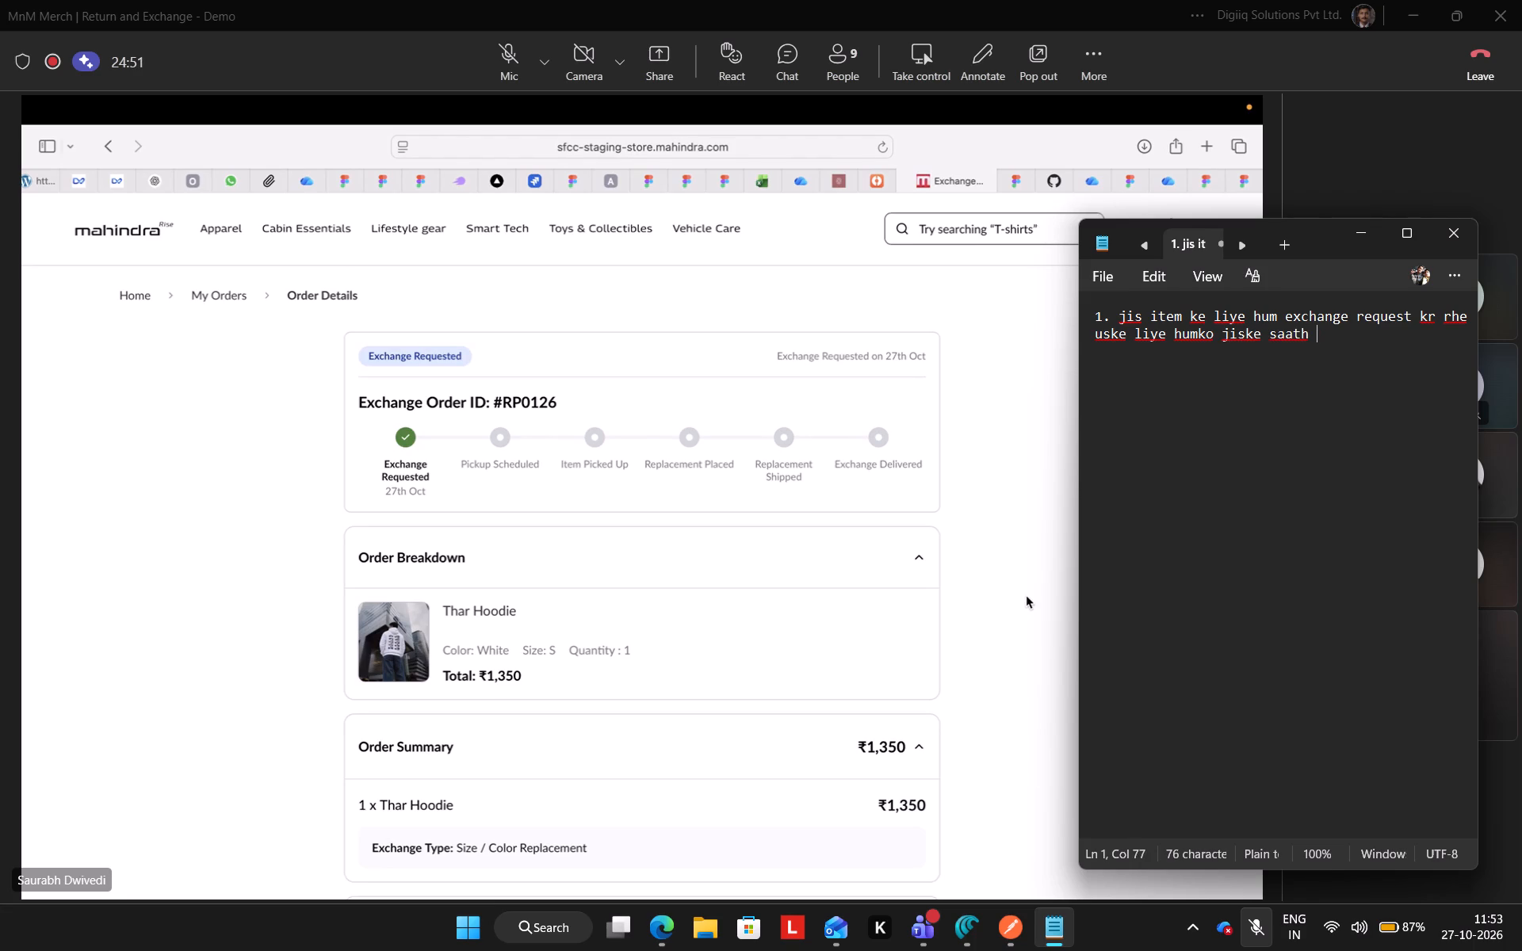
{"action": "type", "text": "exchange kiya h vo dikhana h"}
{"action": "key", "text": "space"}
{"action": "key", "text": "BackSpace"}
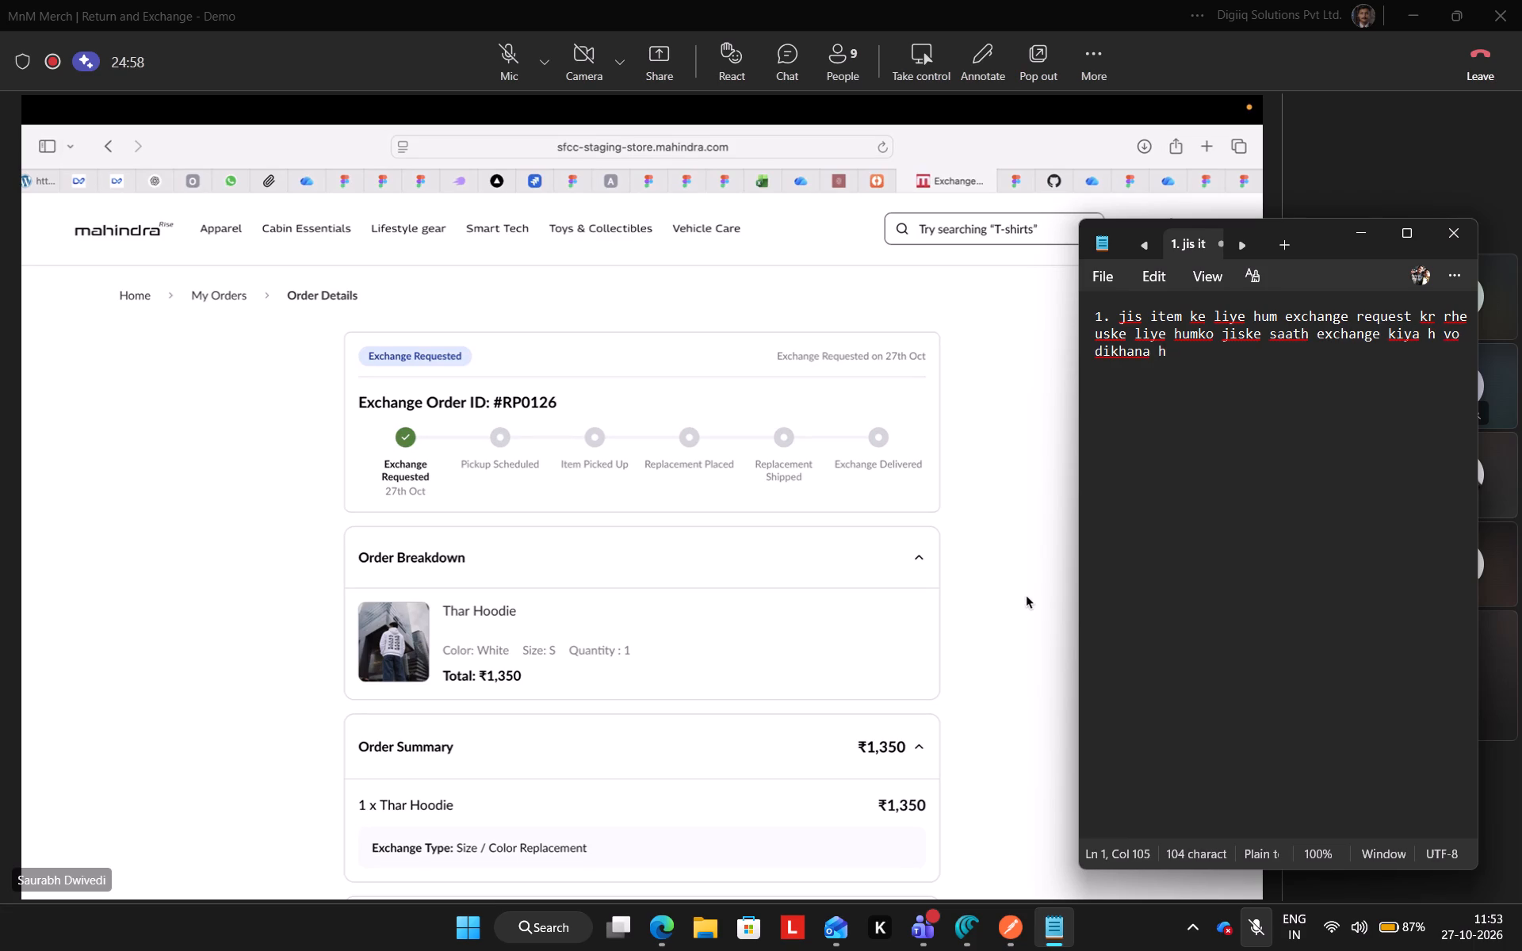
{"action": "key", "text": "period"}
{"action": "key", "text": "shift+Return"}
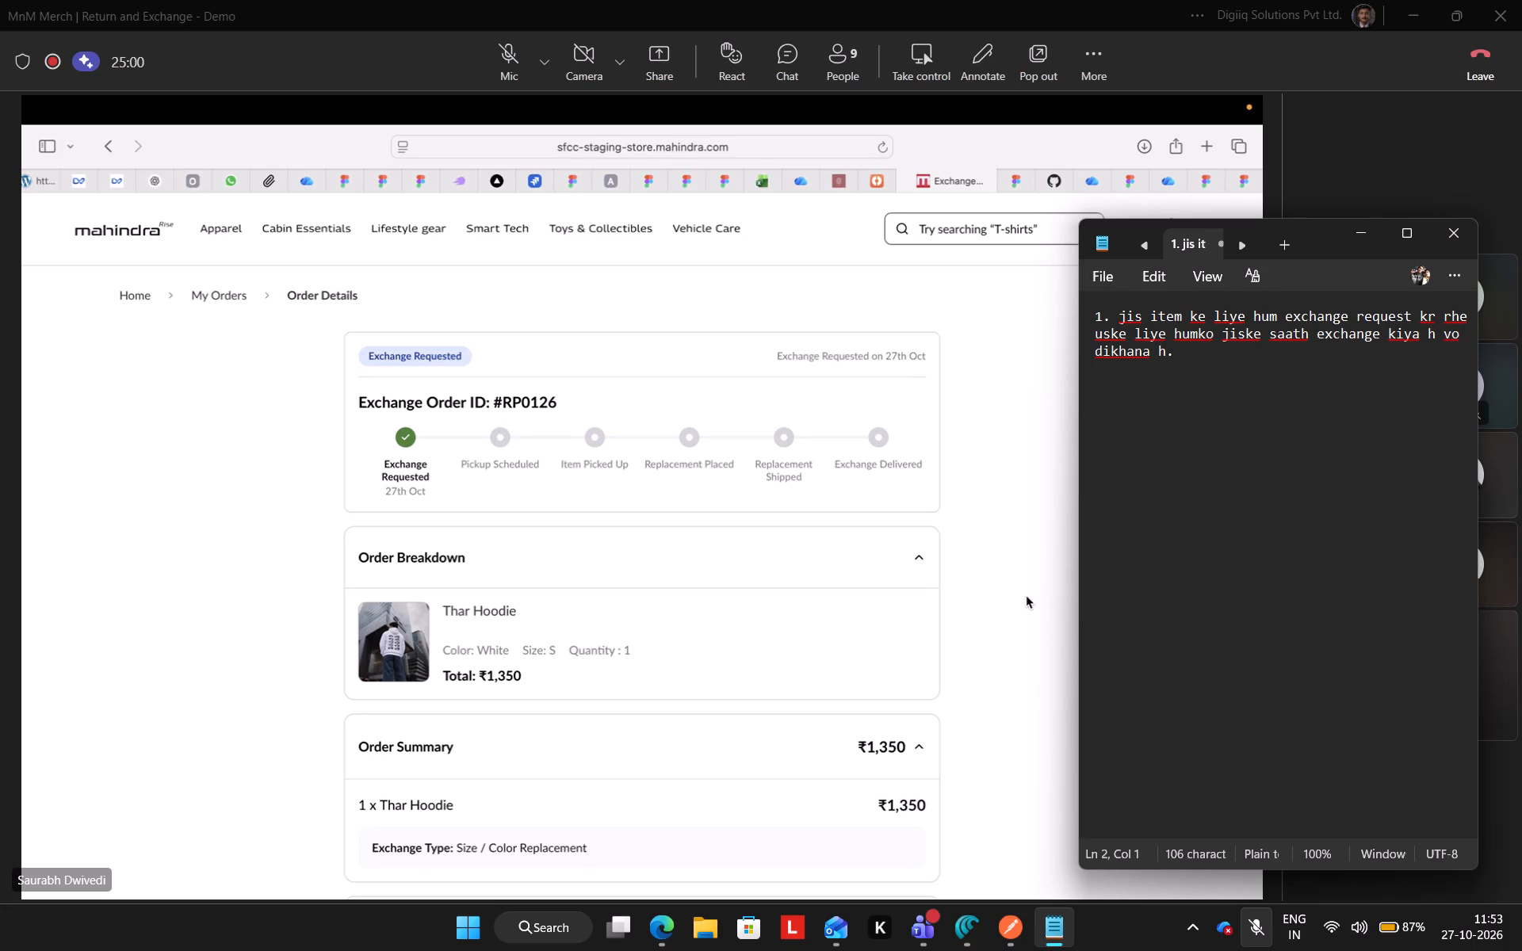
Begin point 2 on a new line of the note with the number "2.".
{"action": "type", "text": "2."}
{"action": "key", "text": "space"}
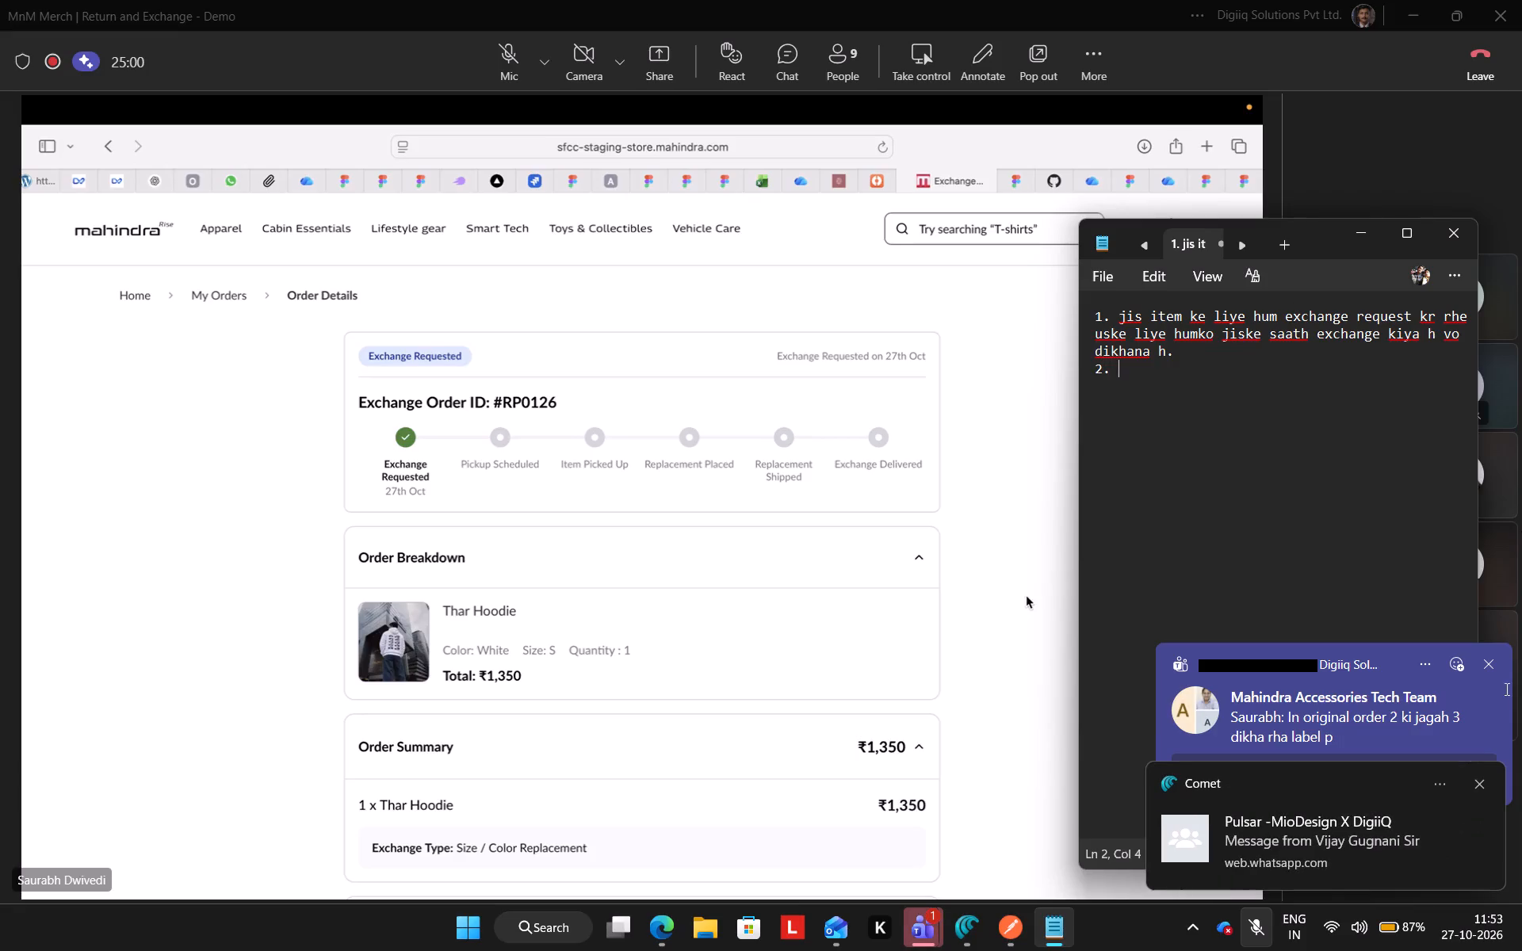
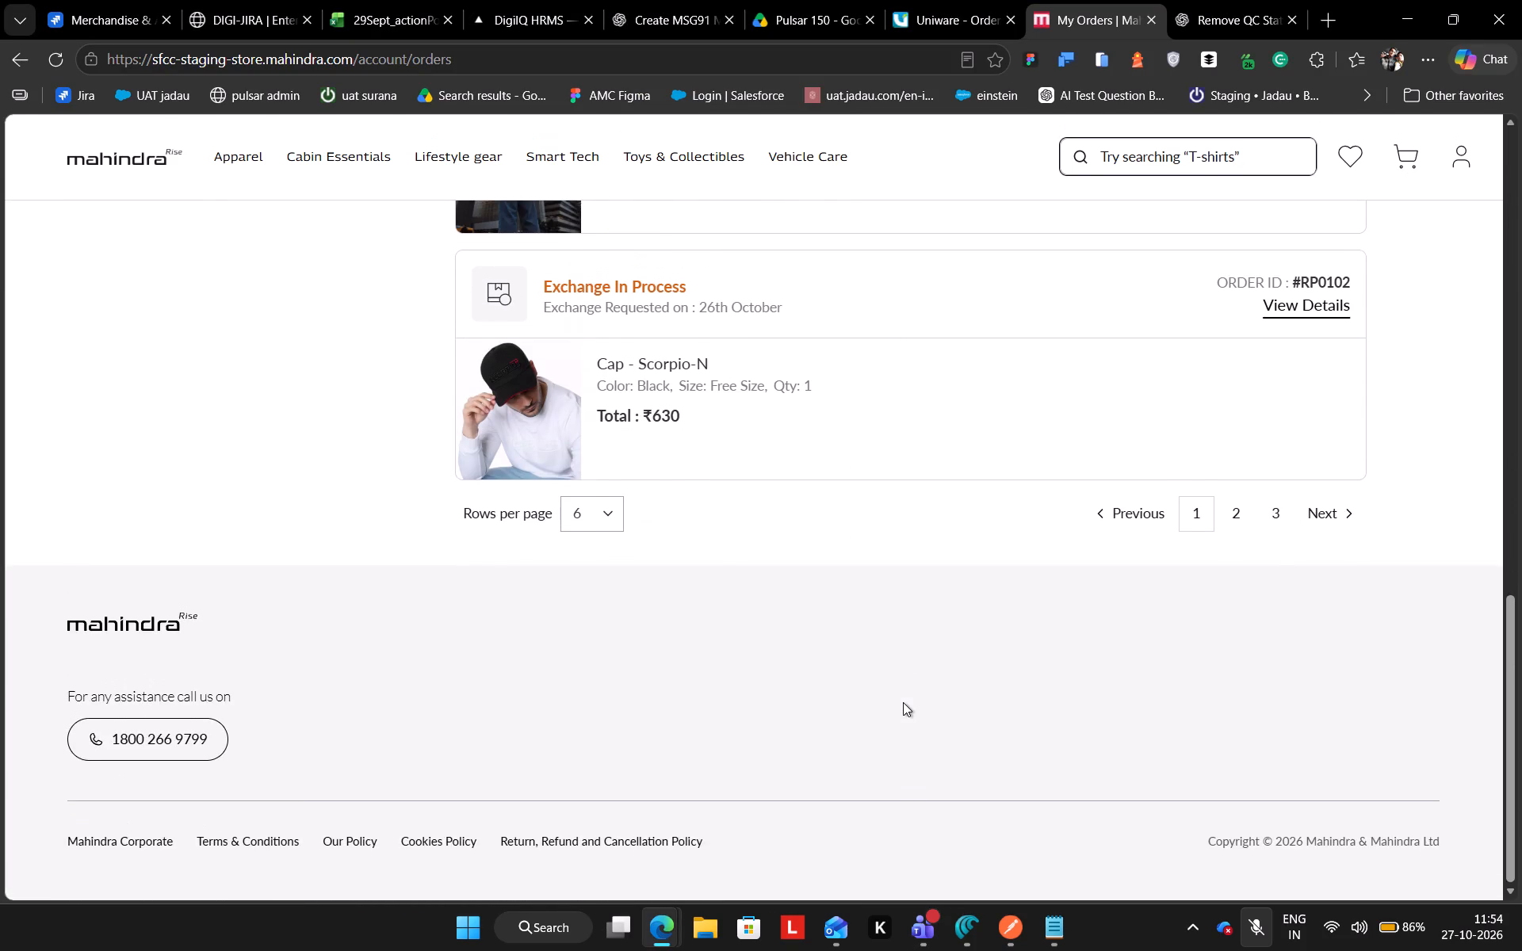
{"action": "scroll", "coordinate": [903, 702], "scroll_direction": "up", "scroll_amount": 4}
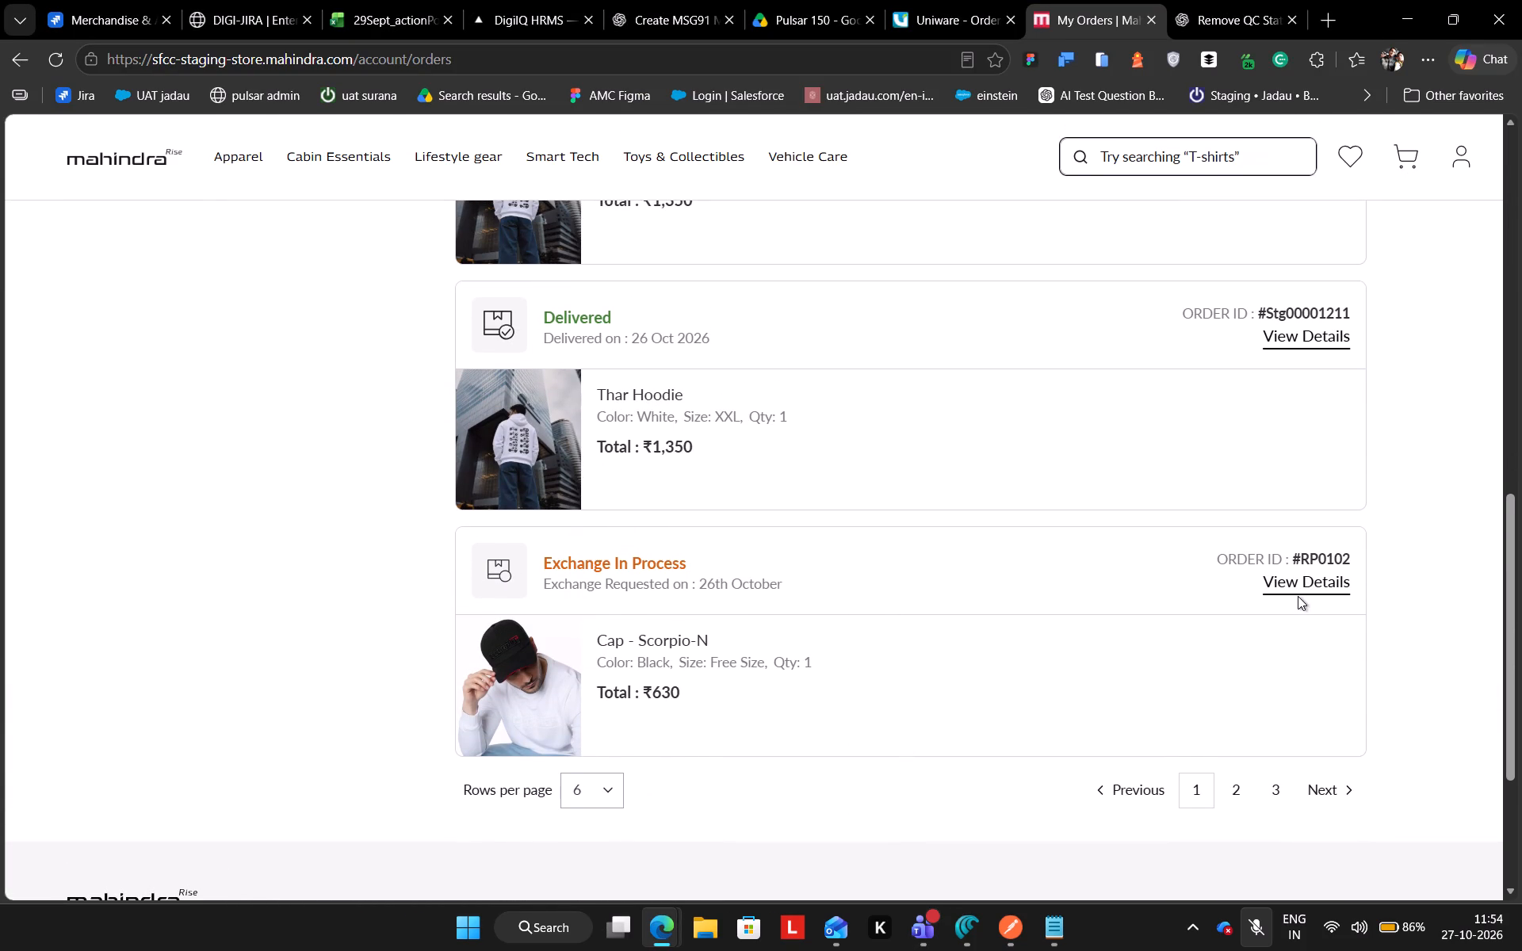
{"action": "left_click", "coordinate": [1233, 783]}
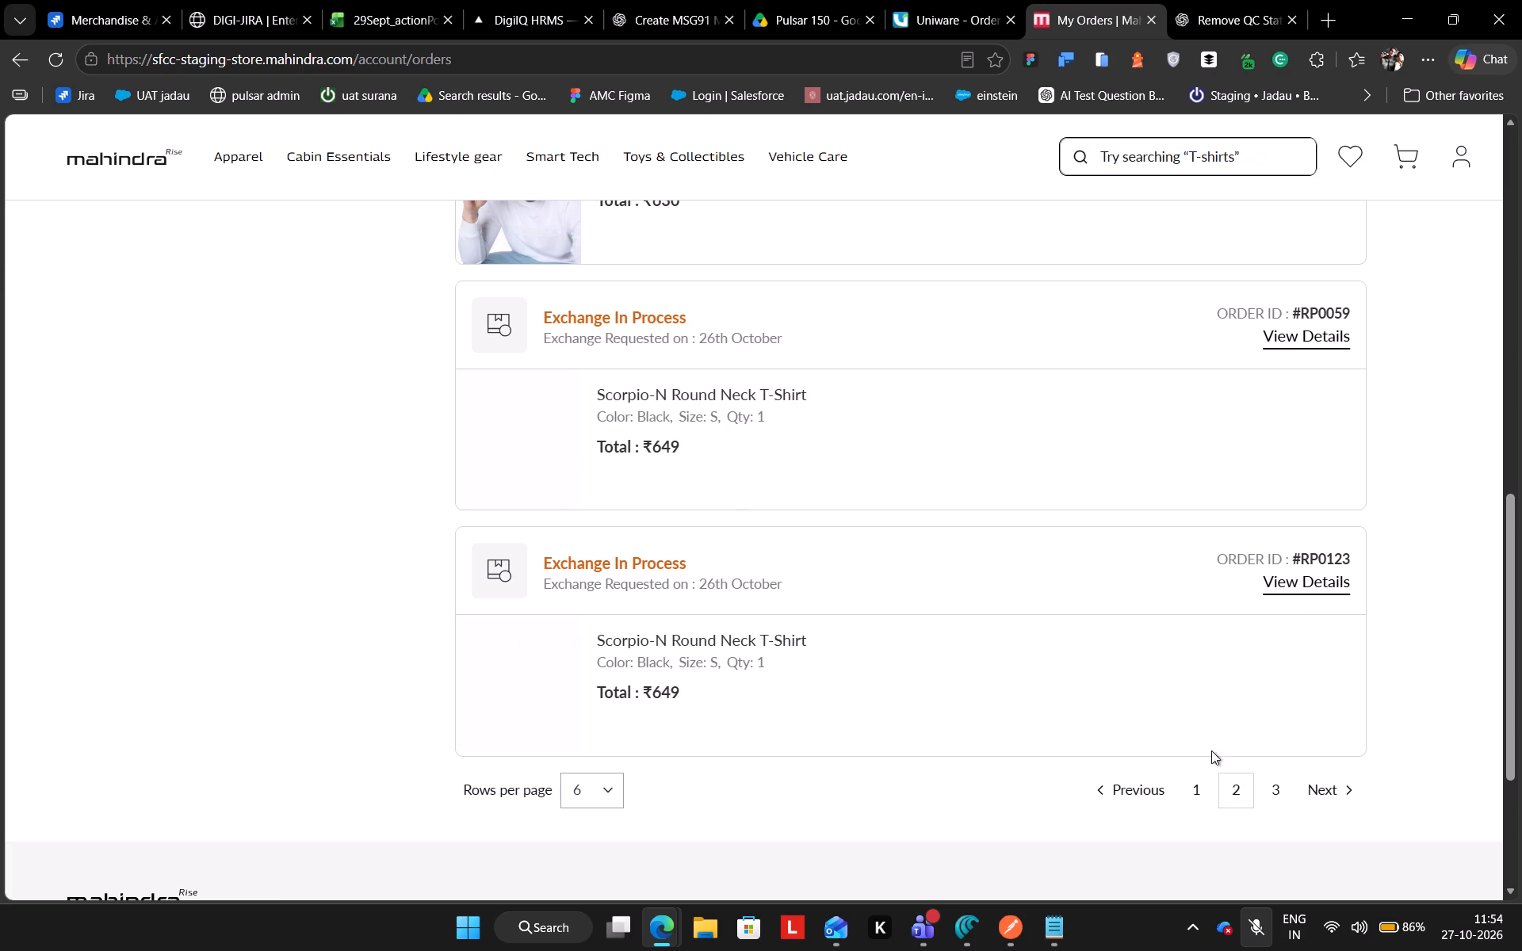
{"action": "scroll", "coordinate": [991, 476], "scroll_direction": "down", "scroll_amount": 3}
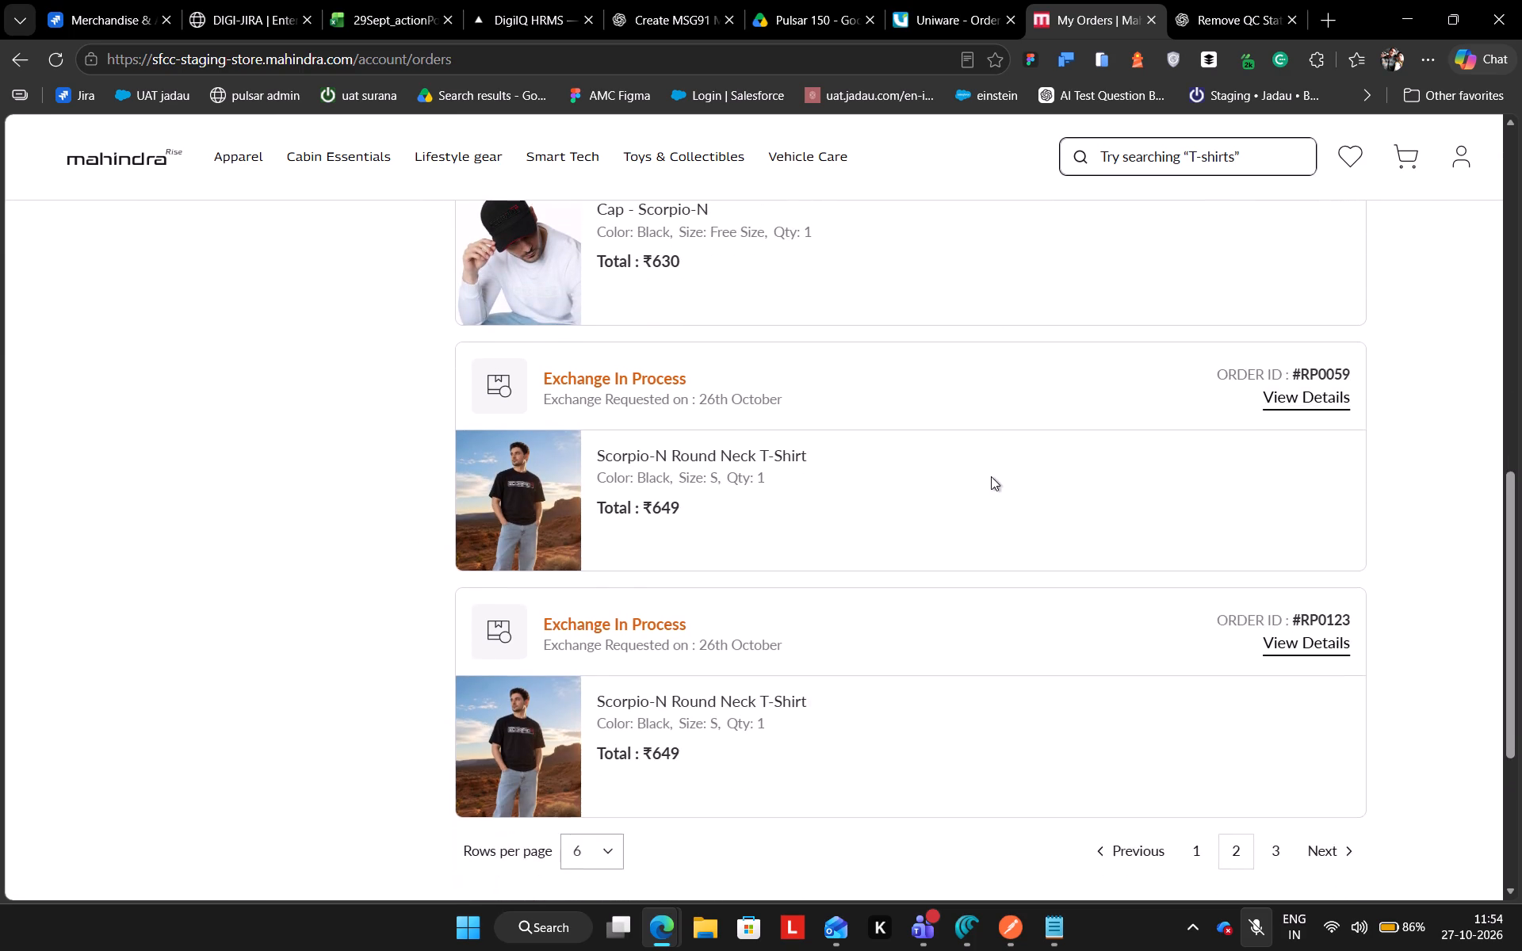
{"action": "scroll", "coordinate": [1125, 750], "scroll_direction": "down", "scroll_amount": 2}
{"action": "left_click", "coordinate": [1278, 728]}
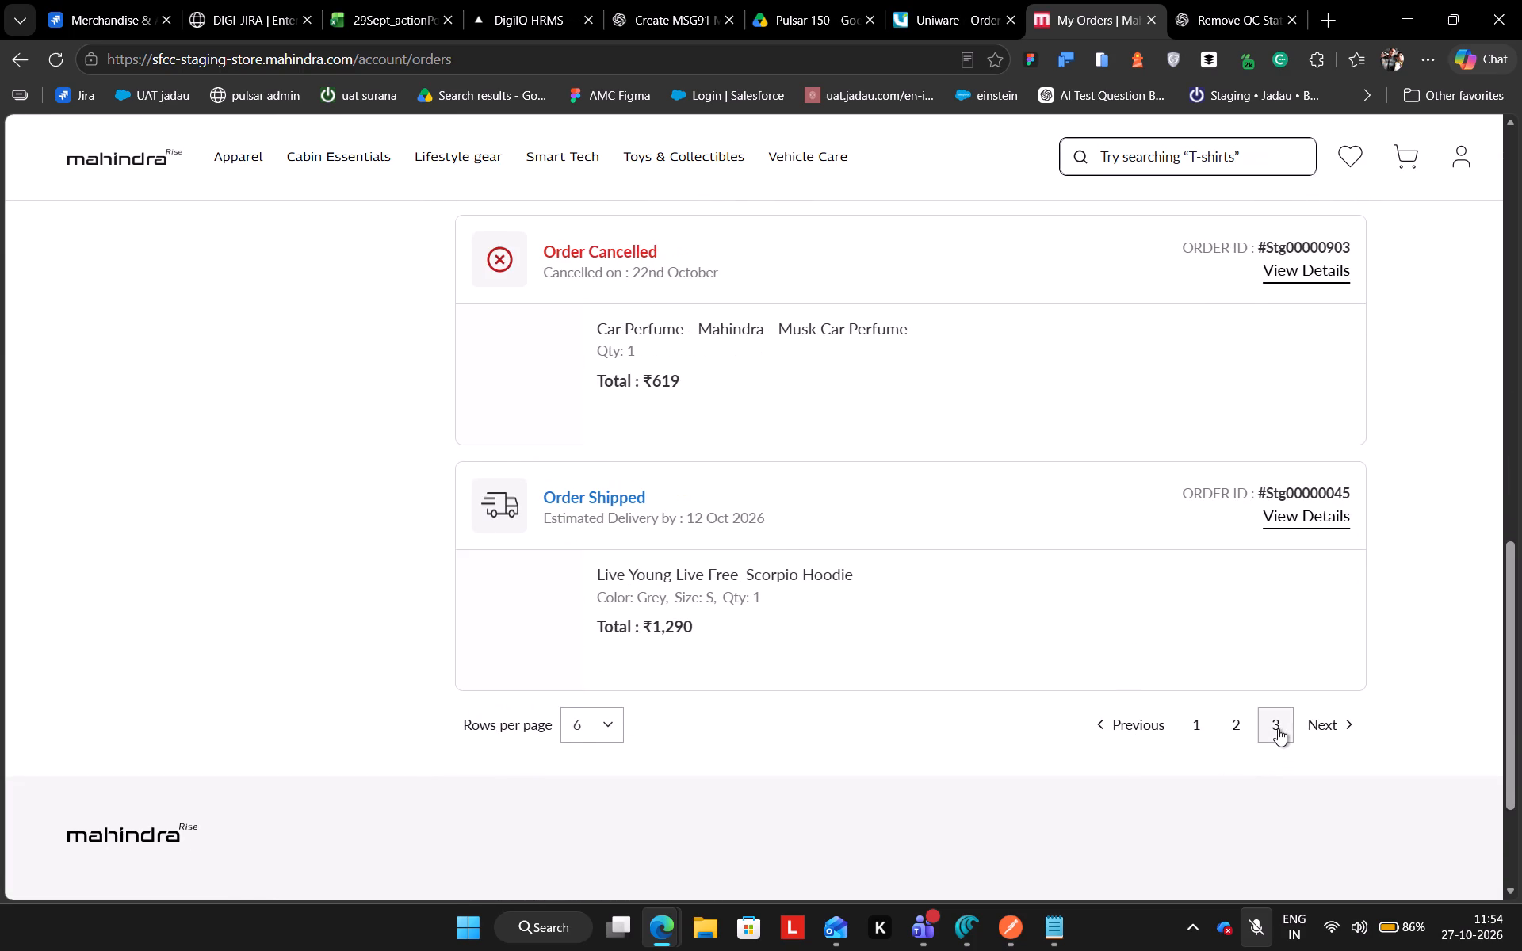
{"action": "scroll", "coordinate": [917, 437], "scroll_direction": "up", "scroll_amount": 9}
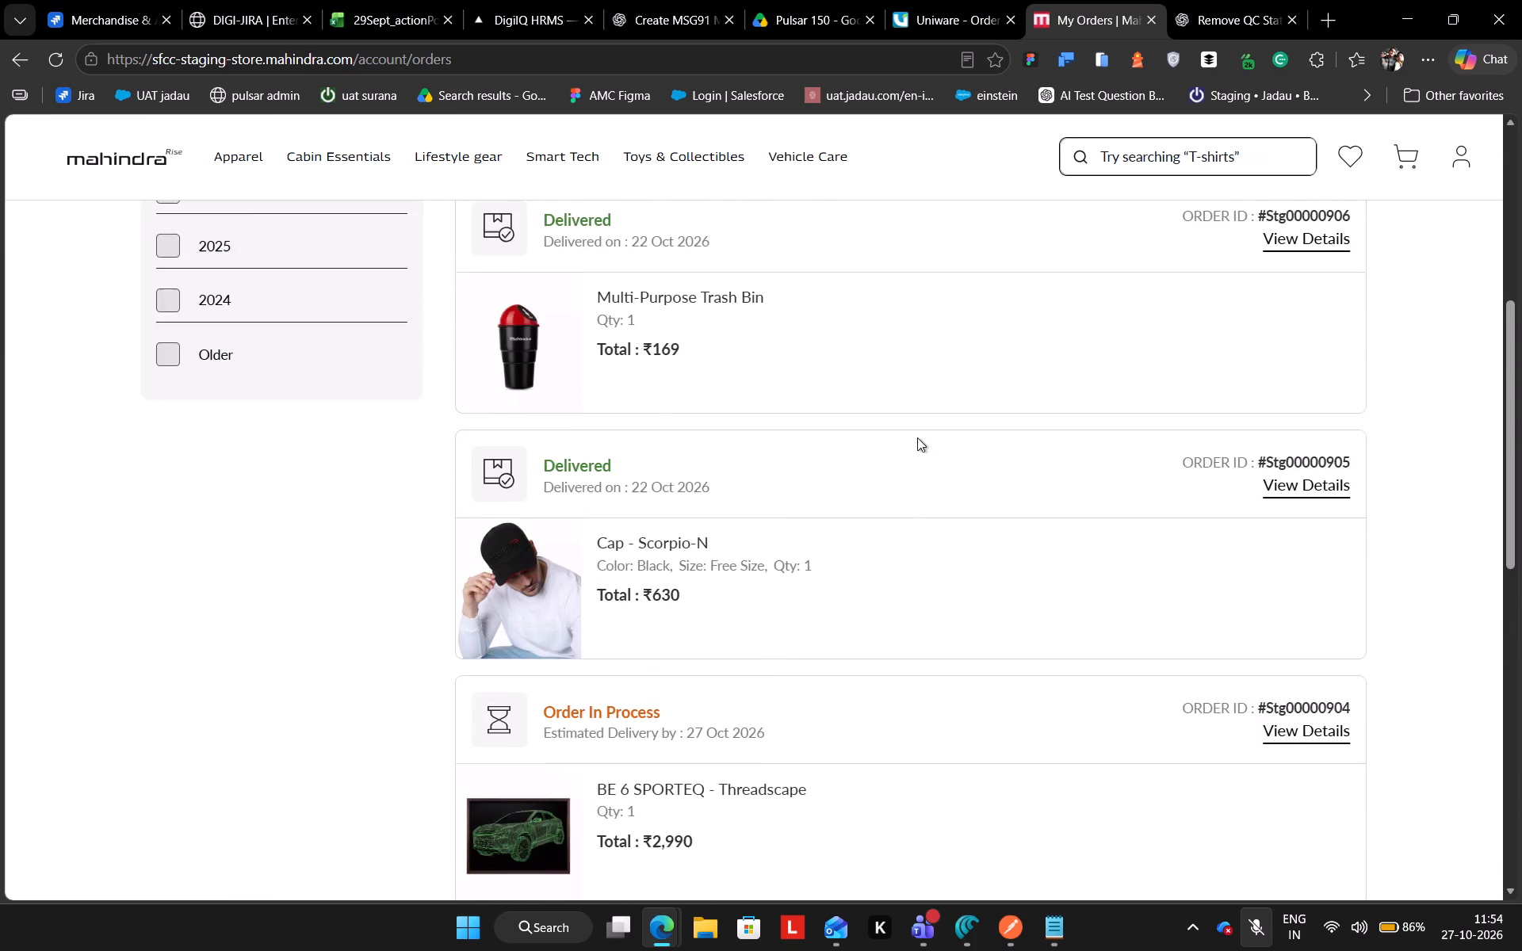
{"action": "scroll", "coordinate": [917, 437], "scroll_direction": "up", "scroll_amount": 5}
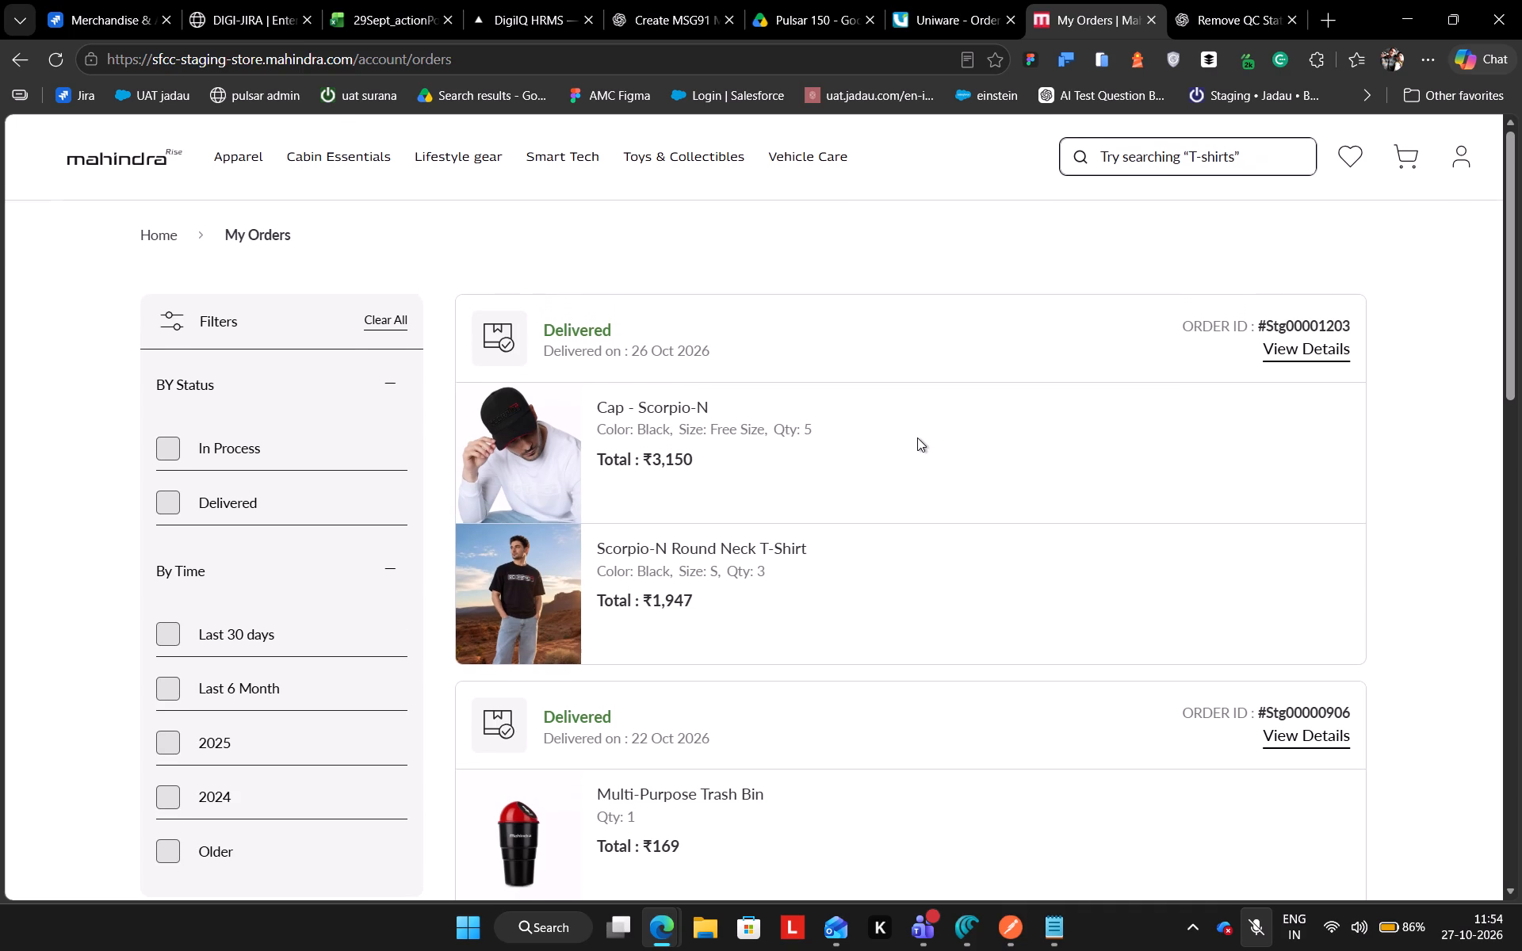
{"action": "left_click", "coordinate": [1330, 349]}
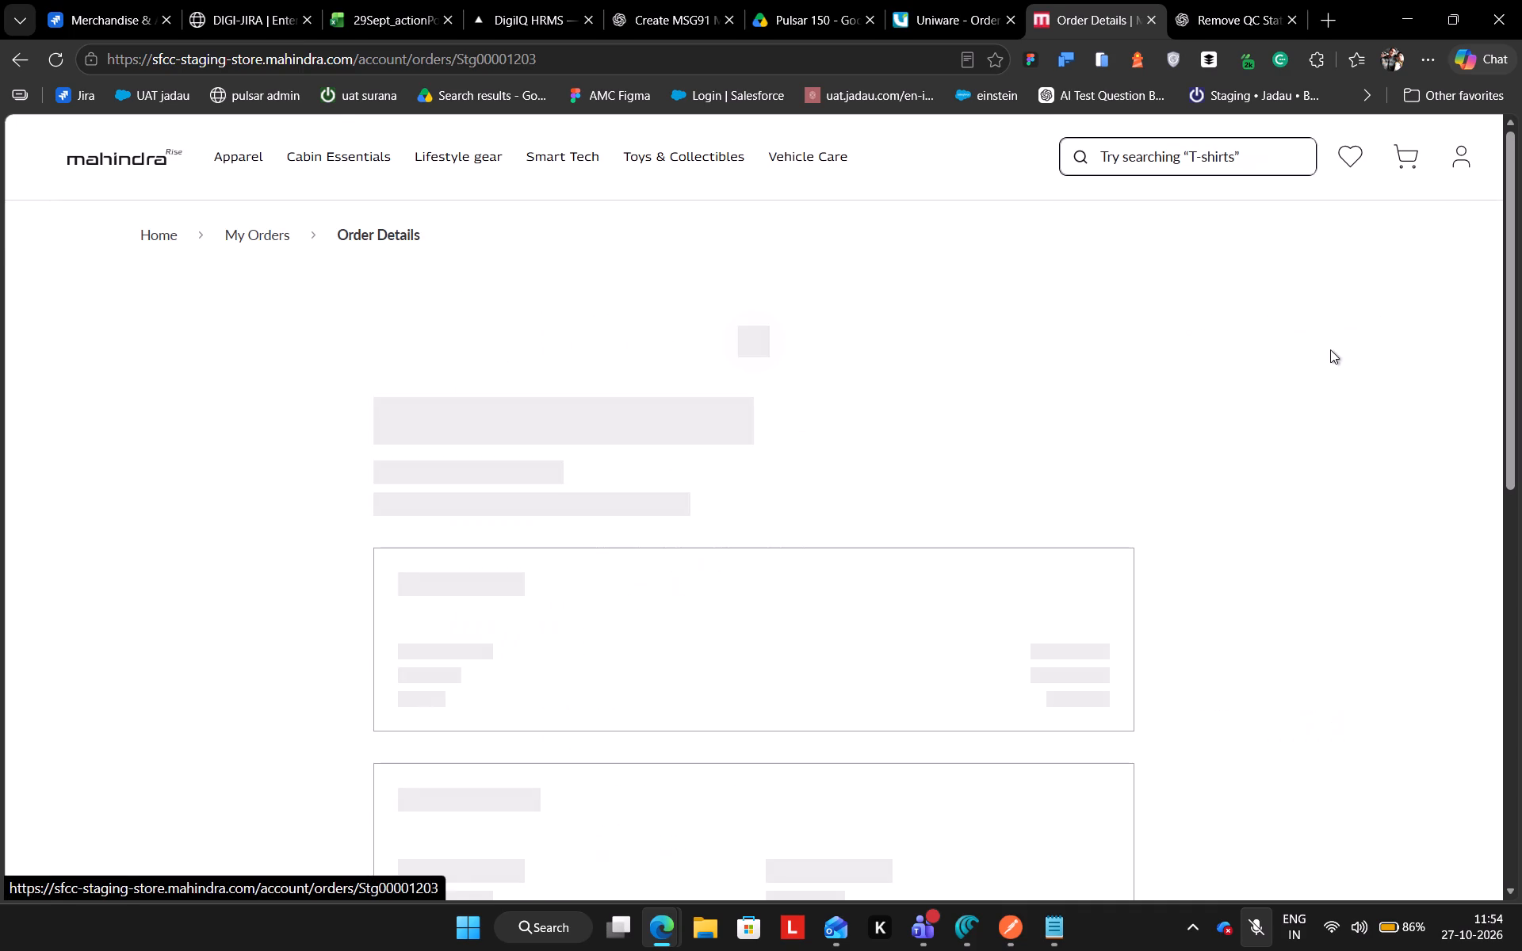
Capture a screenshot of the order details area showing the Order Breakdown with its return/exchange item notices, and copy it.
{"action": "scroll", "coordinate": [824, 586], "scroll_direction": "down", "scroll_amount": 3}
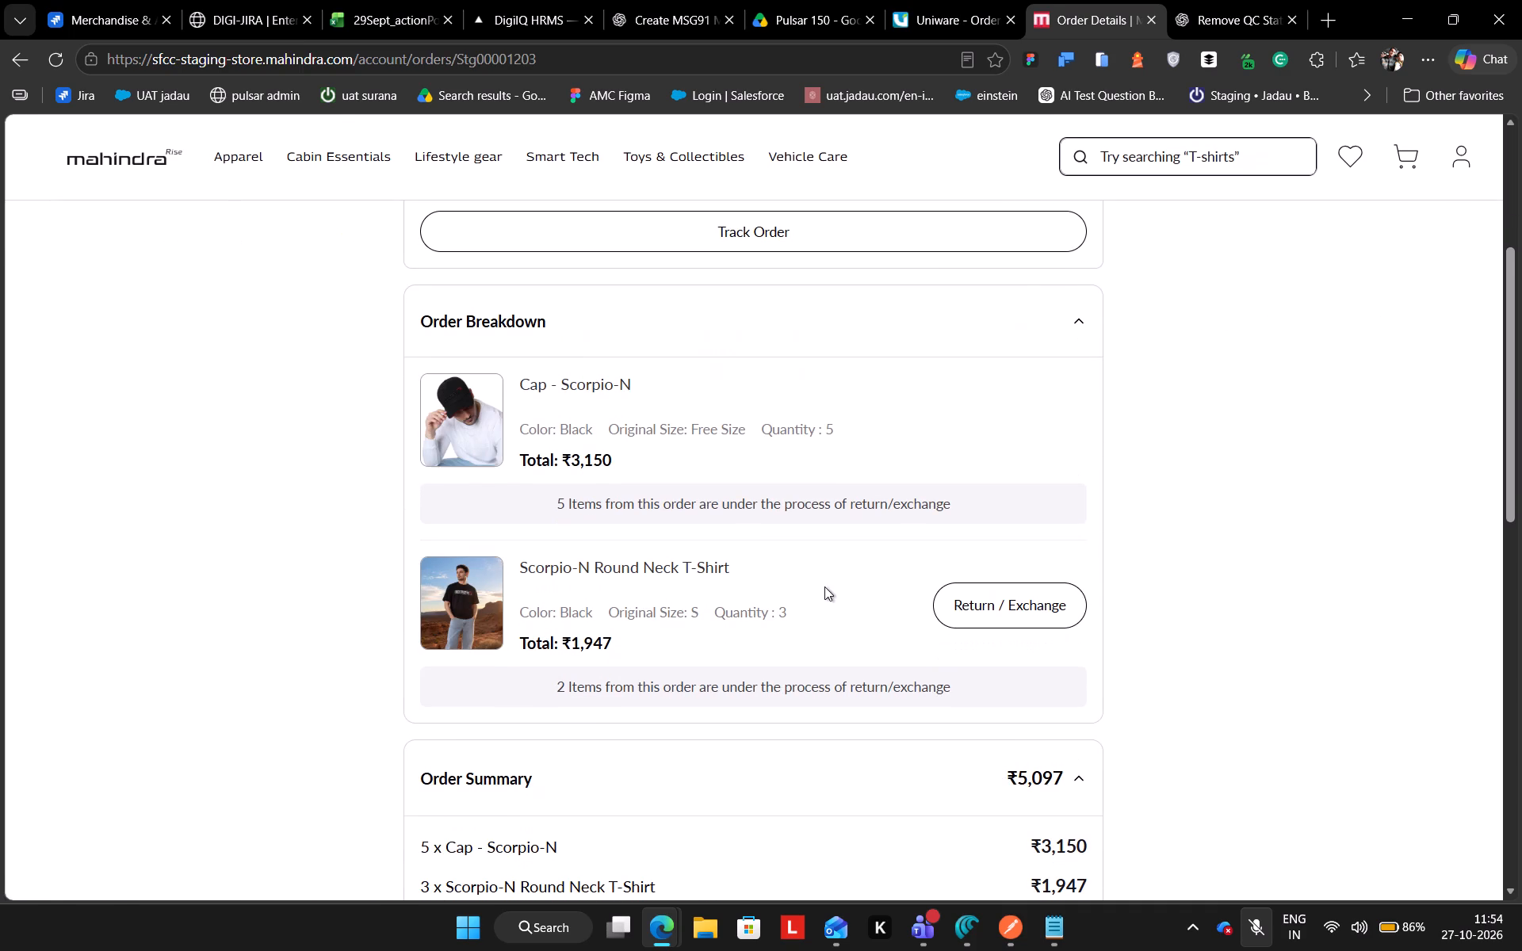
{"action": "scroll", "coordinate": [824, 586], "scroll_direction": "down", "scroll_amount": 1}
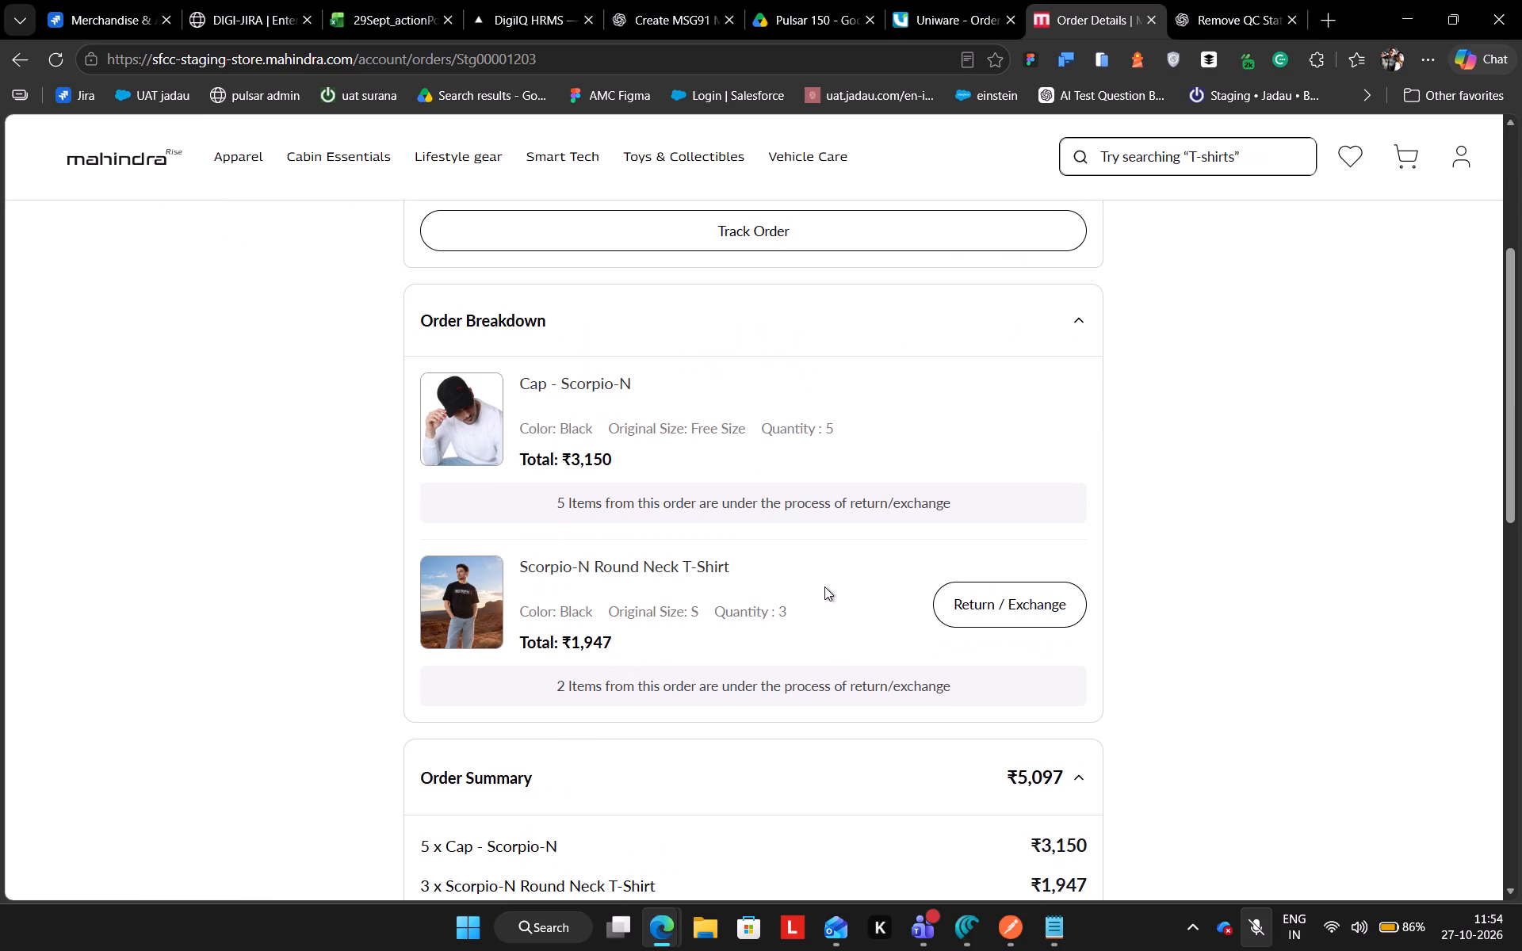
{"action": "key", "text": "shift+super+s"}
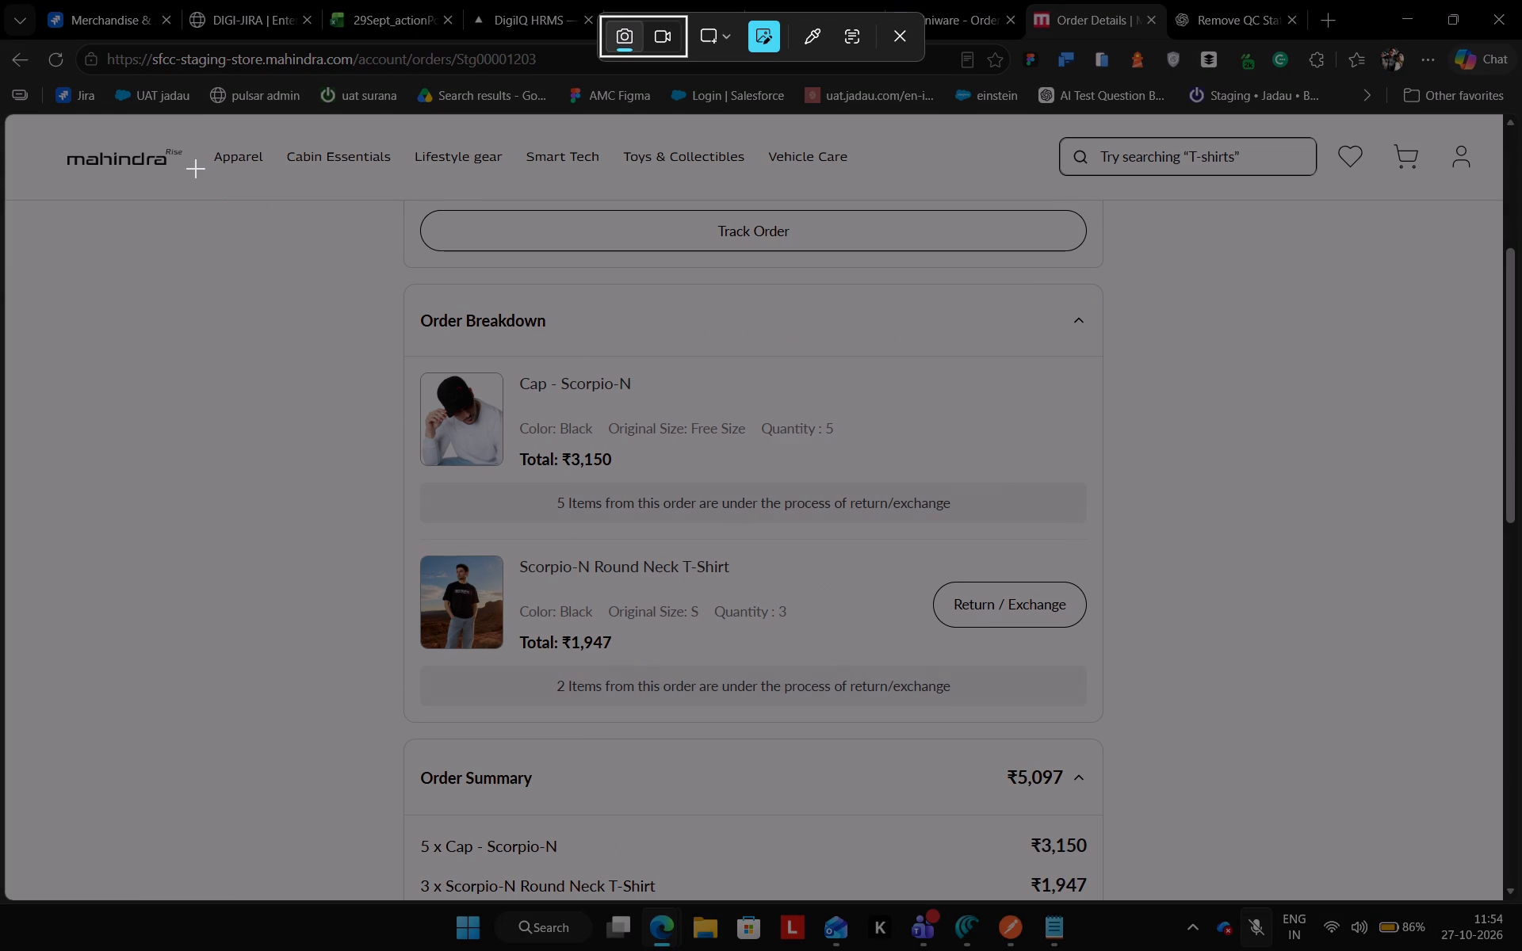
{"action": "left_click_drag", "start_coordinate": [196, 170], "coordinate": [1279, 876]}
{"action": "key", "text": "ctrl+c"}
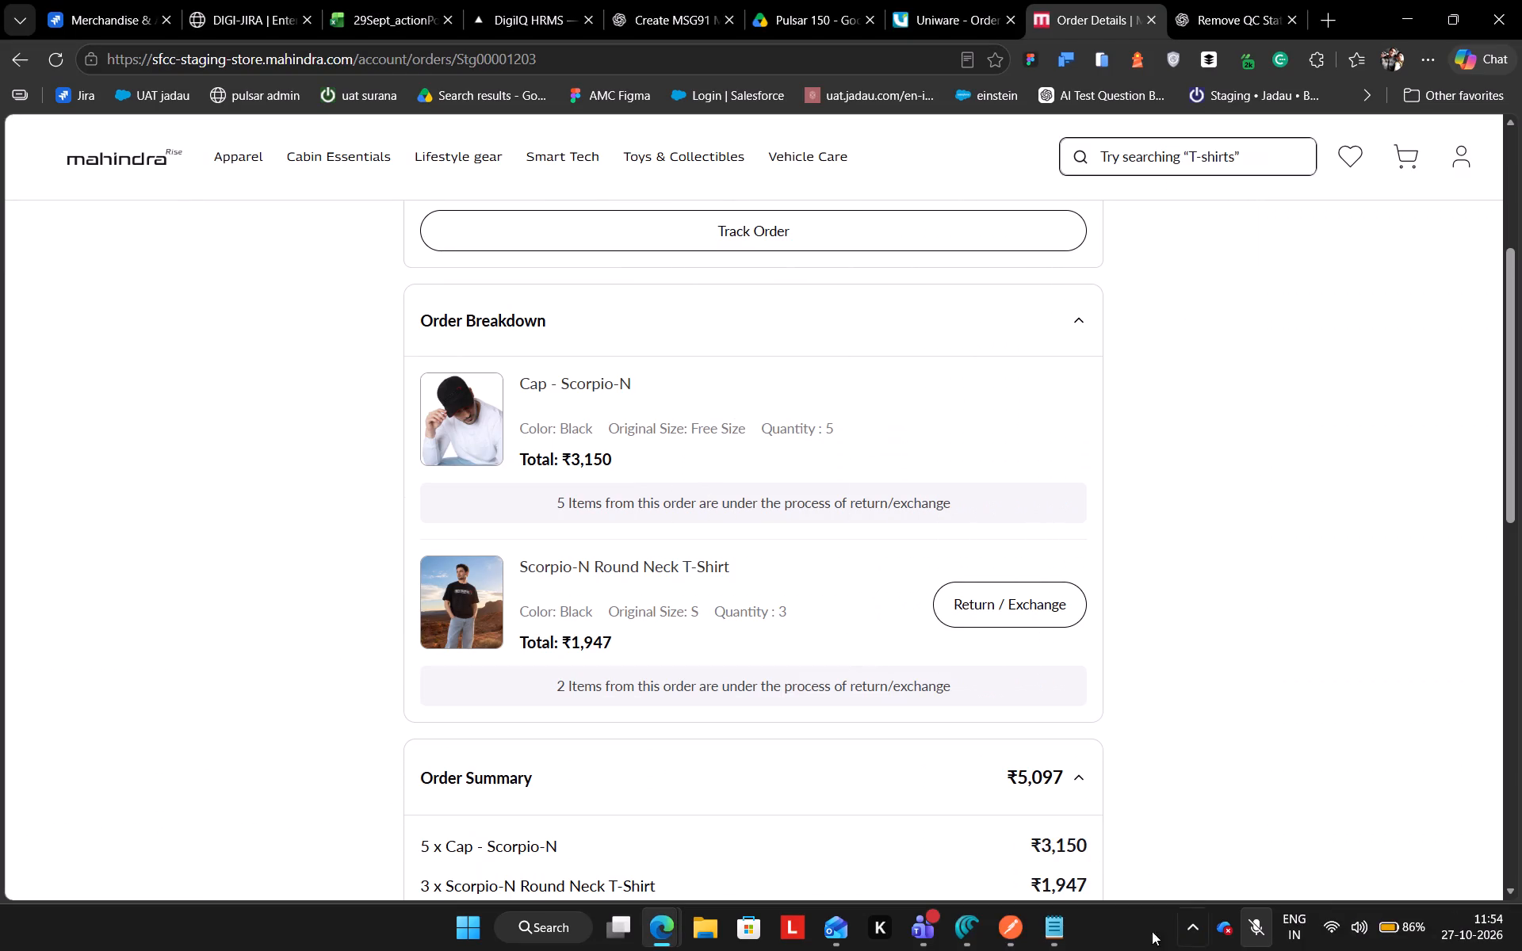
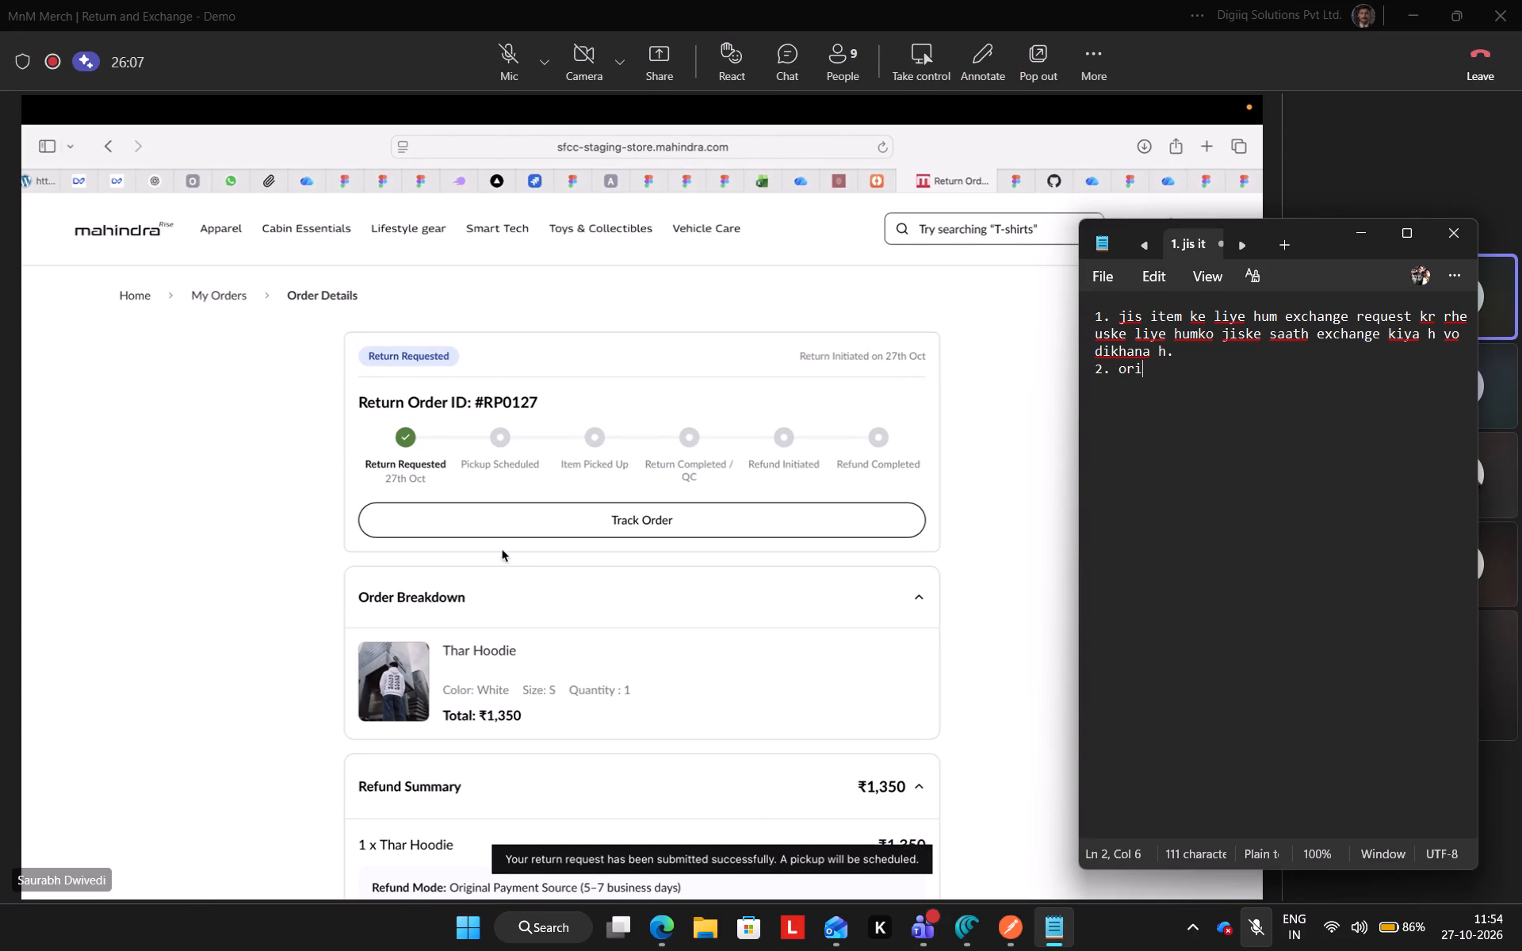
Complete point 2 of the notes as "original order pe line item galat aa rha".
{"action": "type", "text": "ginal"}
{"action": "key", "text": "space"}
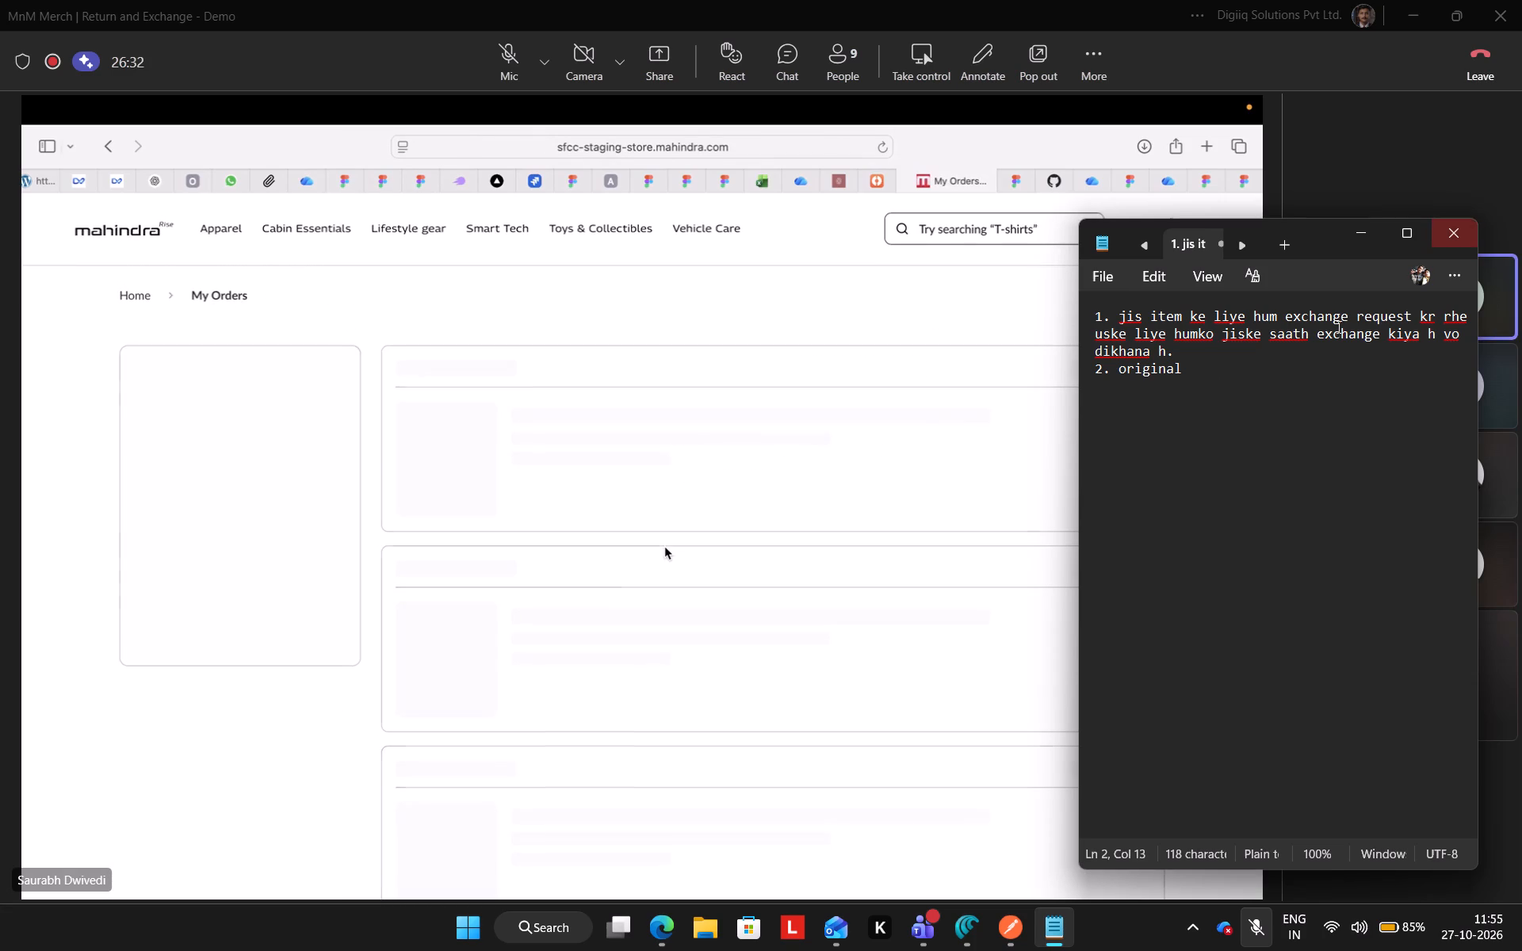
Complete point 2 of the note after "original" with "order pe line item galat aa rha".
{"action": "left_click", "coordinate": [1244, 371]}
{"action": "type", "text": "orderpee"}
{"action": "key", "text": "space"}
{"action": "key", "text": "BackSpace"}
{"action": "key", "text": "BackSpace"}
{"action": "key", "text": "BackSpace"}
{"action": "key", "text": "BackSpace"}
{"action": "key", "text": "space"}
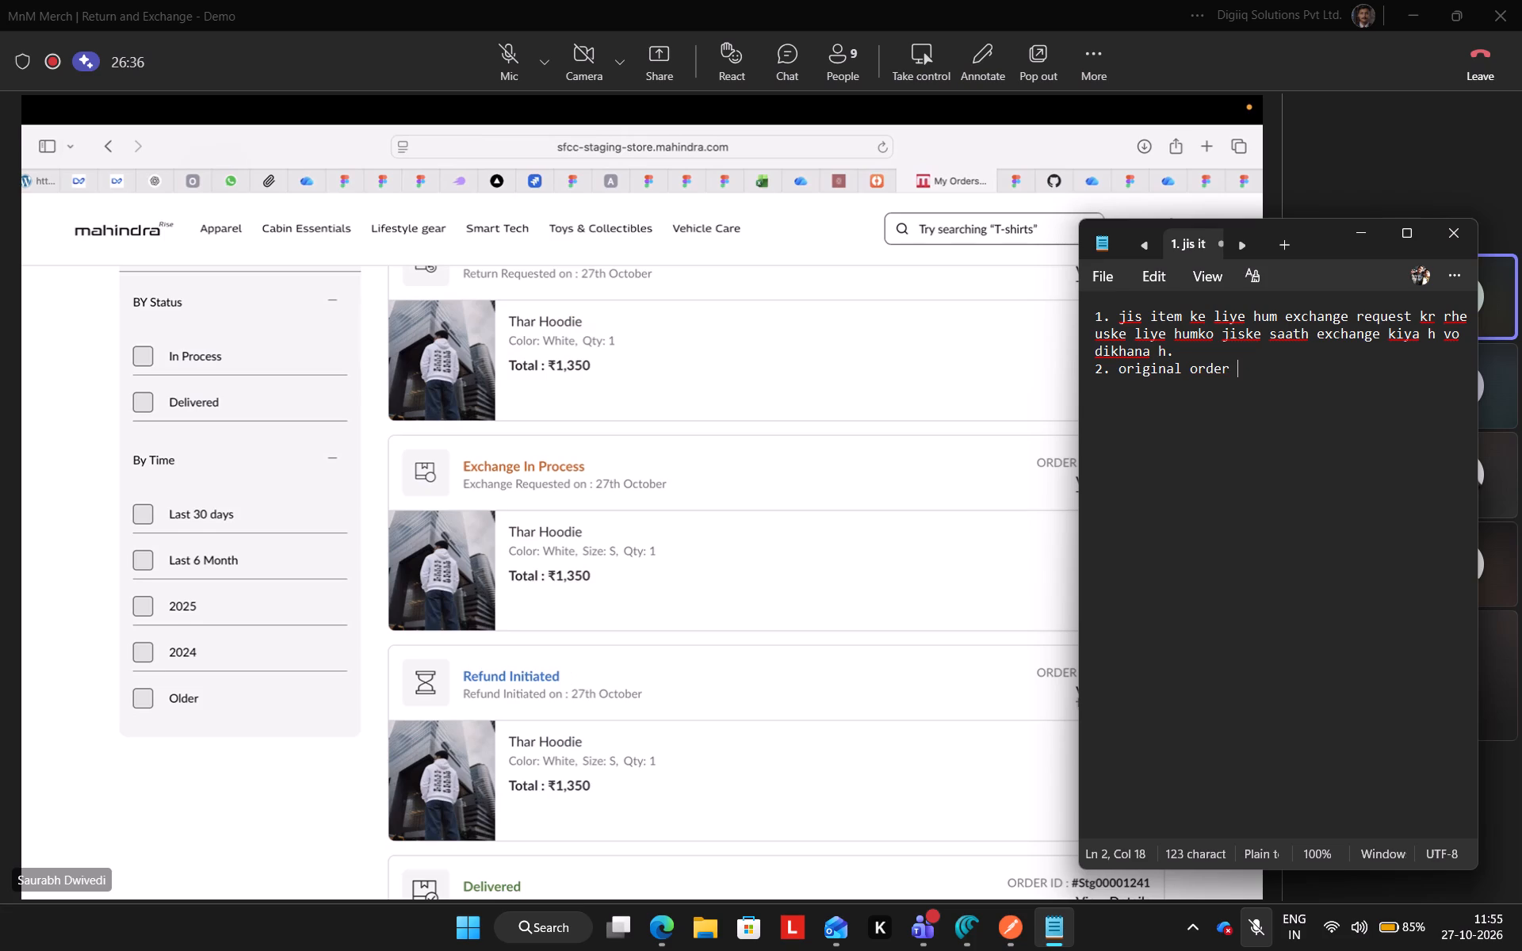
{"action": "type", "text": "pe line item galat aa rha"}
Add point 3 on a new line of the note, reading "status mismatch for exchanged", dismissing the Outlook notification.
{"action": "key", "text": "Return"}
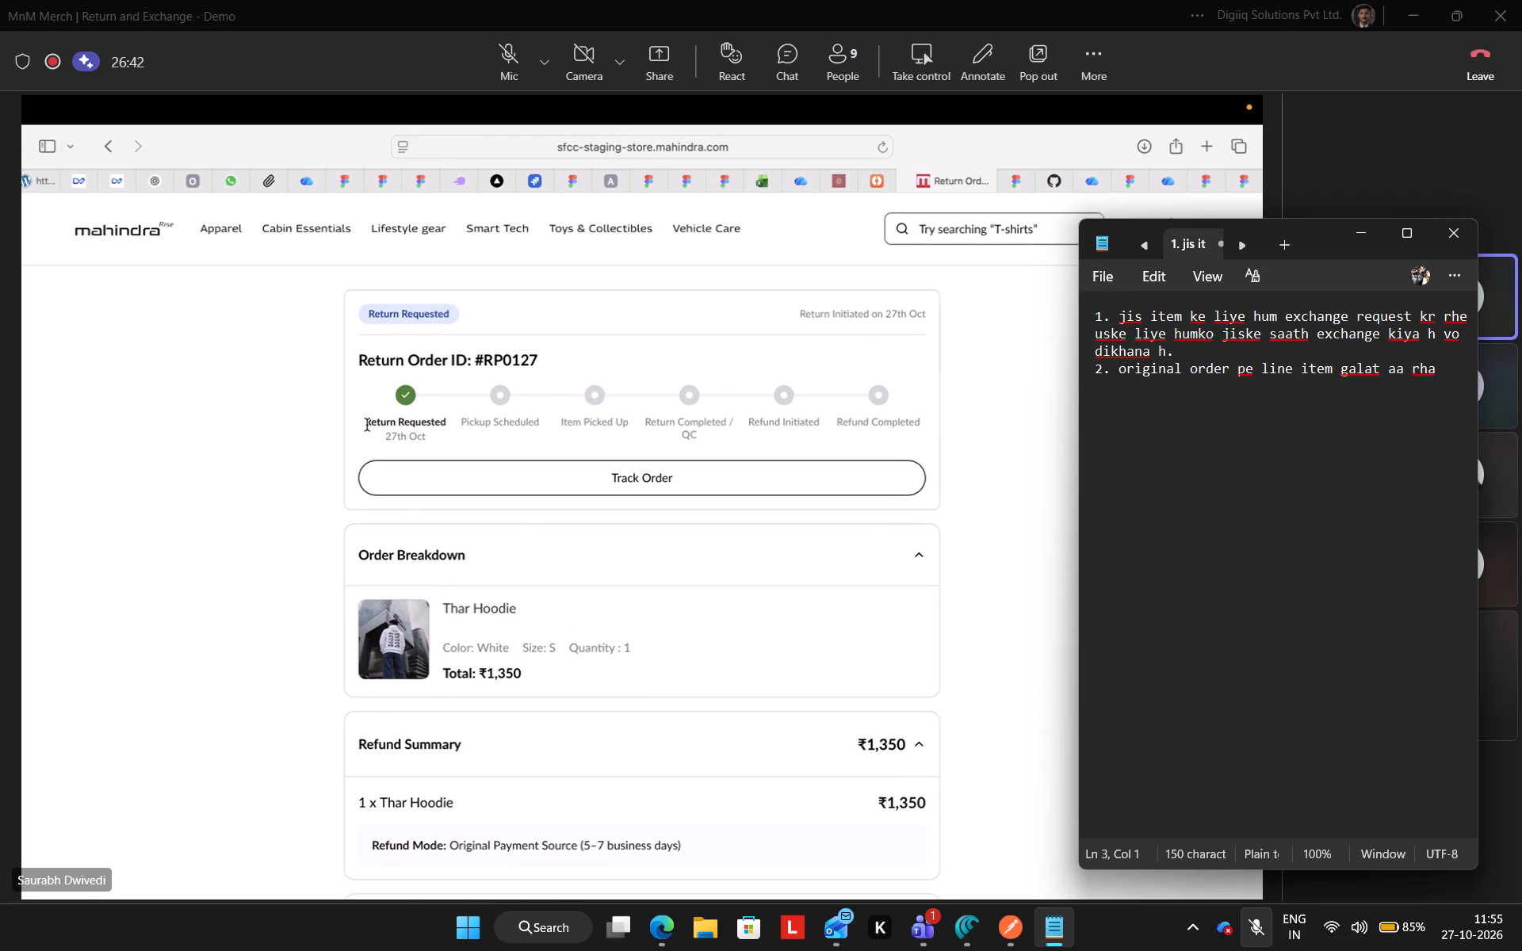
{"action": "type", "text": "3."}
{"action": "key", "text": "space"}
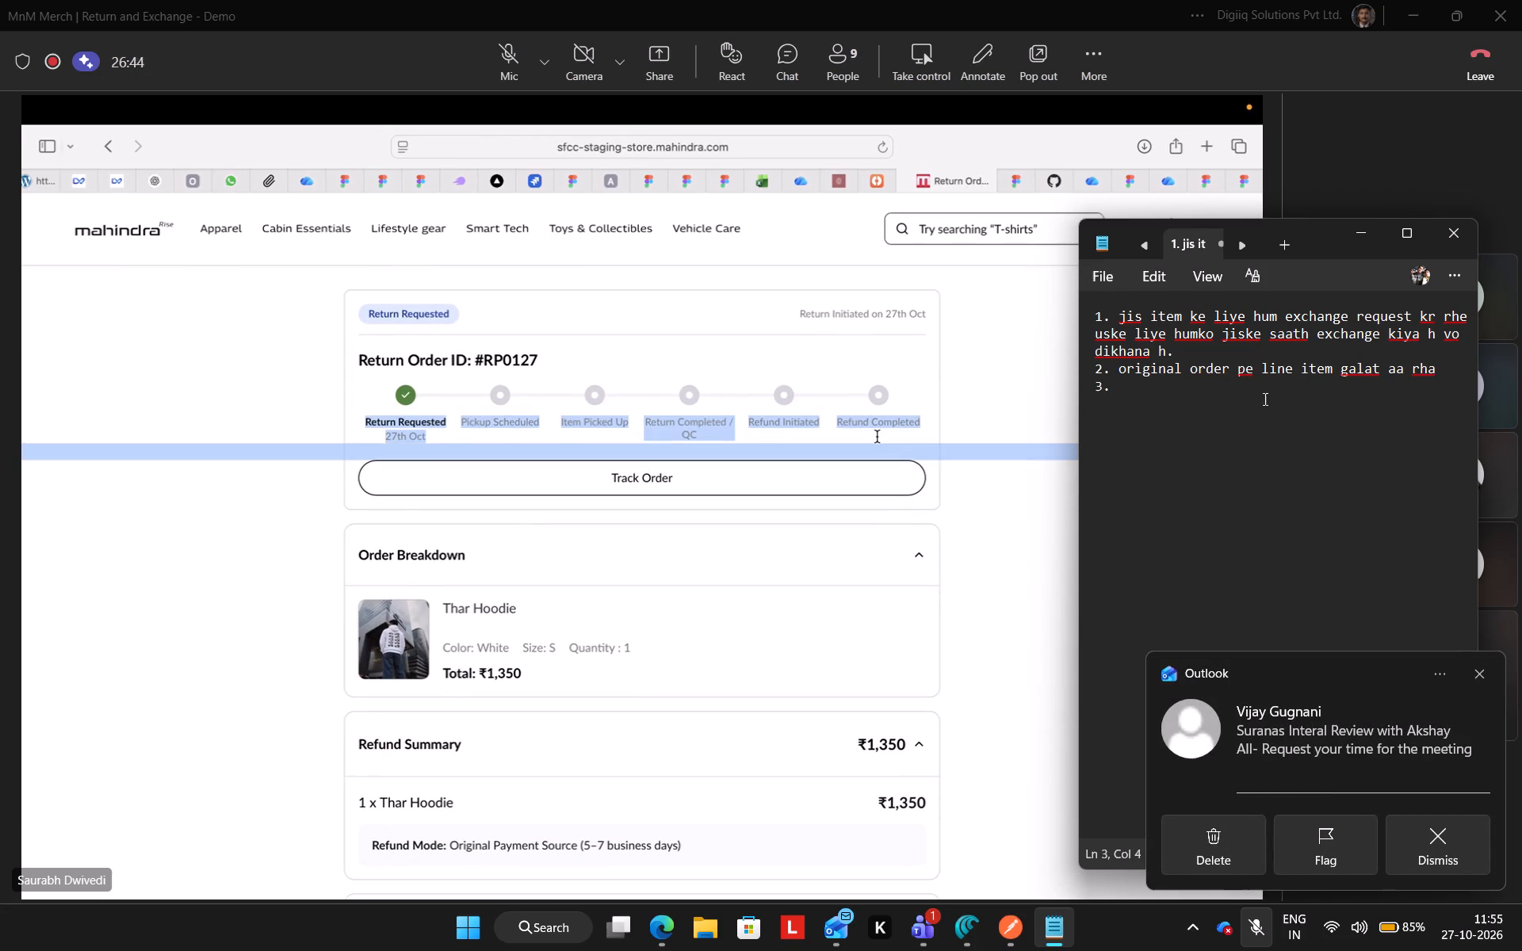
{"action": "left_click", "coordinate": [1477, 672]}
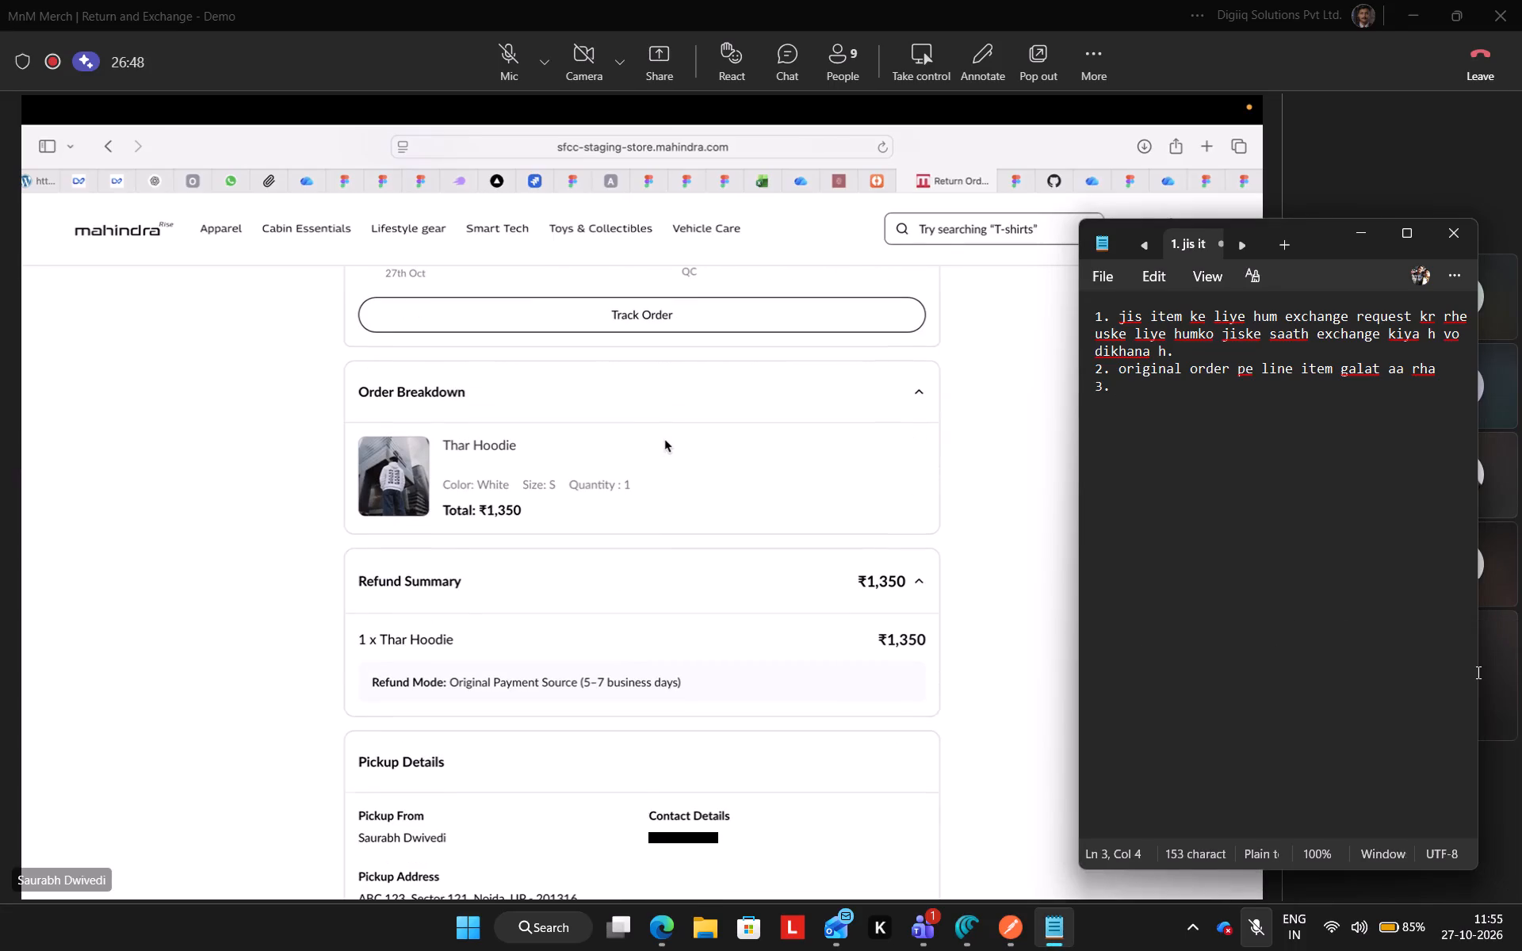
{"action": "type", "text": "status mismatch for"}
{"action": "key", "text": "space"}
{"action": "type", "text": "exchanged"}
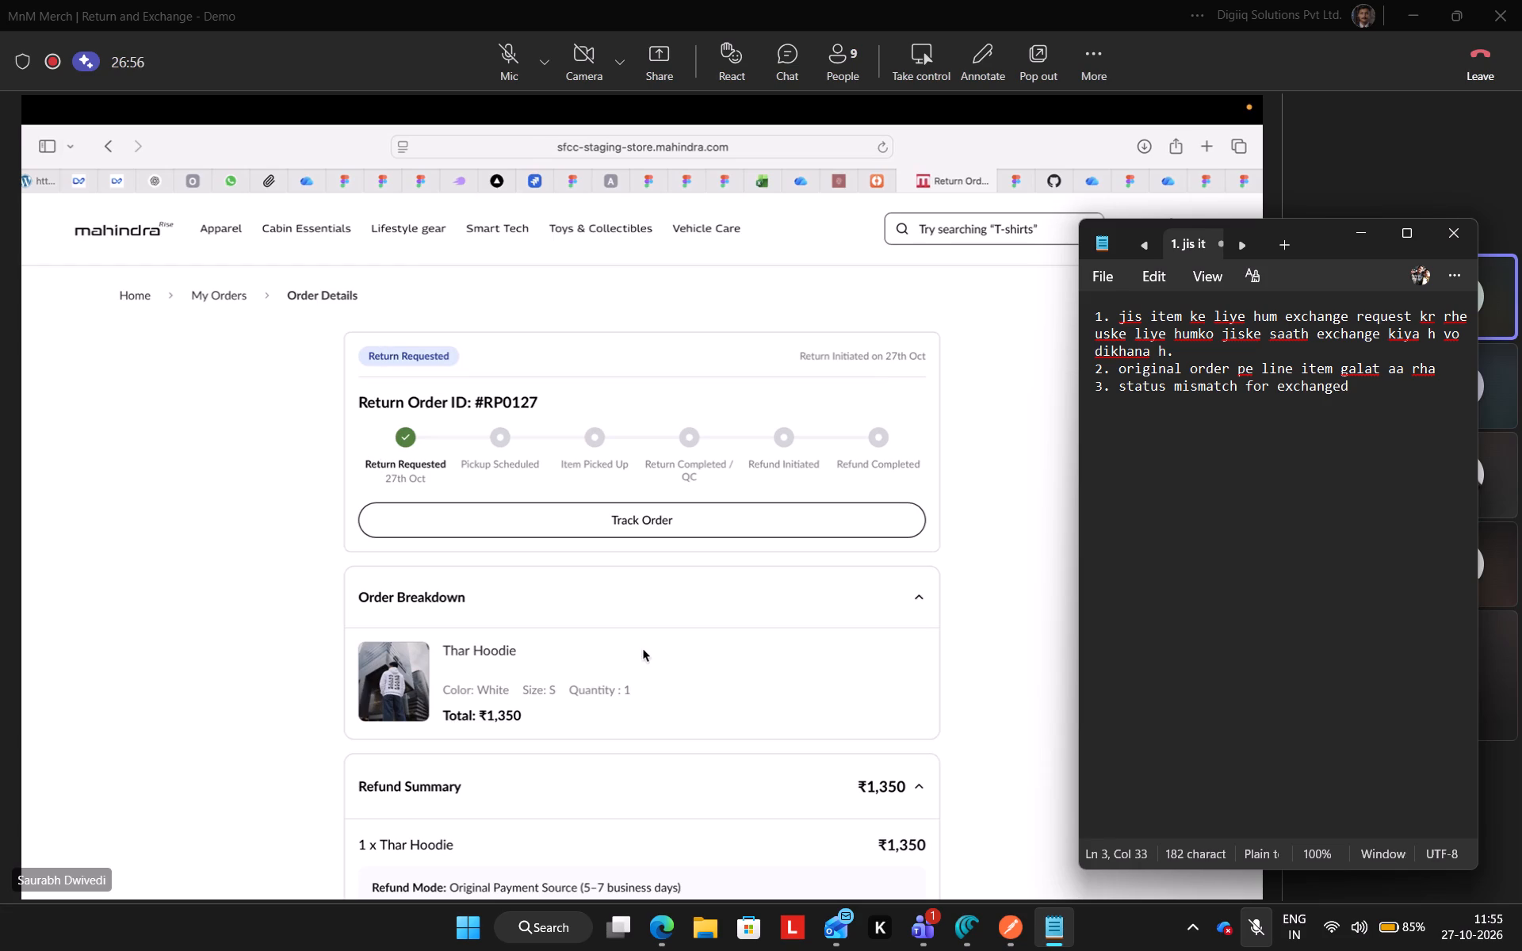
Finish point 3 of the notes so it reads "status mismatch for exchanged and then returned product".
{"action": "key", "text": "space"}
{"action": "type", "text": "and then"}
{"action": "key", "text": "space"}
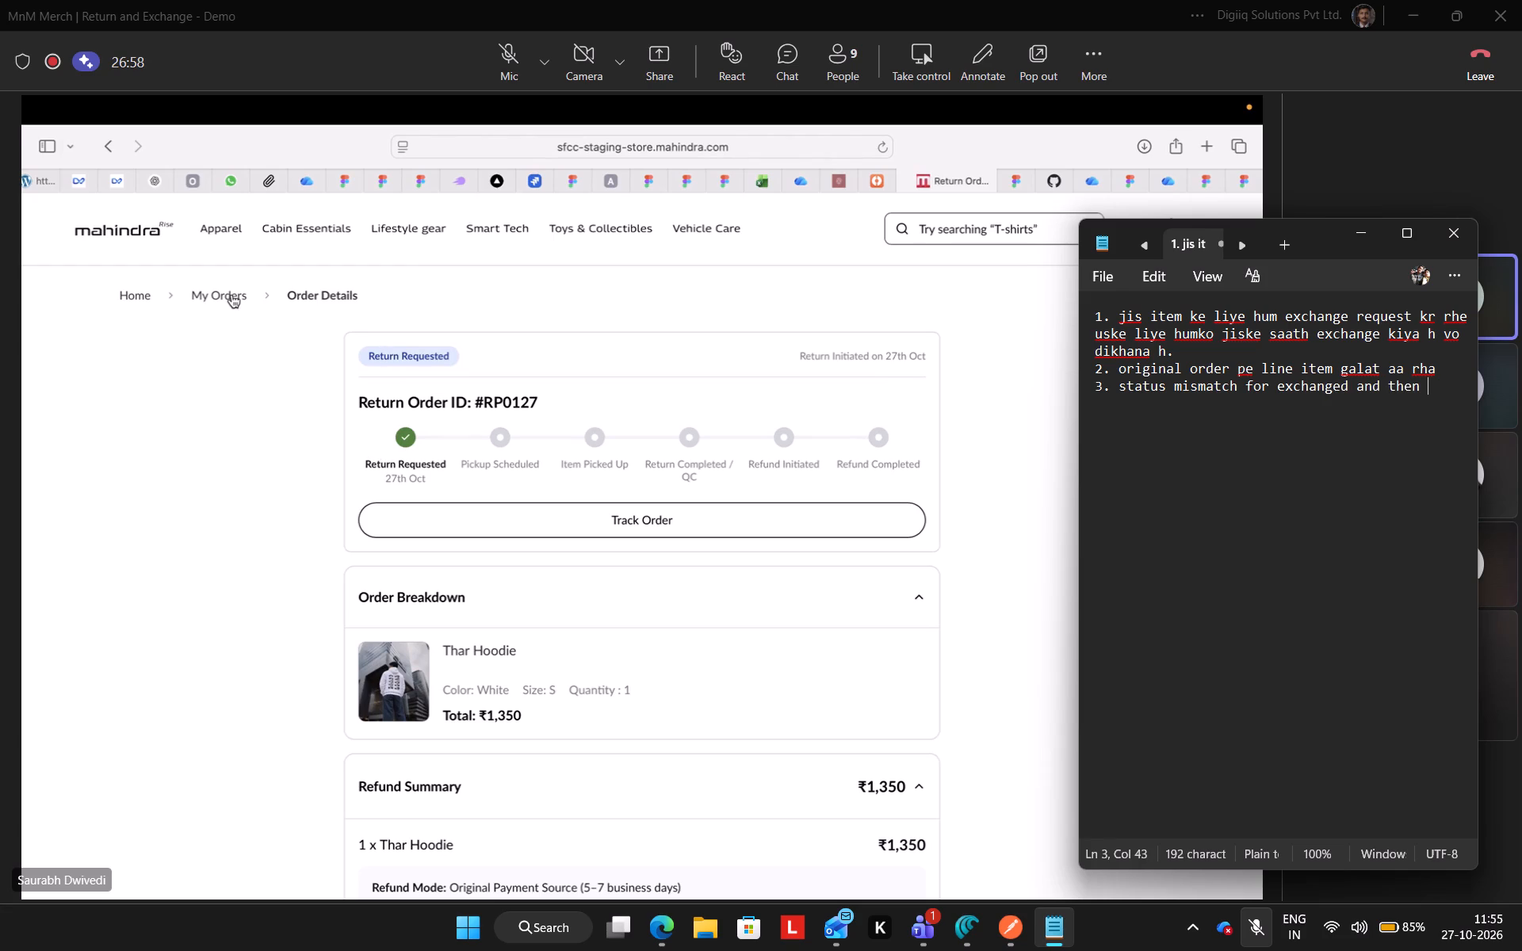
{"action": "type", "text": "returned product"}
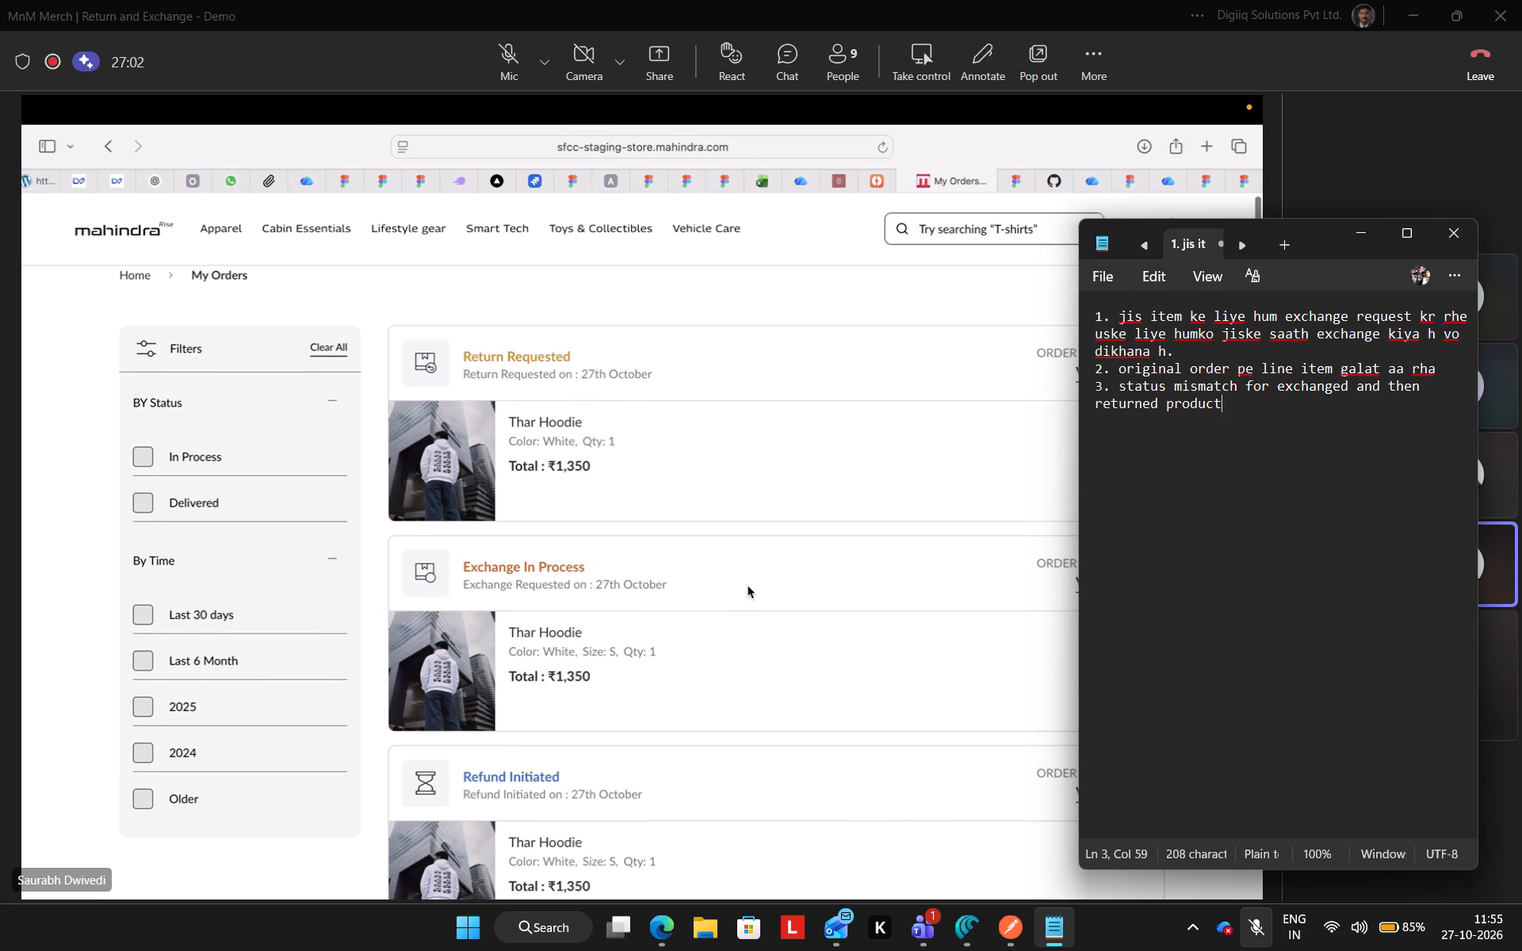
{"action": "key", "text": "Return"}
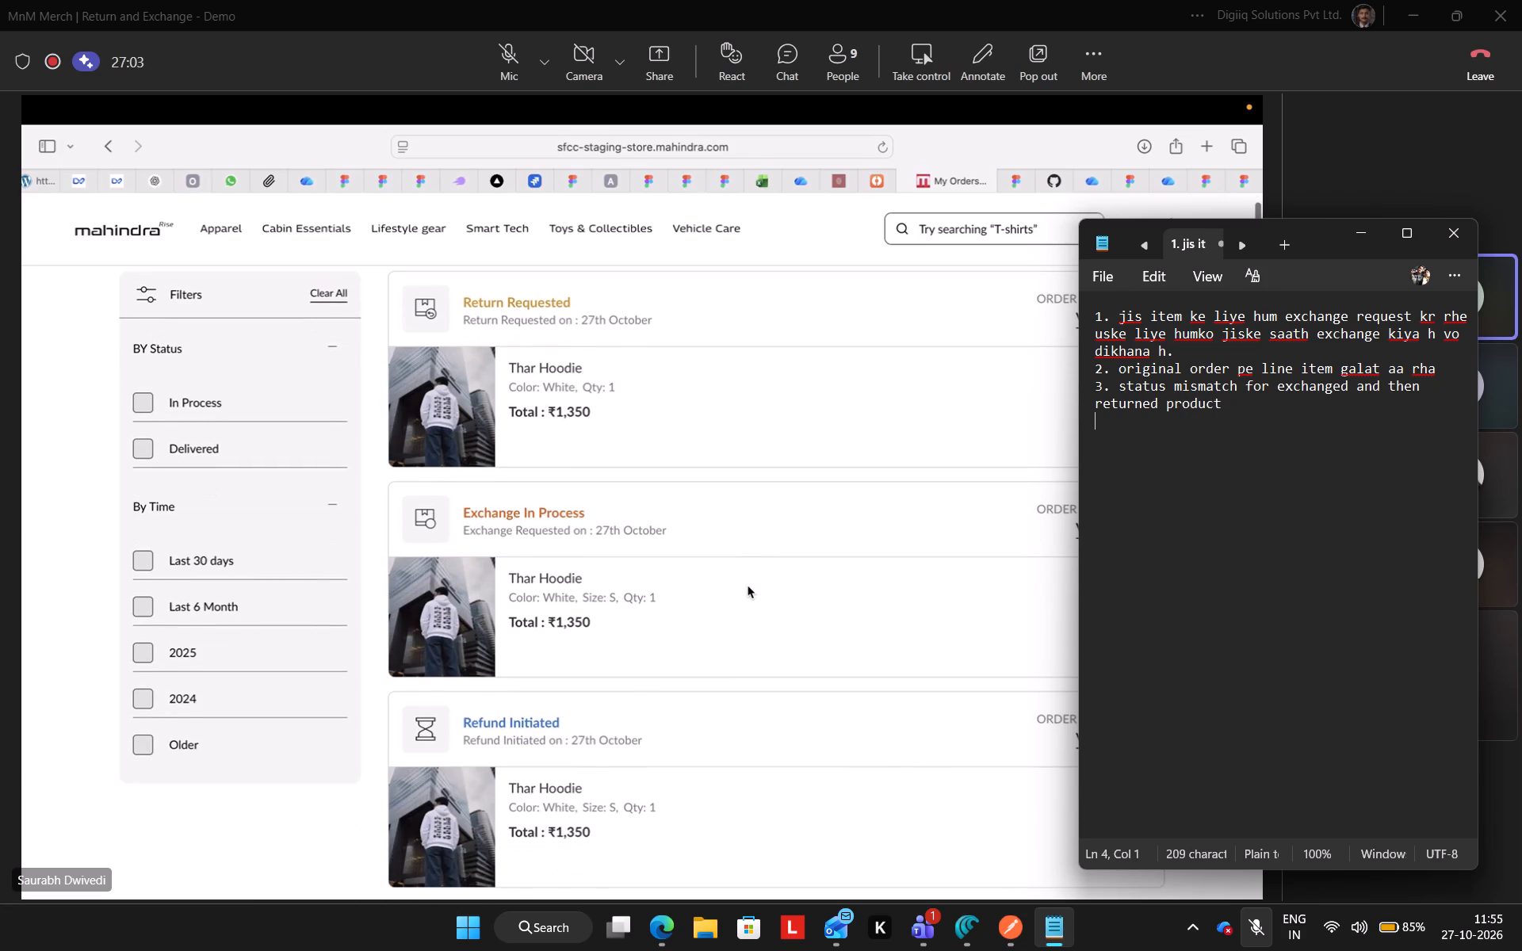
Start a new point numbered 4 on the line below point 3 in the notes.
{"action": "type", "text": "4."}
{"action": "key", "text": "space"}
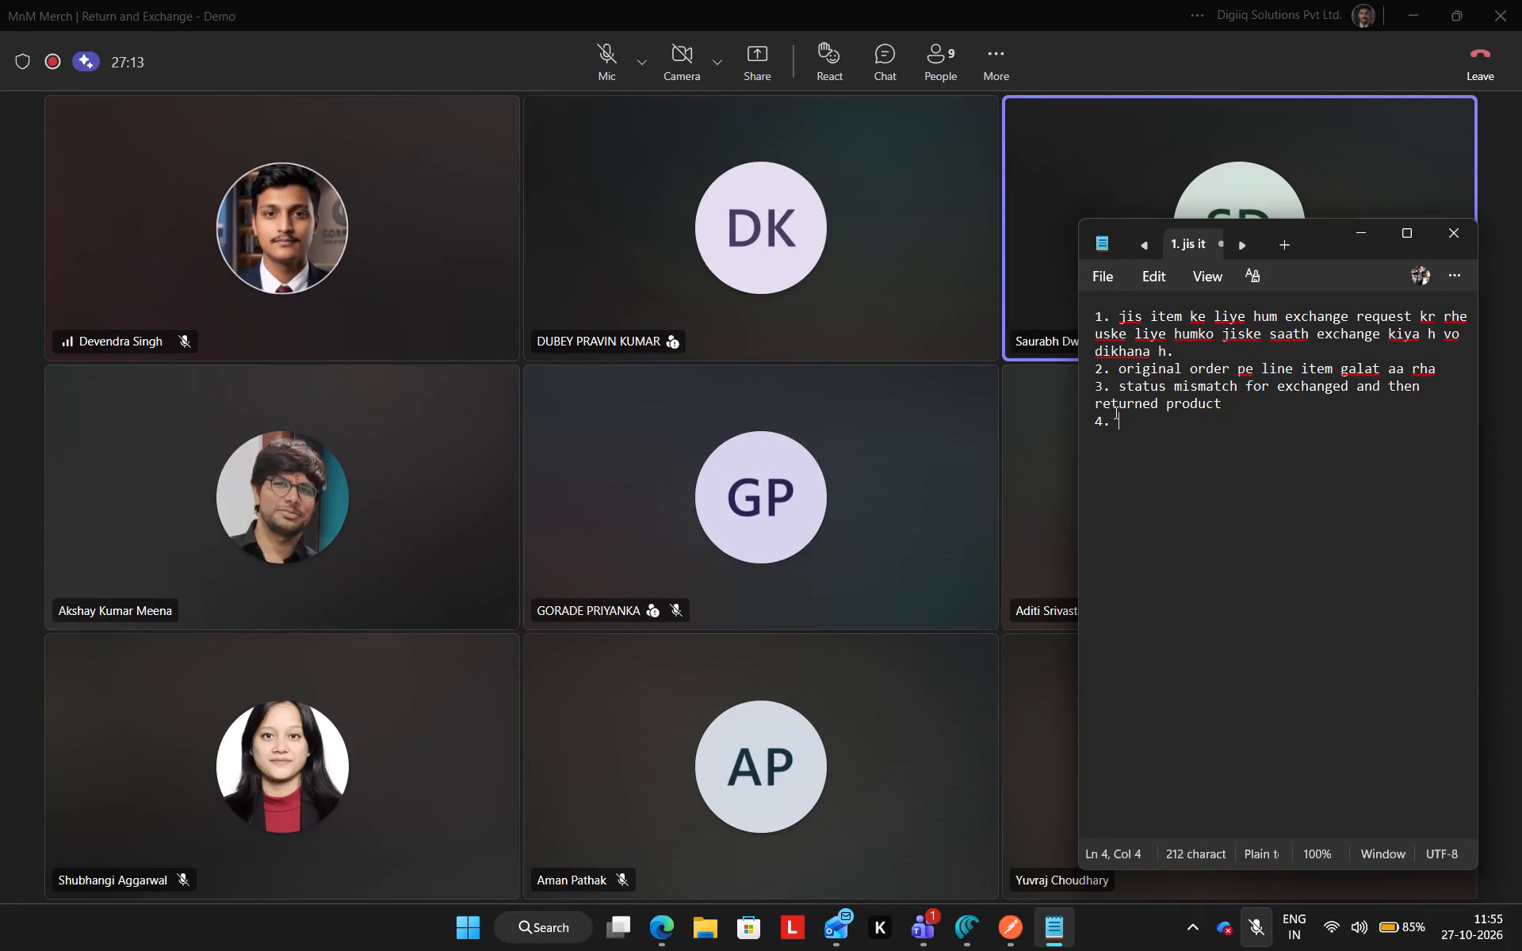
{"action": "left_click", "coordinate": [1140, 422]}
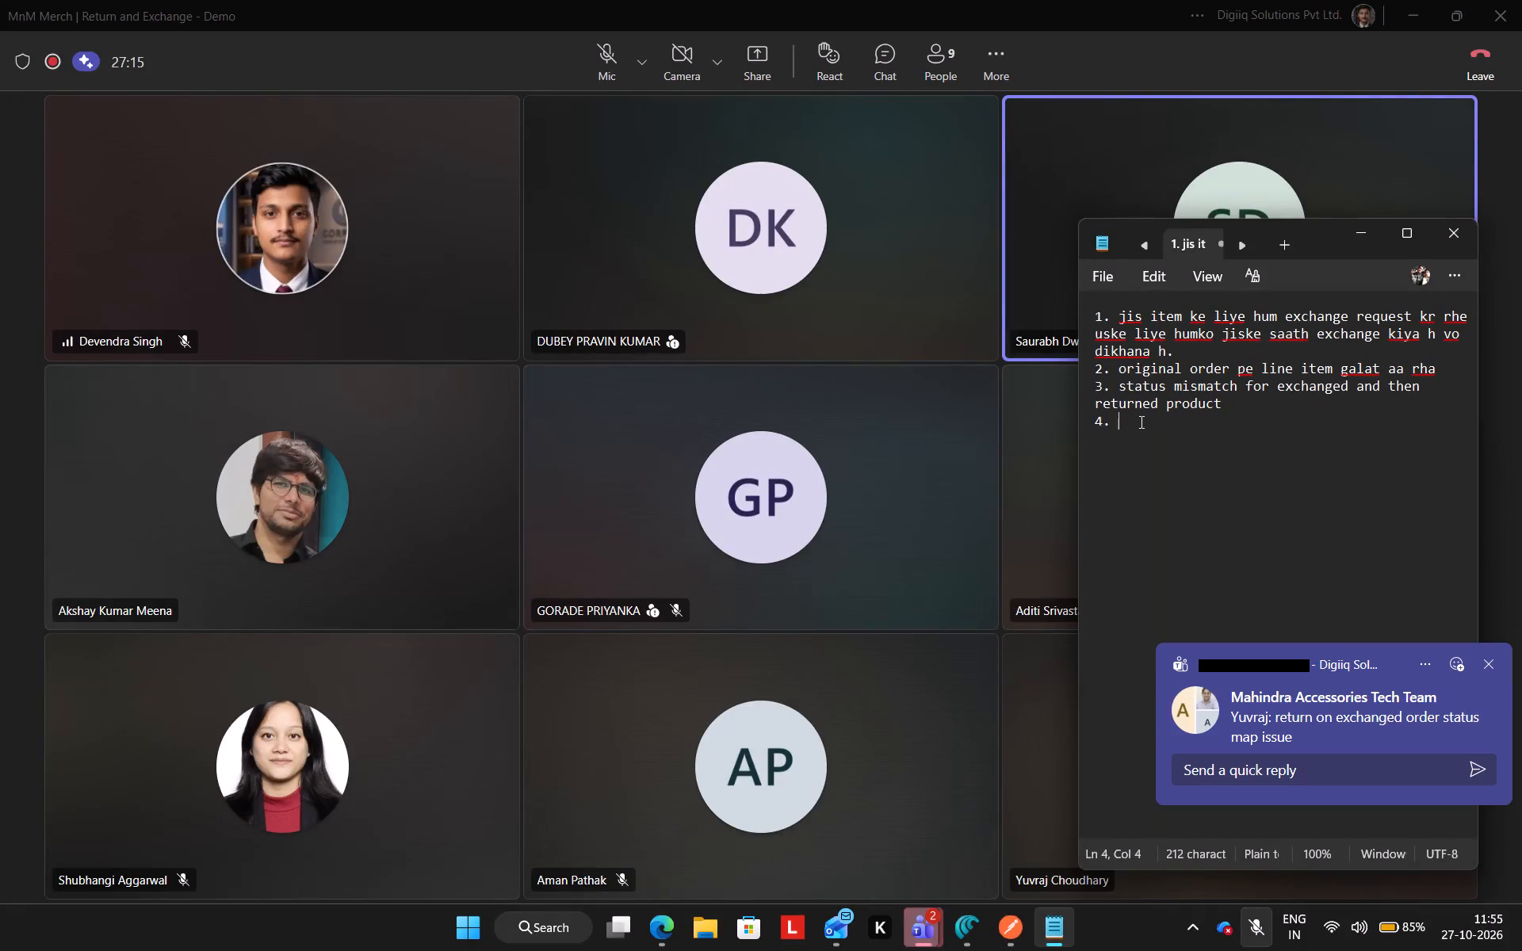
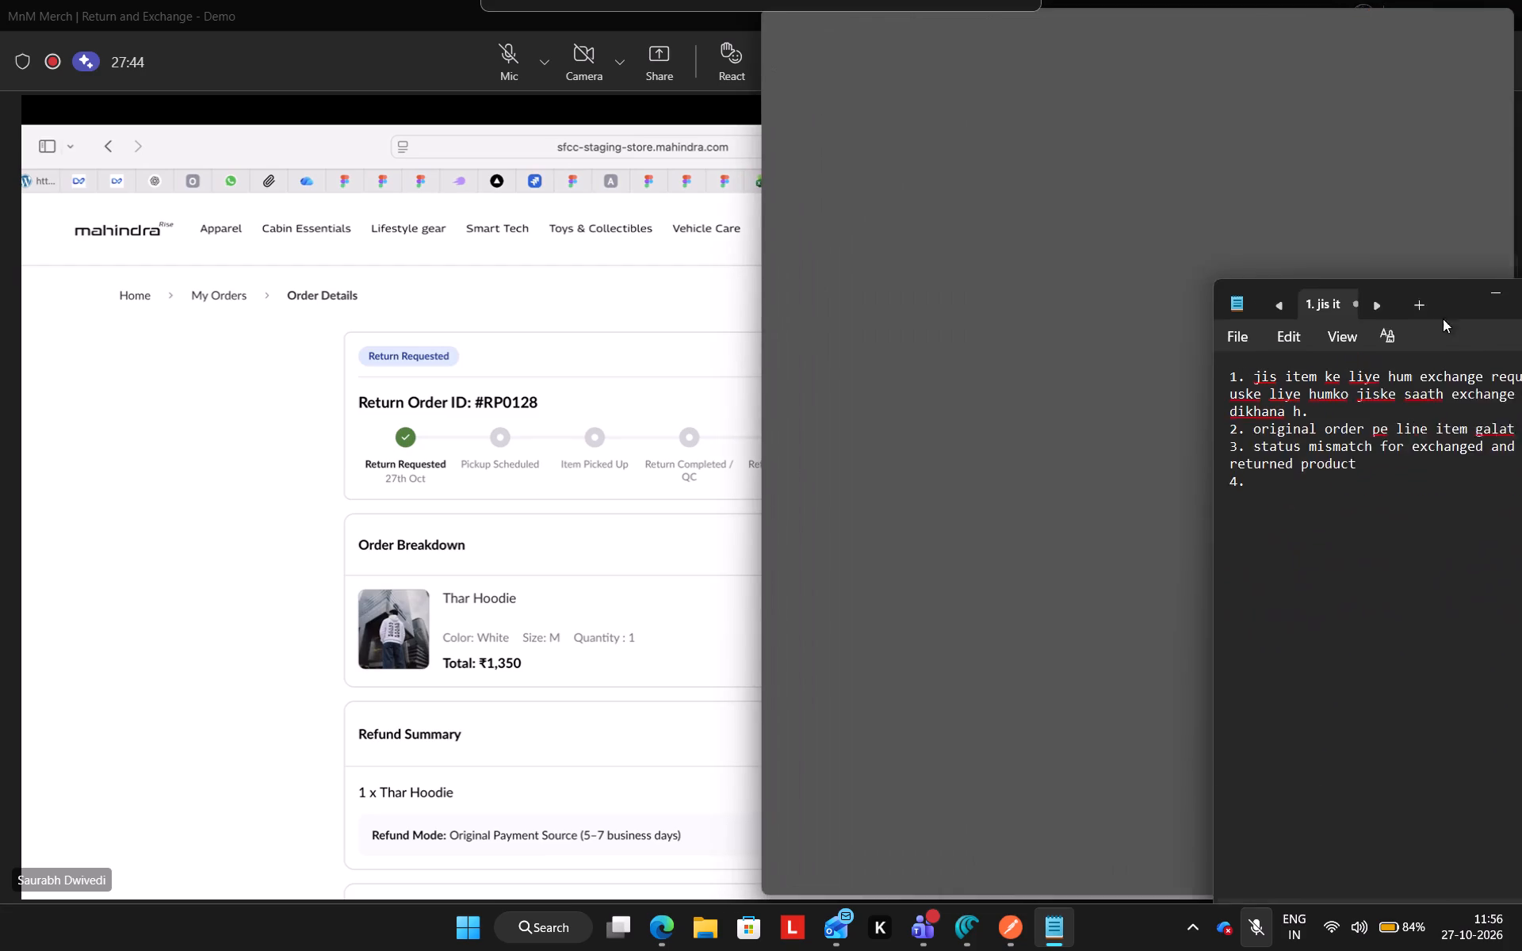
Move the notes window fully into view beside the shared order page and resume editing at point 4.
{"action": "left_click_drag", "start_coordinate": [1443, 319], "coordinate": [1349, 169]}
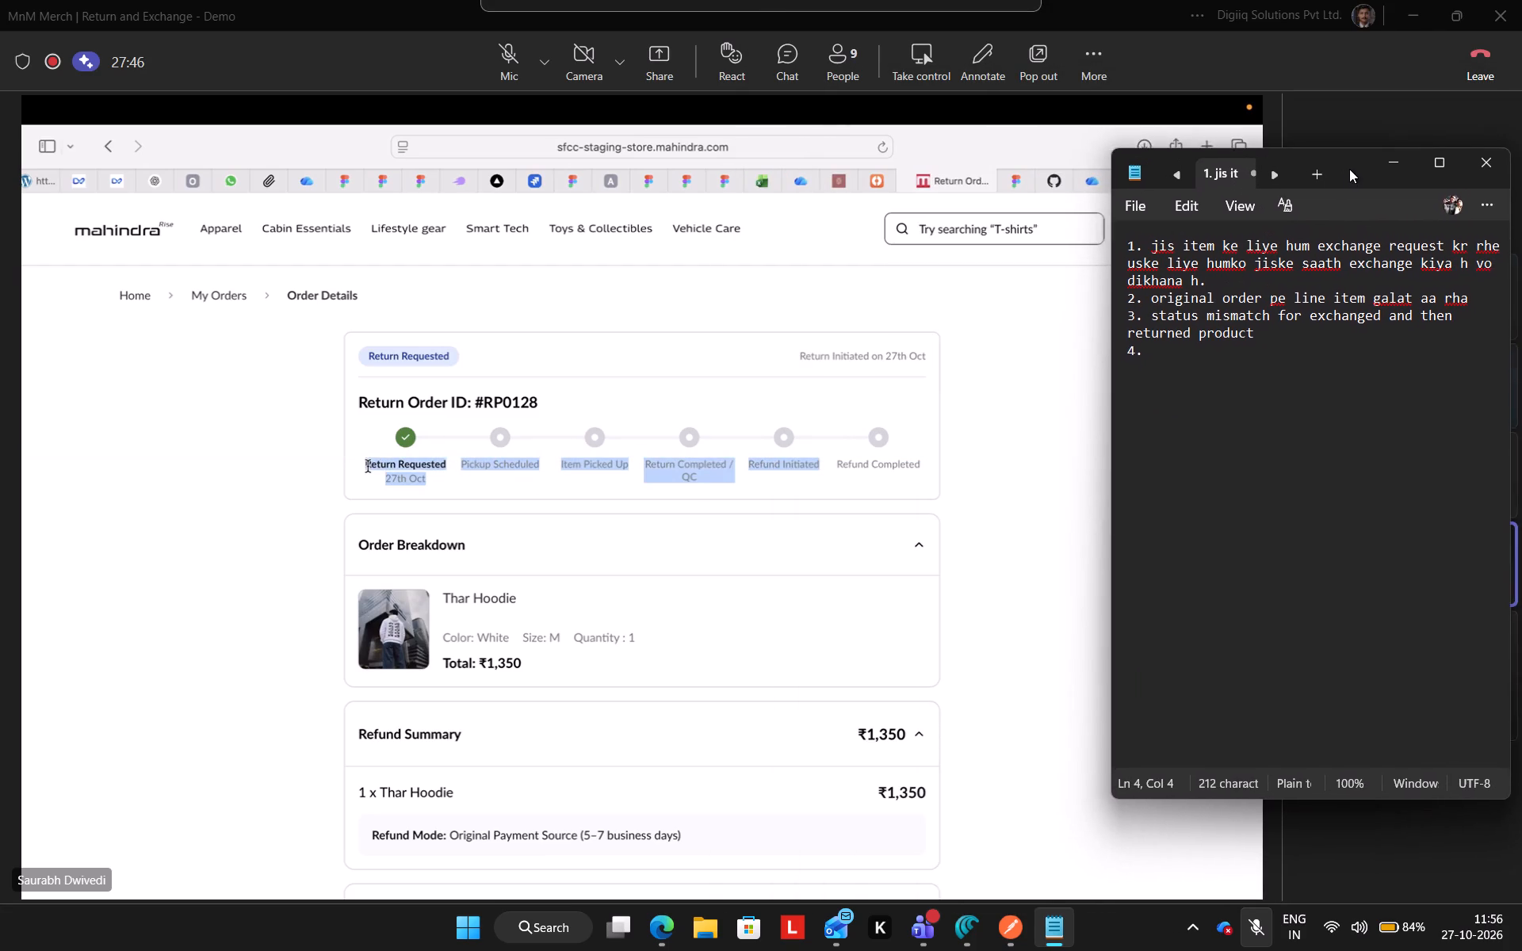
{"action": "left_click_drag", "start_coordinate": [1349, 169], "coordinate": [1344, 253]}
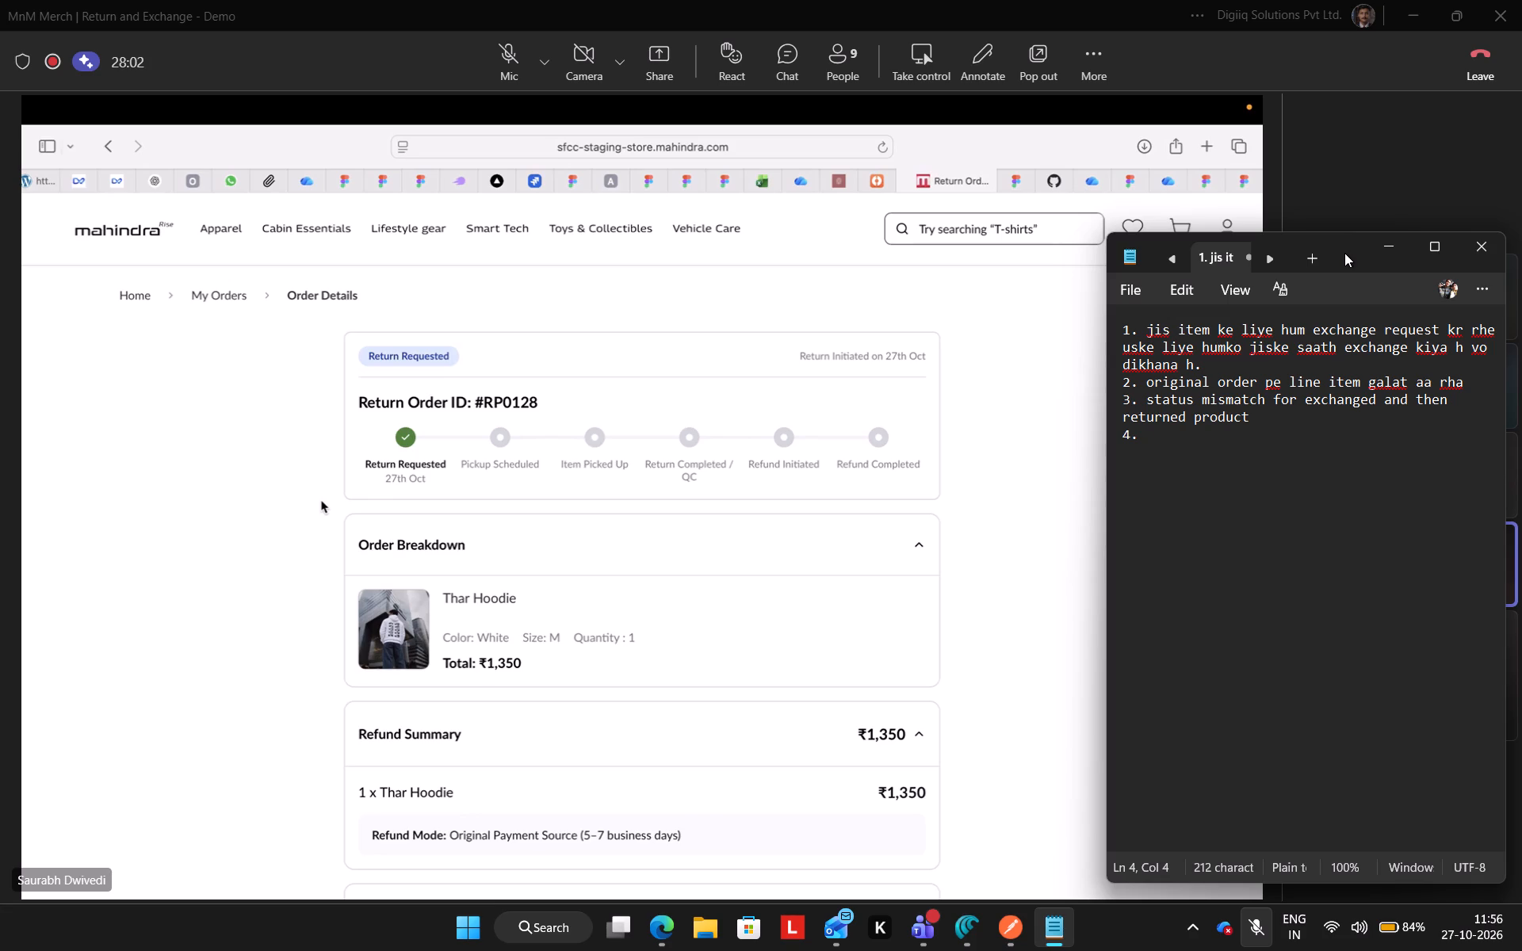
{"action": "left_click", "coordinate": [1157, 435]}
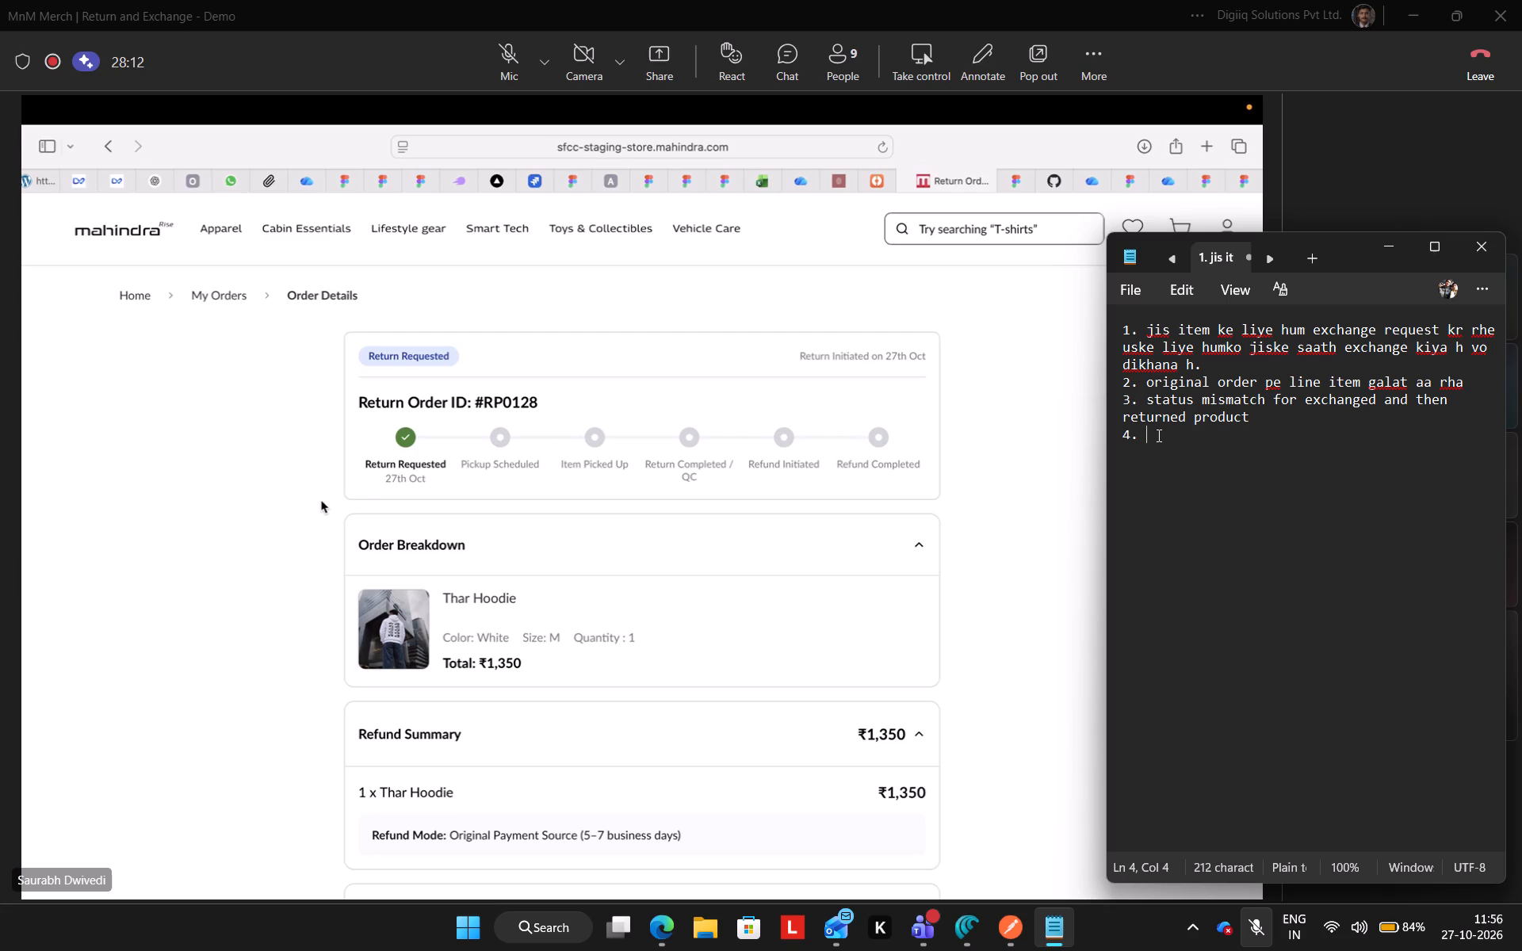
Write point 4 of the notes as "price is coming different on popup".
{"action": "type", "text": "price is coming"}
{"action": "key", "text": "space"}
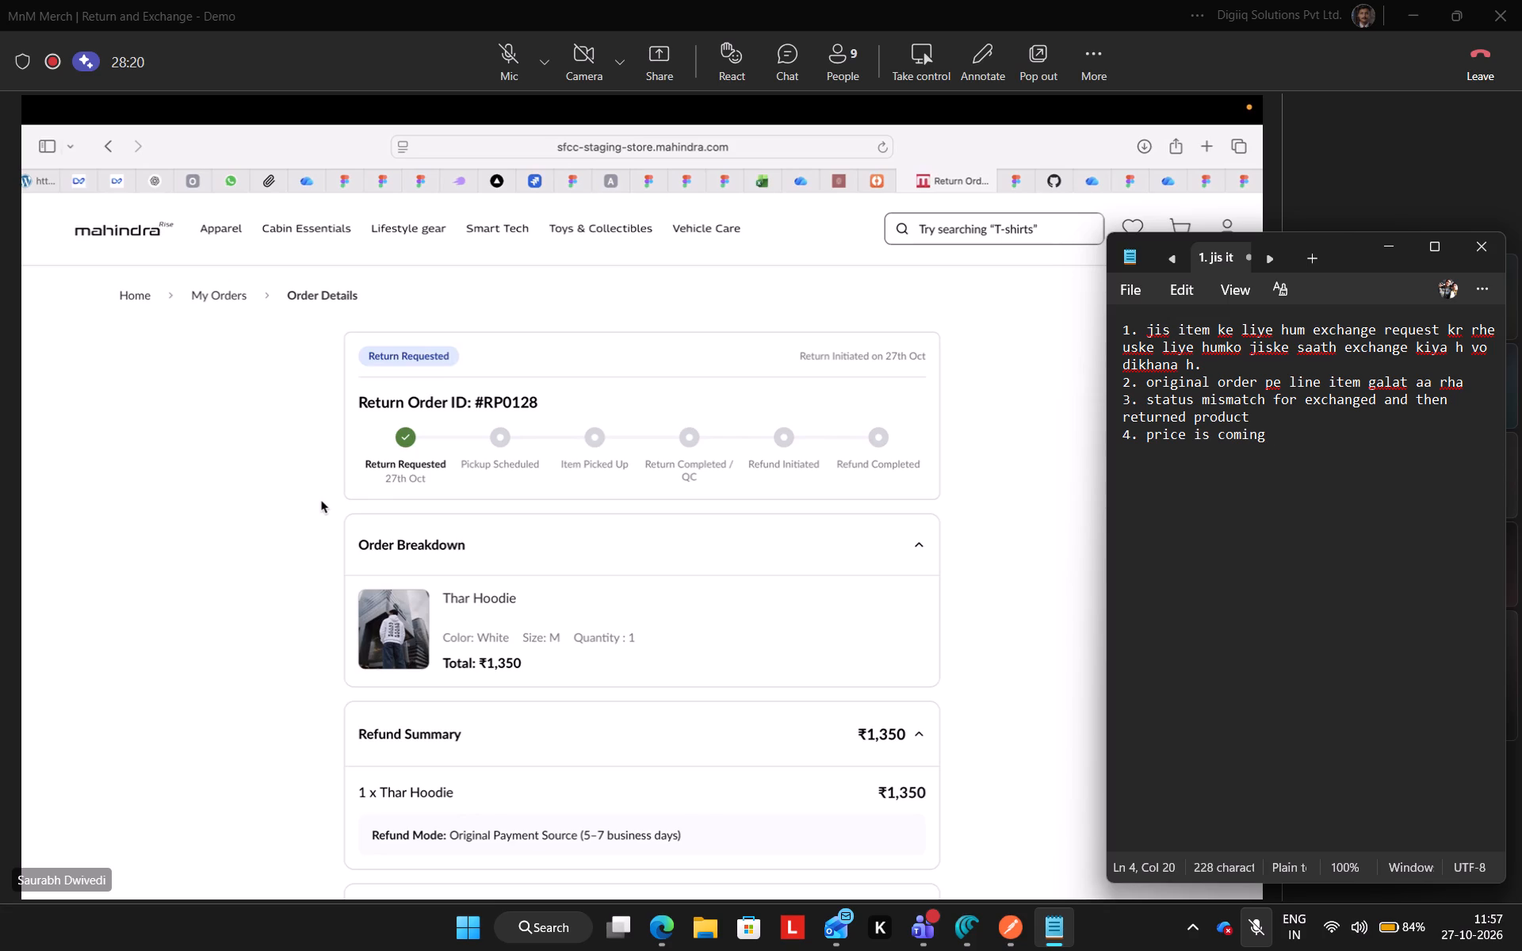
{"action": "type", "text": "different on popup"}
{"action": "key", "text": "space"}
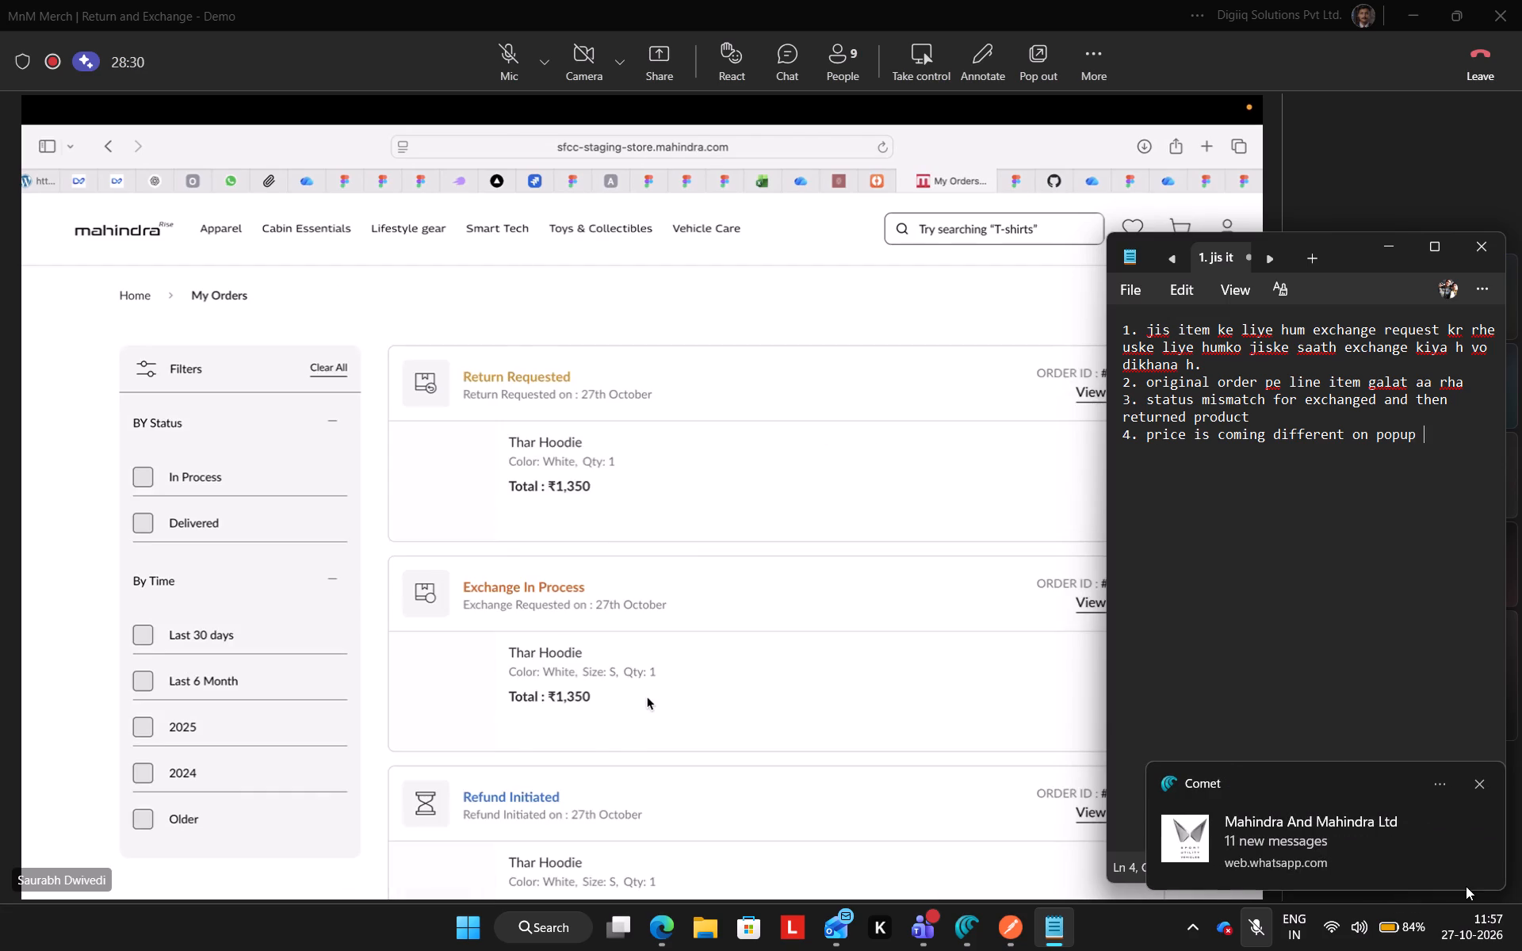
Dismiss the new-messages notification covering the lower part of the notes.
{"action": "left_click", "coordinate": [1476, 786]}
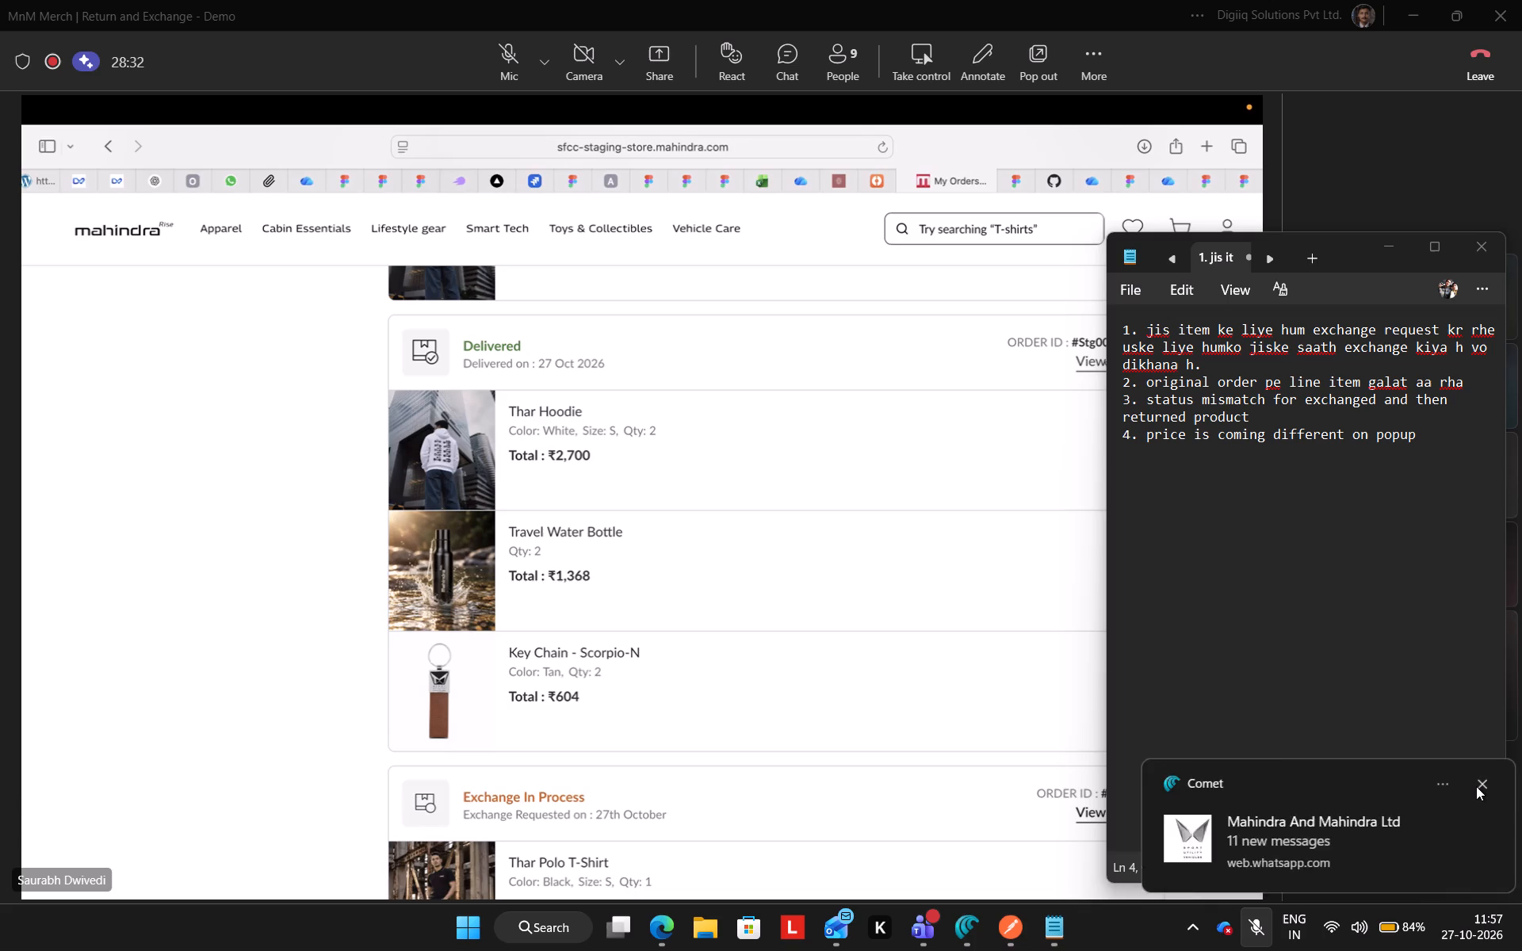
Start a new point numbered 5 on the line below point 4 in the notes.
{"action": "key", "text": "Return"}
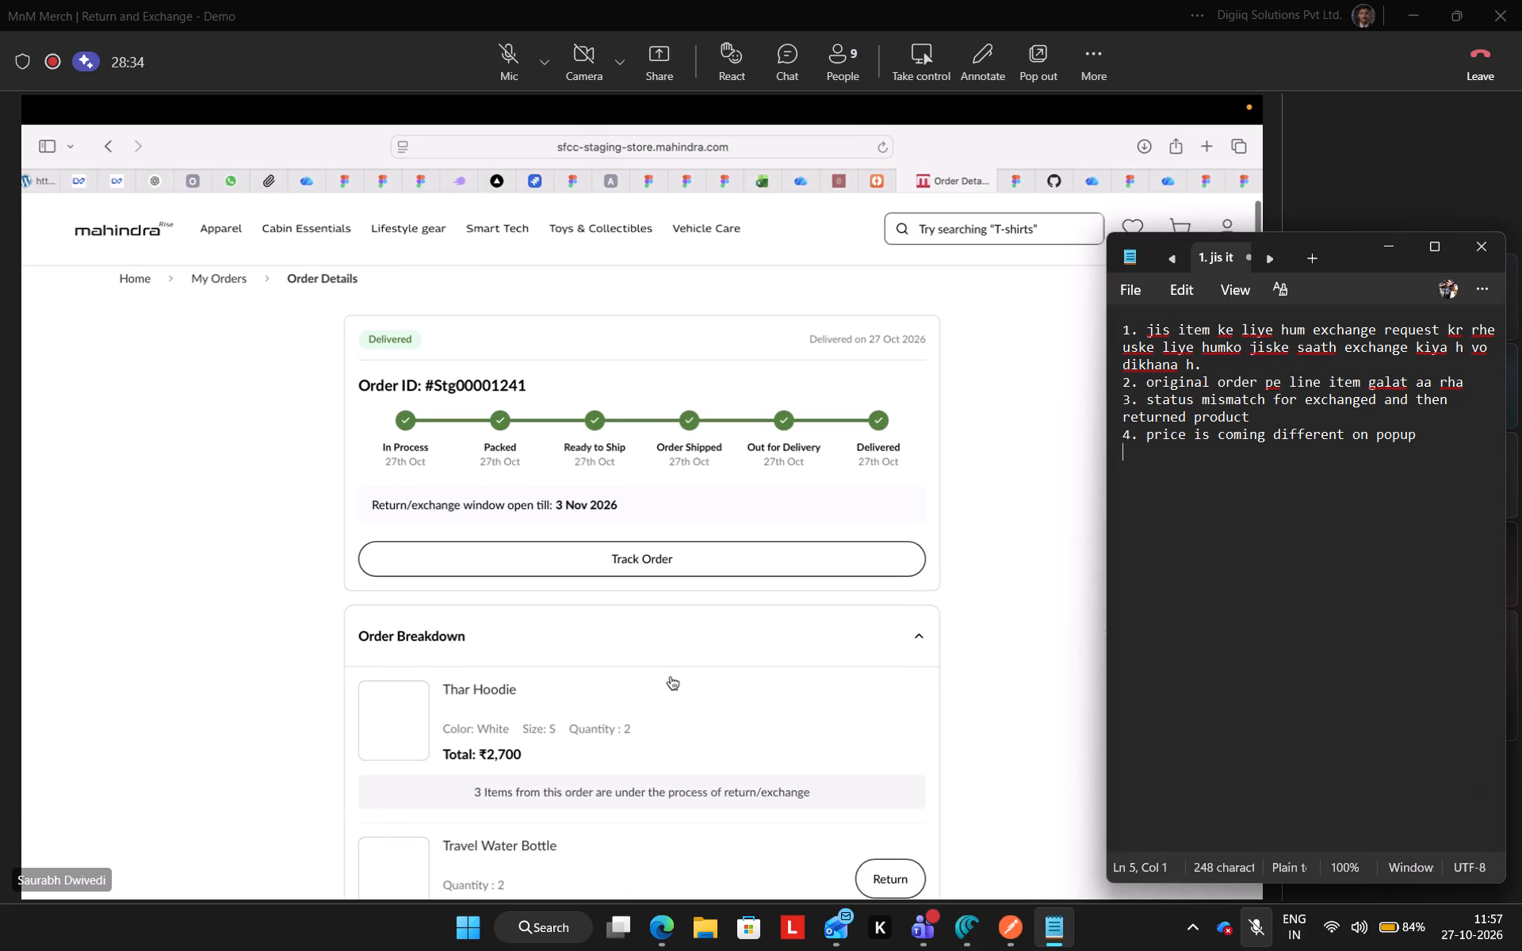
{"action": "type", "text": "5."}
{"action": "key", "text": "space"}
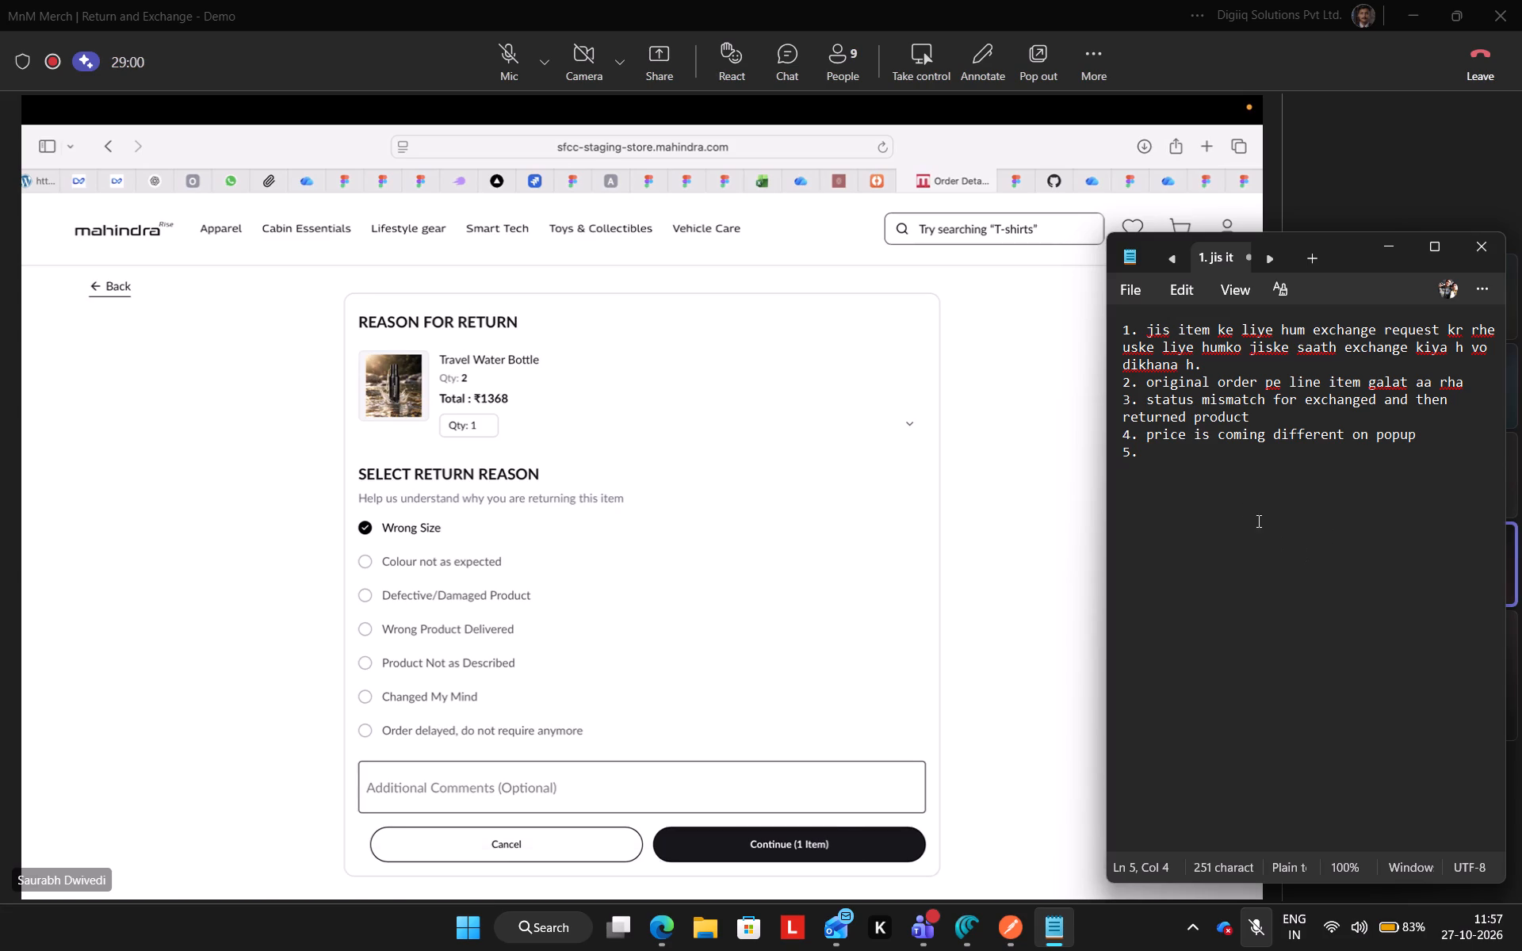
Write point 5 of the notes as "return ke case me quantity dropdown icon right me aa rha h".
{"action": "left_click", "coordinate": [1224, 463]}
{"action": "type", "text": "return ke"}
{"action": "key", "text": "space"}
{"action": "type", "text": "case me"}
{"action": "key", "text": "space"}
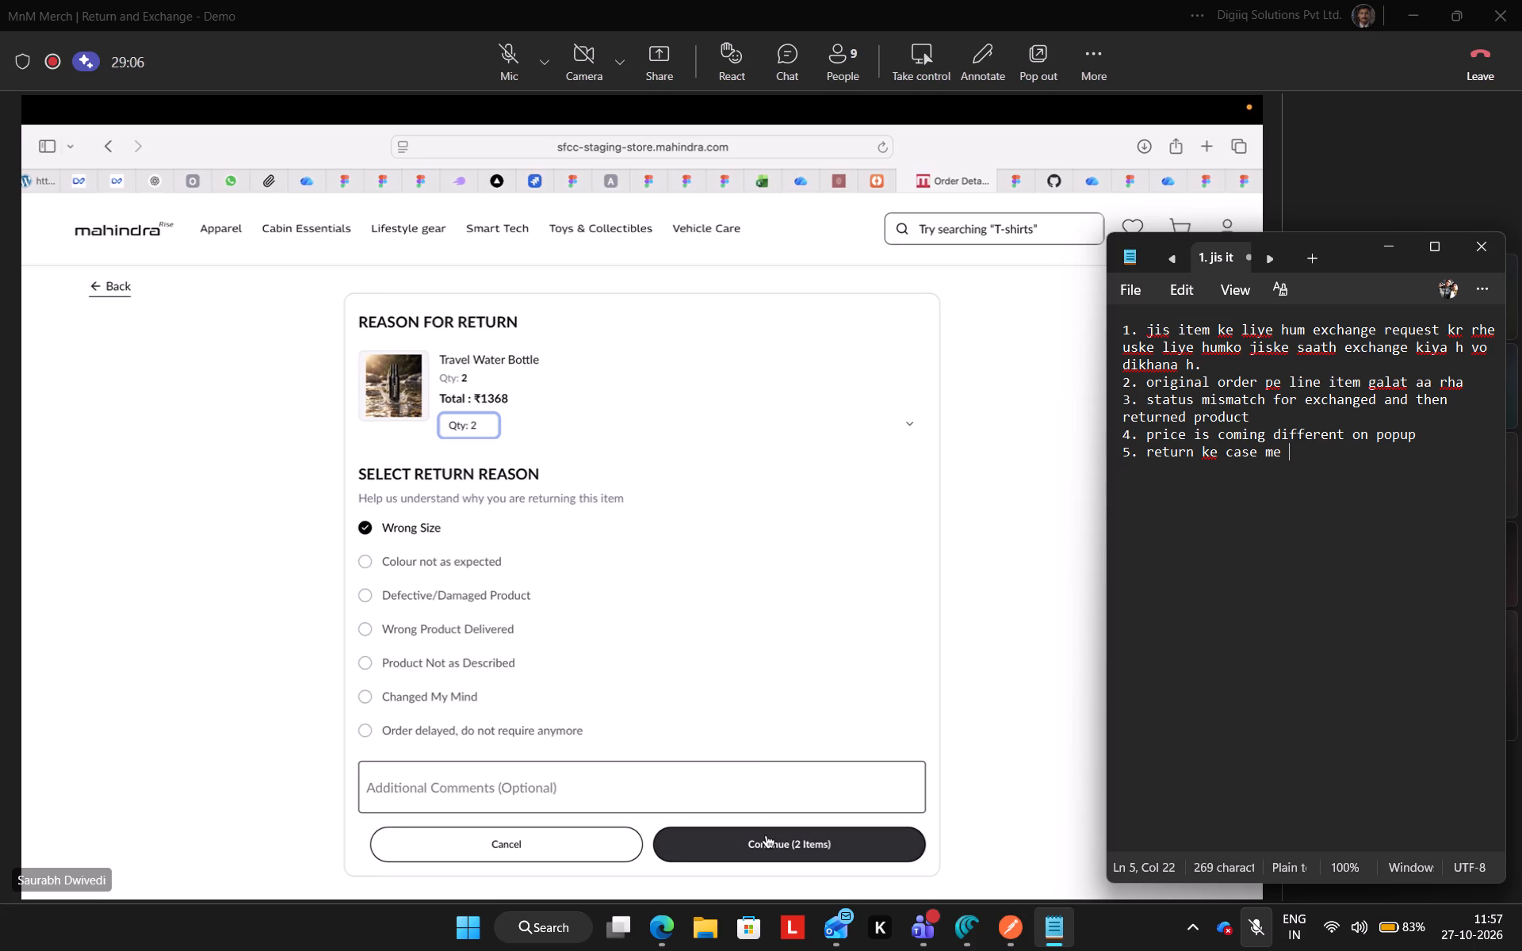
{"action": "key", "text": "i"}
{"action": "key", "text": "BackSpace"}
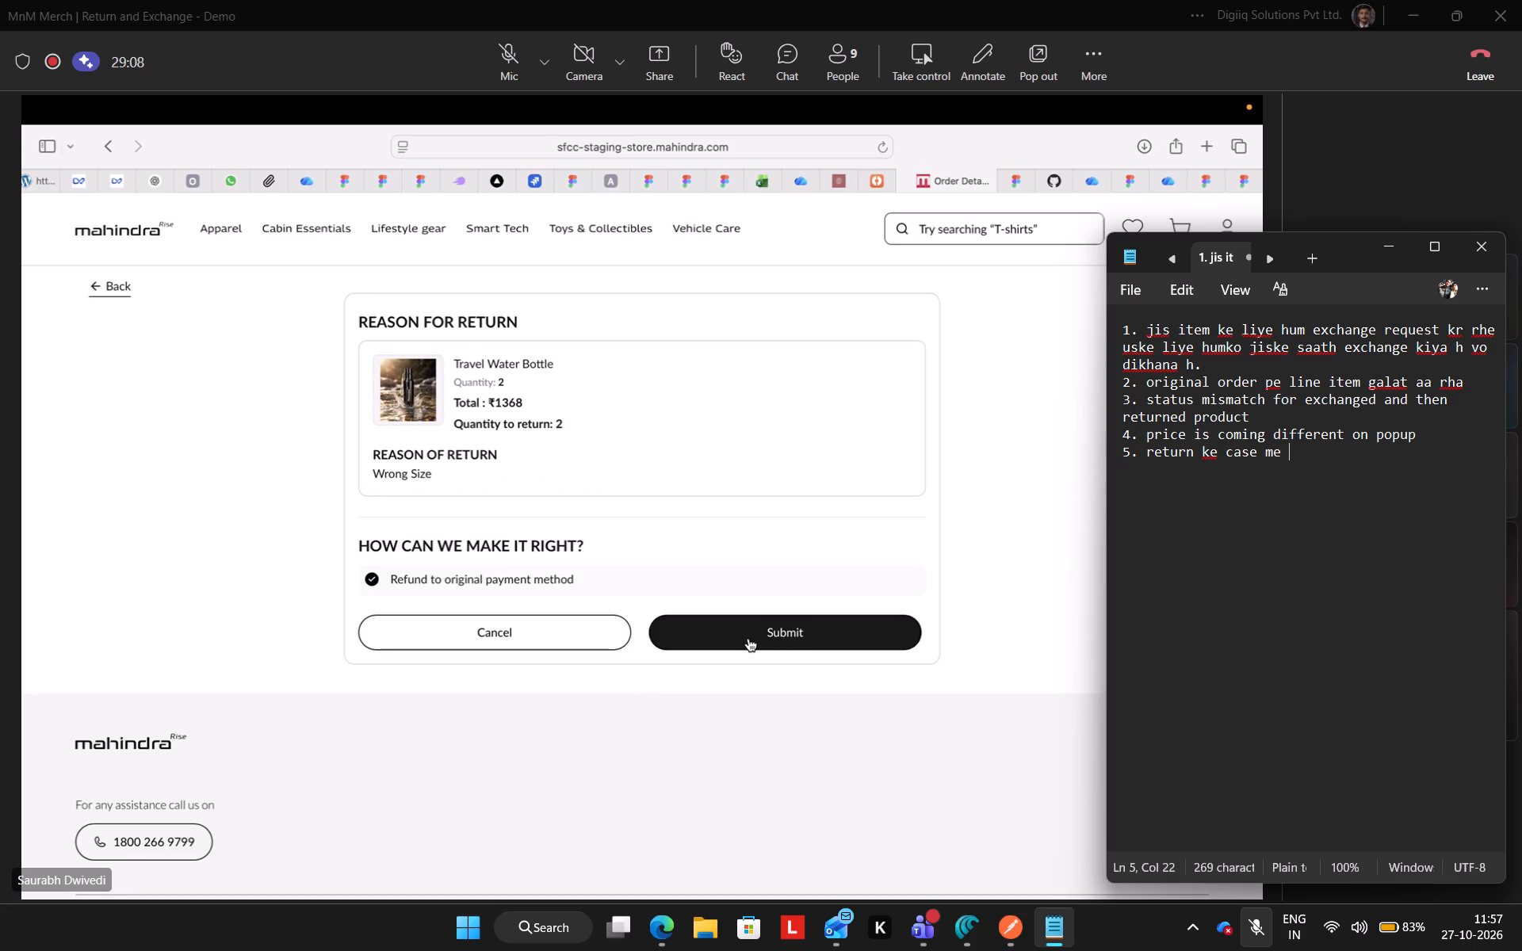
{"action": "type", "text": "quantity dropdown icon"}
{"action": "key", "text": "space"}
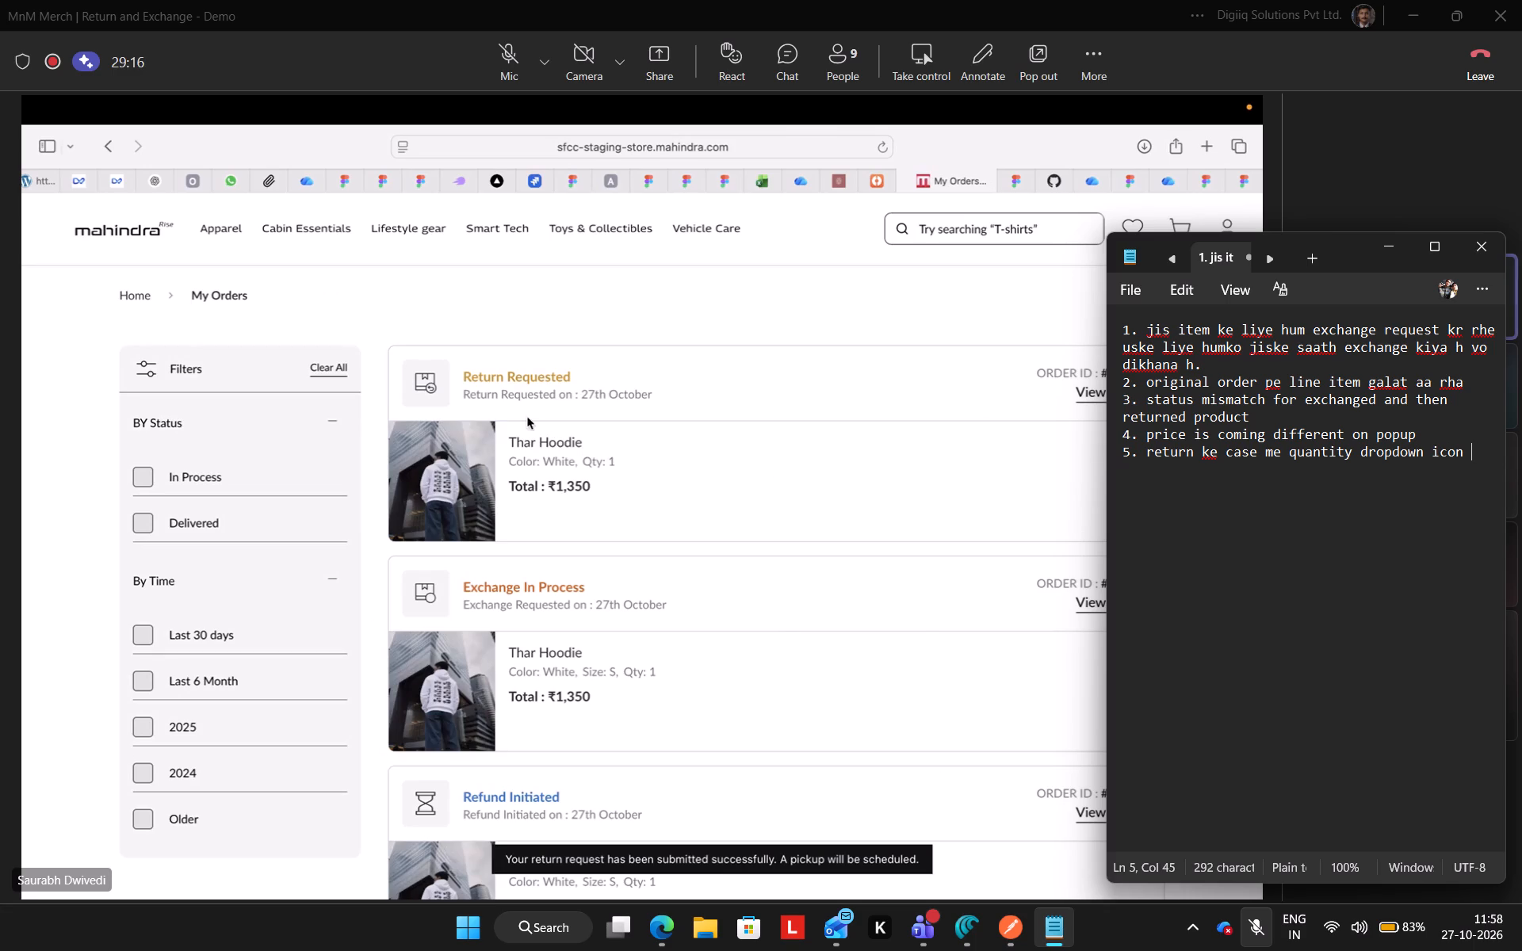
{"action": "type", "text": "right me aa rha h"}
{"action": "key", "text": "space"}
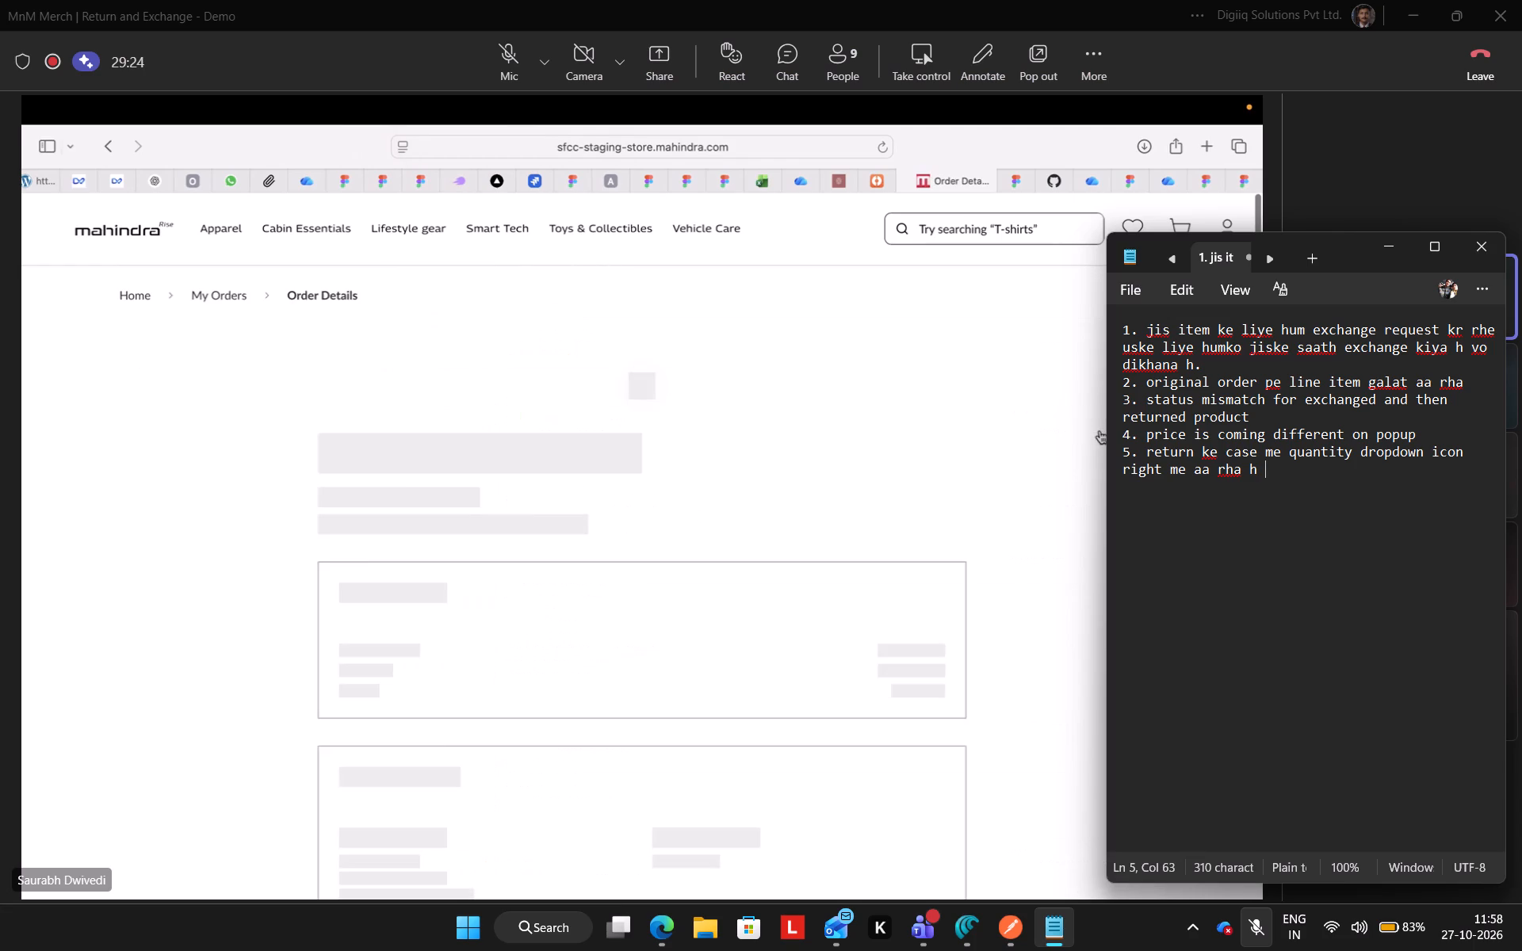
{"action": "key", "text": "Return"}
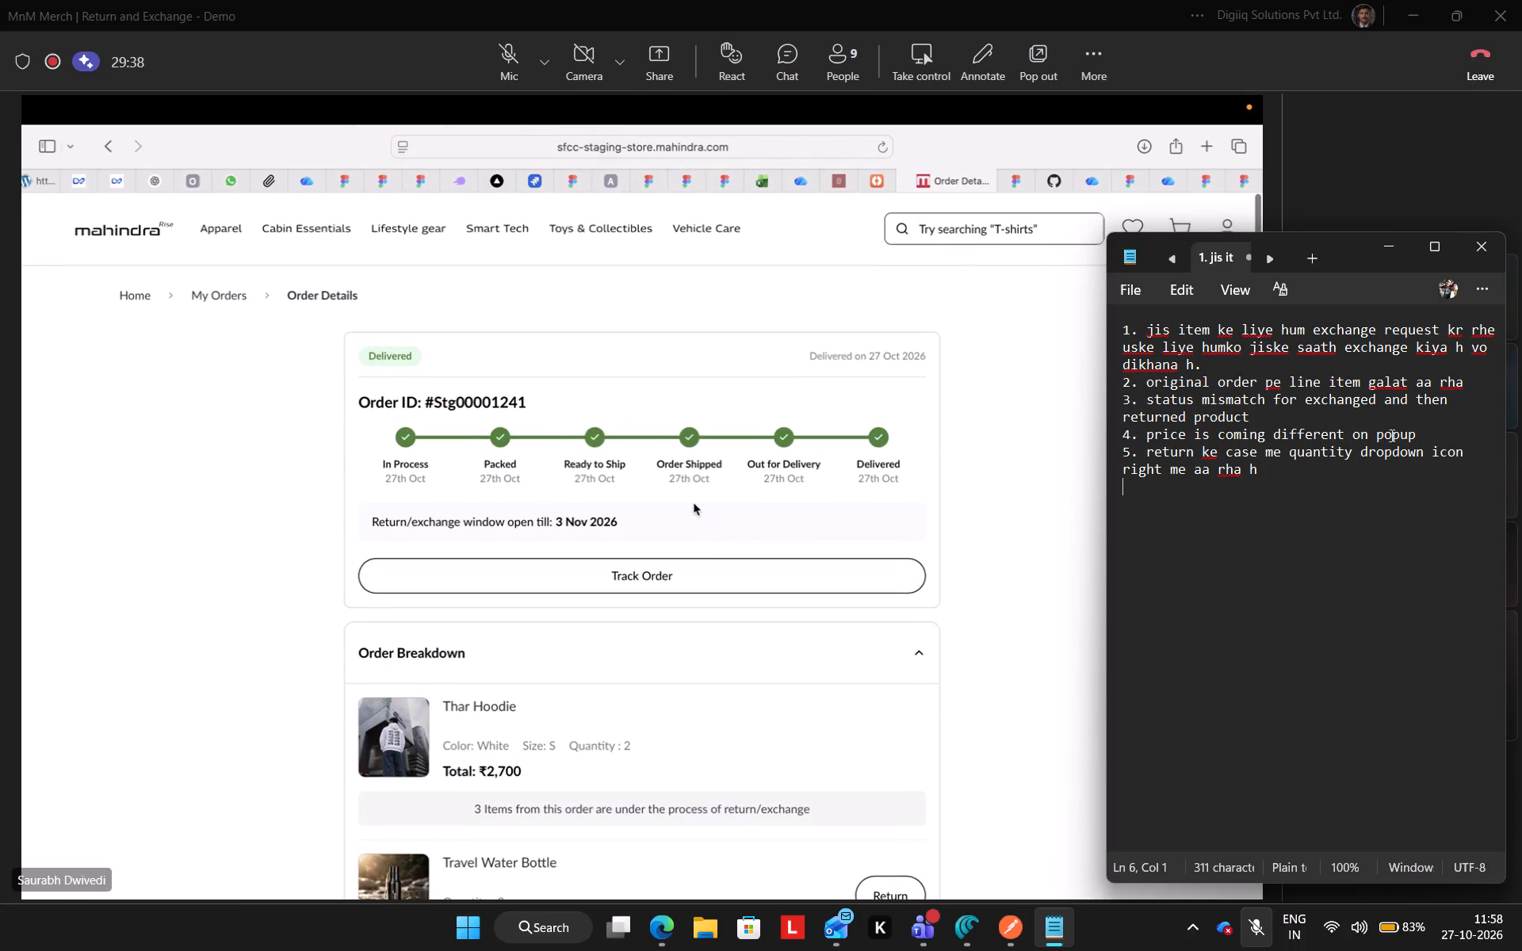
Add point 6 to the notes: "all quantity return krne pe return ka CTA phir bhi aa rha".
{"action": "left_click", "coordinate": [1295, 472]}
{"action": "key", "text": "Return"}
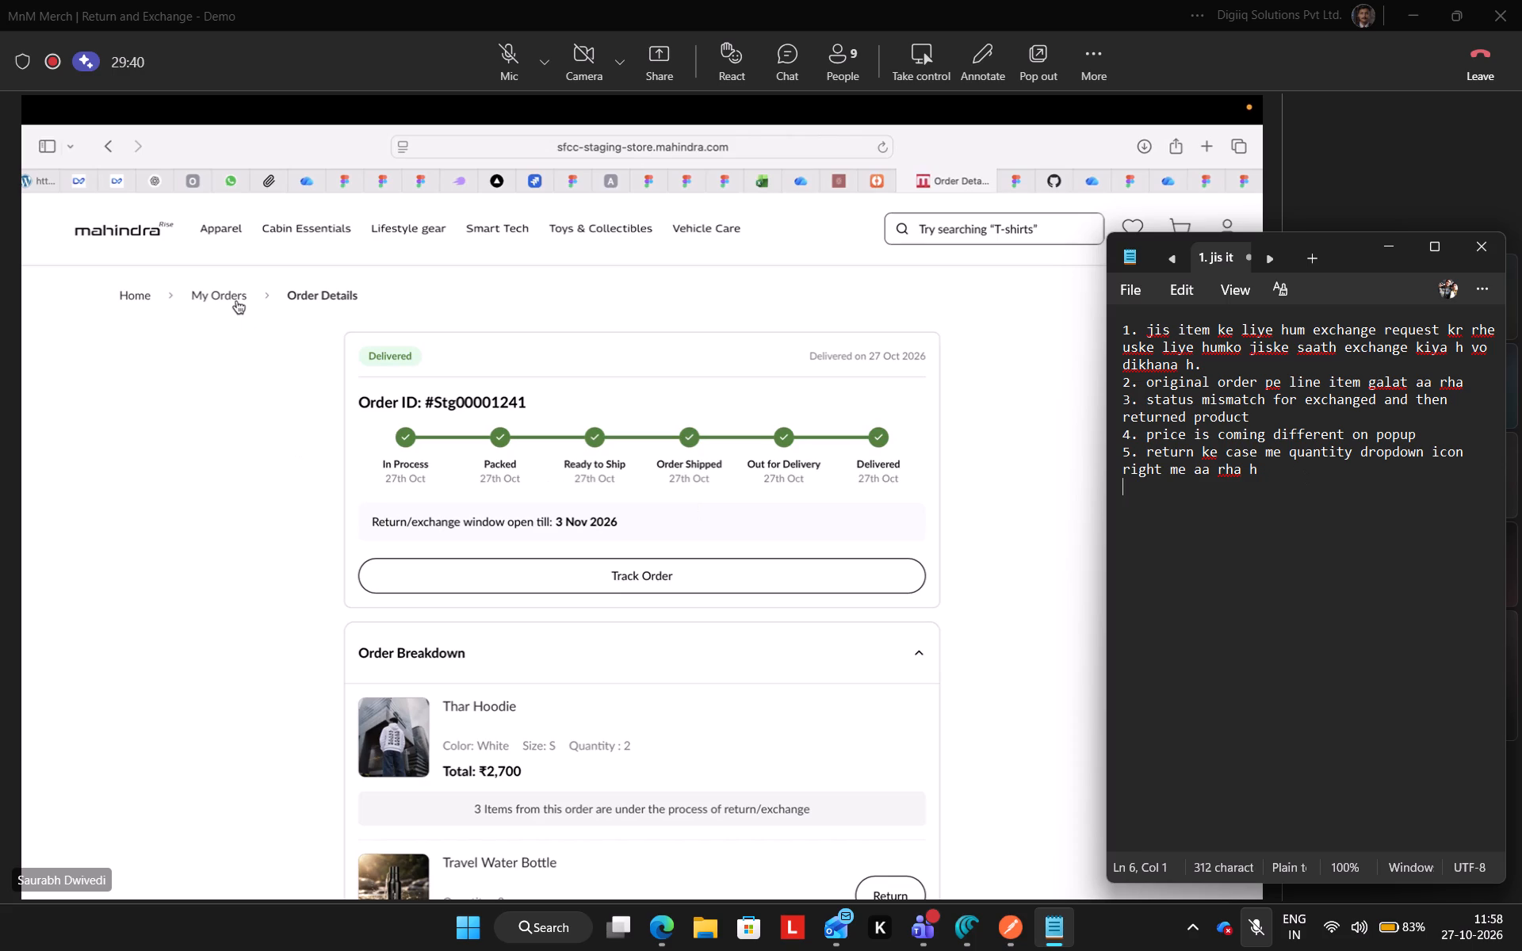
{"action": "type", "text": "6."}
{"action": "key", "text": "space"}
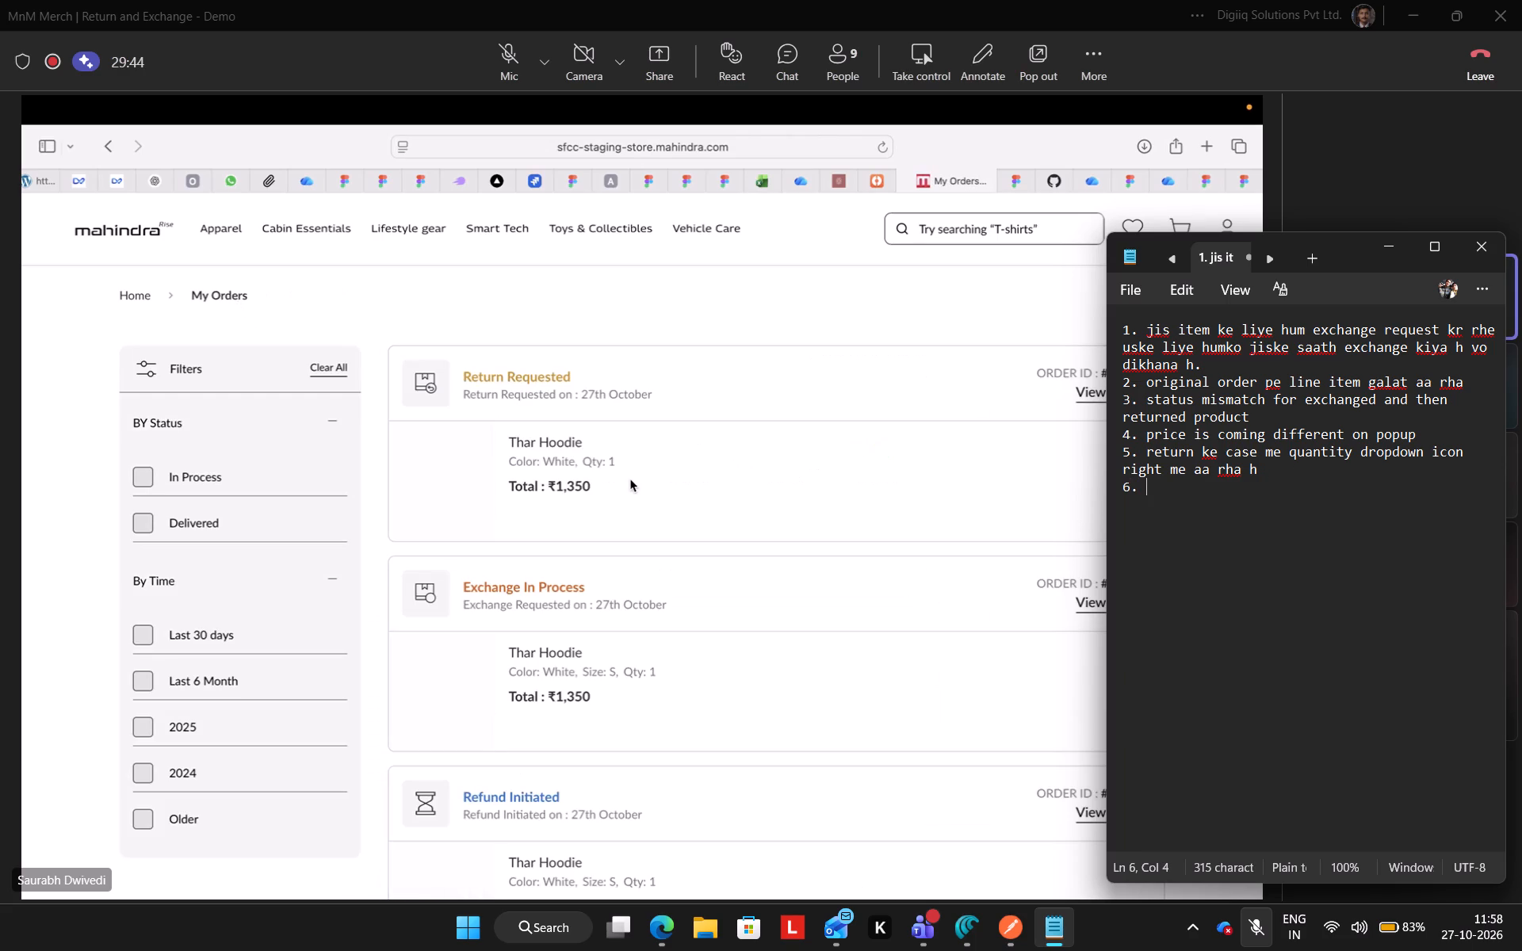
{"action": "type", "text": "all"}
{"action": "key", "text": "space"}
{"action": "type", "text": "quantity return krne"}
{"action": "key", "text": "space"}
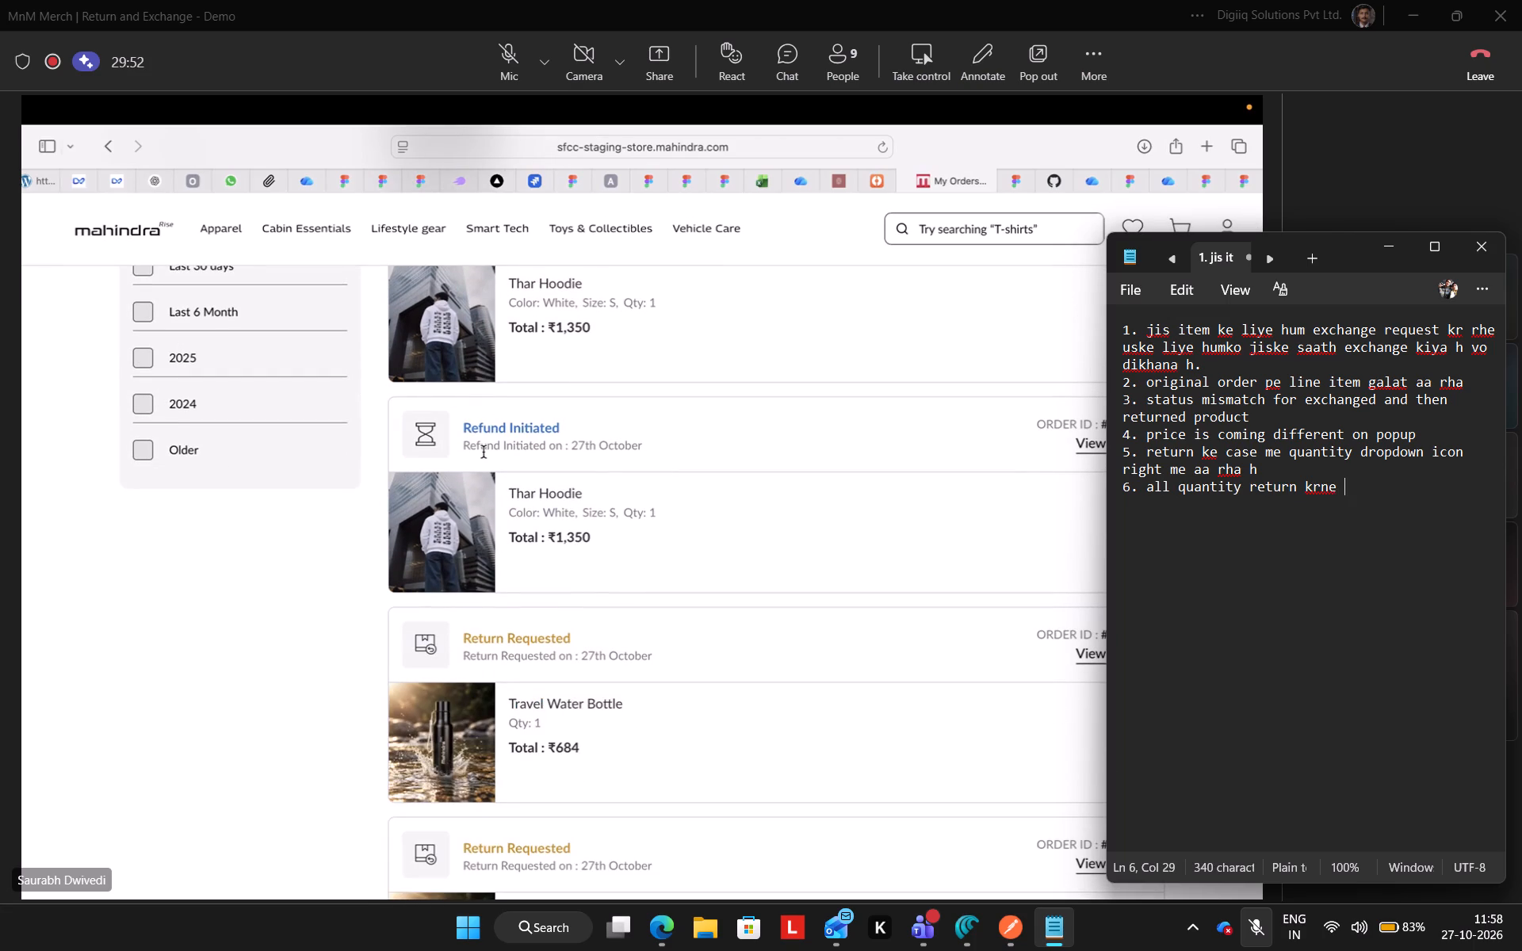
{"action": "type", "text": "pe"}
{"action": "key", "text": "space"}
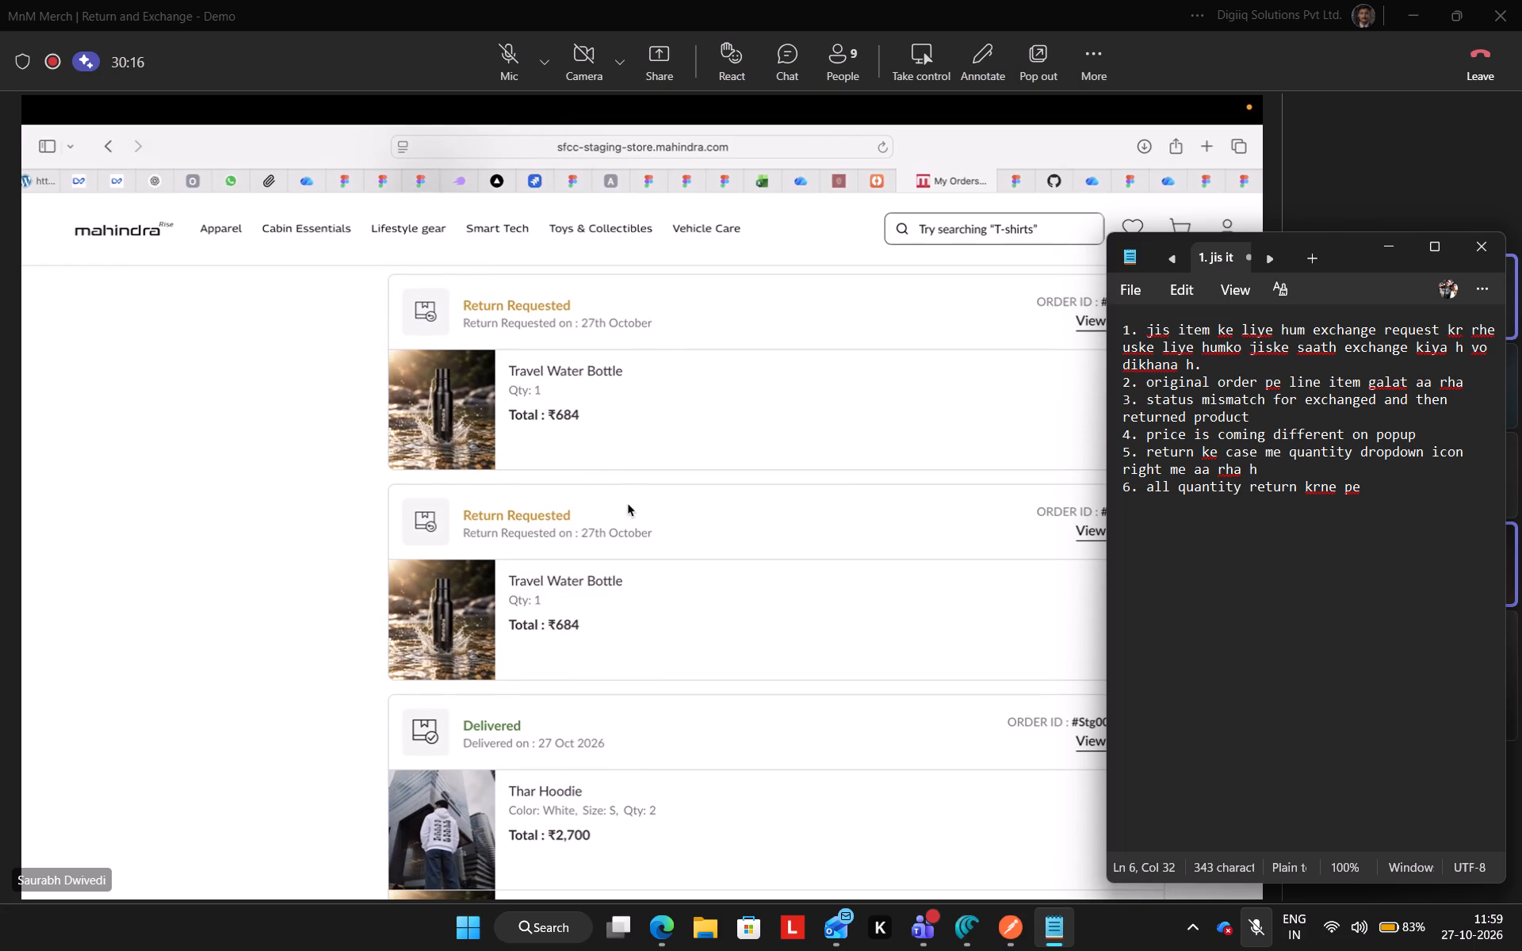
{"action": "left_click", "coordinate": [1402, 497]}
{"action": "left_click", "coordinate": [1401, 490]}
{"action": "type", "text": "return ka CTA phir bhi aa rha"}
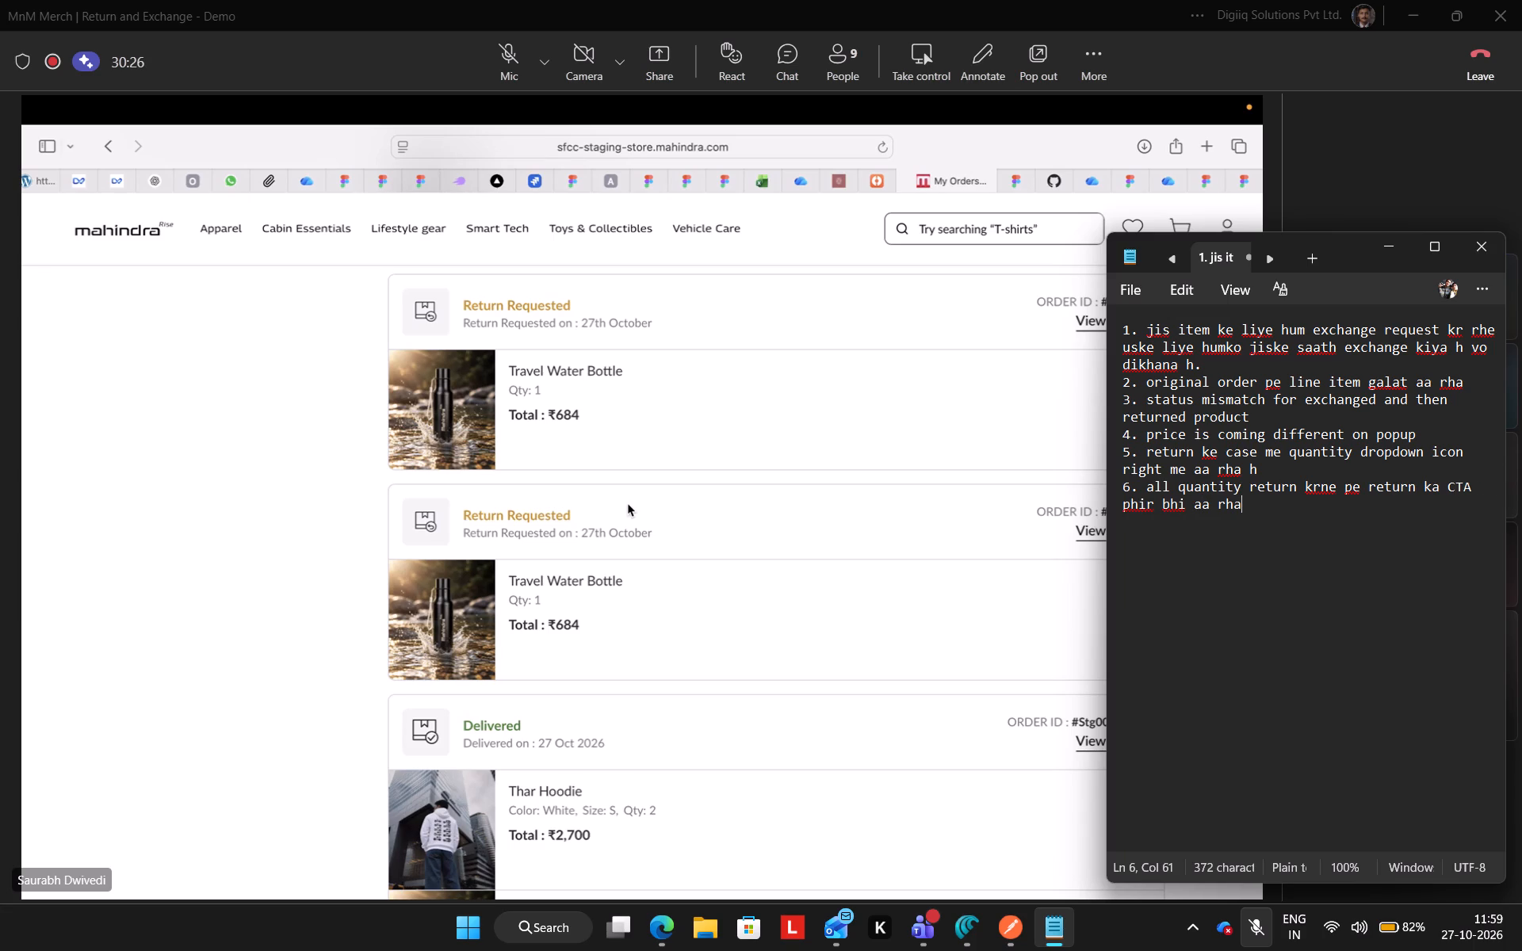
{"action": "key", "text": "Return"}
Add point 7 to the notes: "most recent action top pe ana chaiya whether return or exchange".
{"action": "type", "text": "7."}
{"action": "key", "text": "space"}
{"action": "type", "text": "most recent action"}
{"action": "key", "text": "space"}
{"action": "type", "text": "top"}
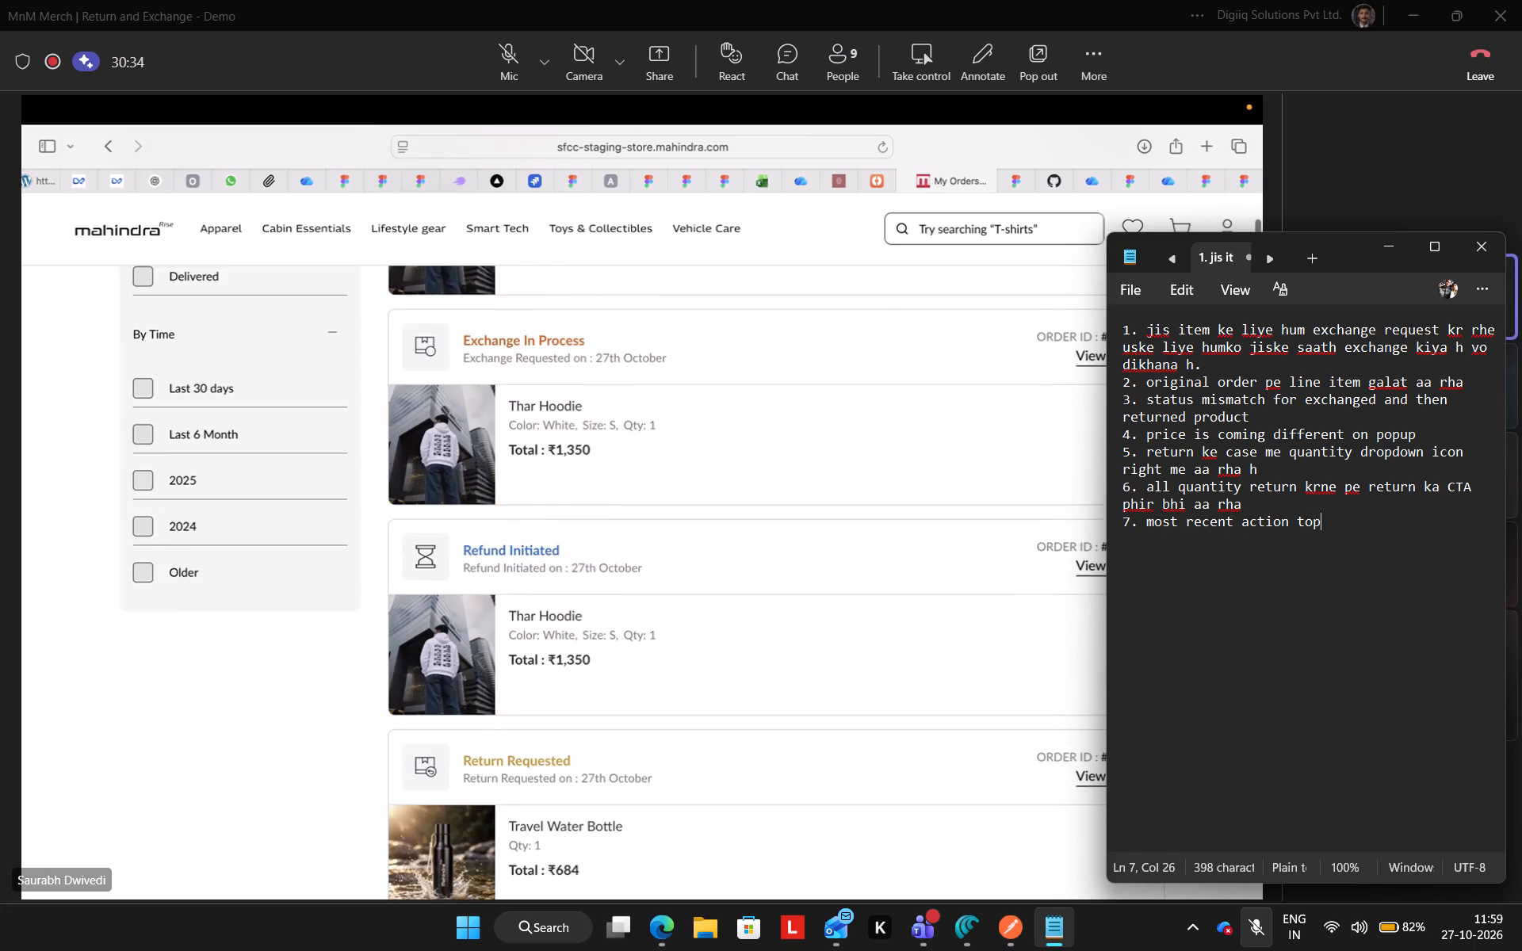
{"action": "key", "text": "space"}
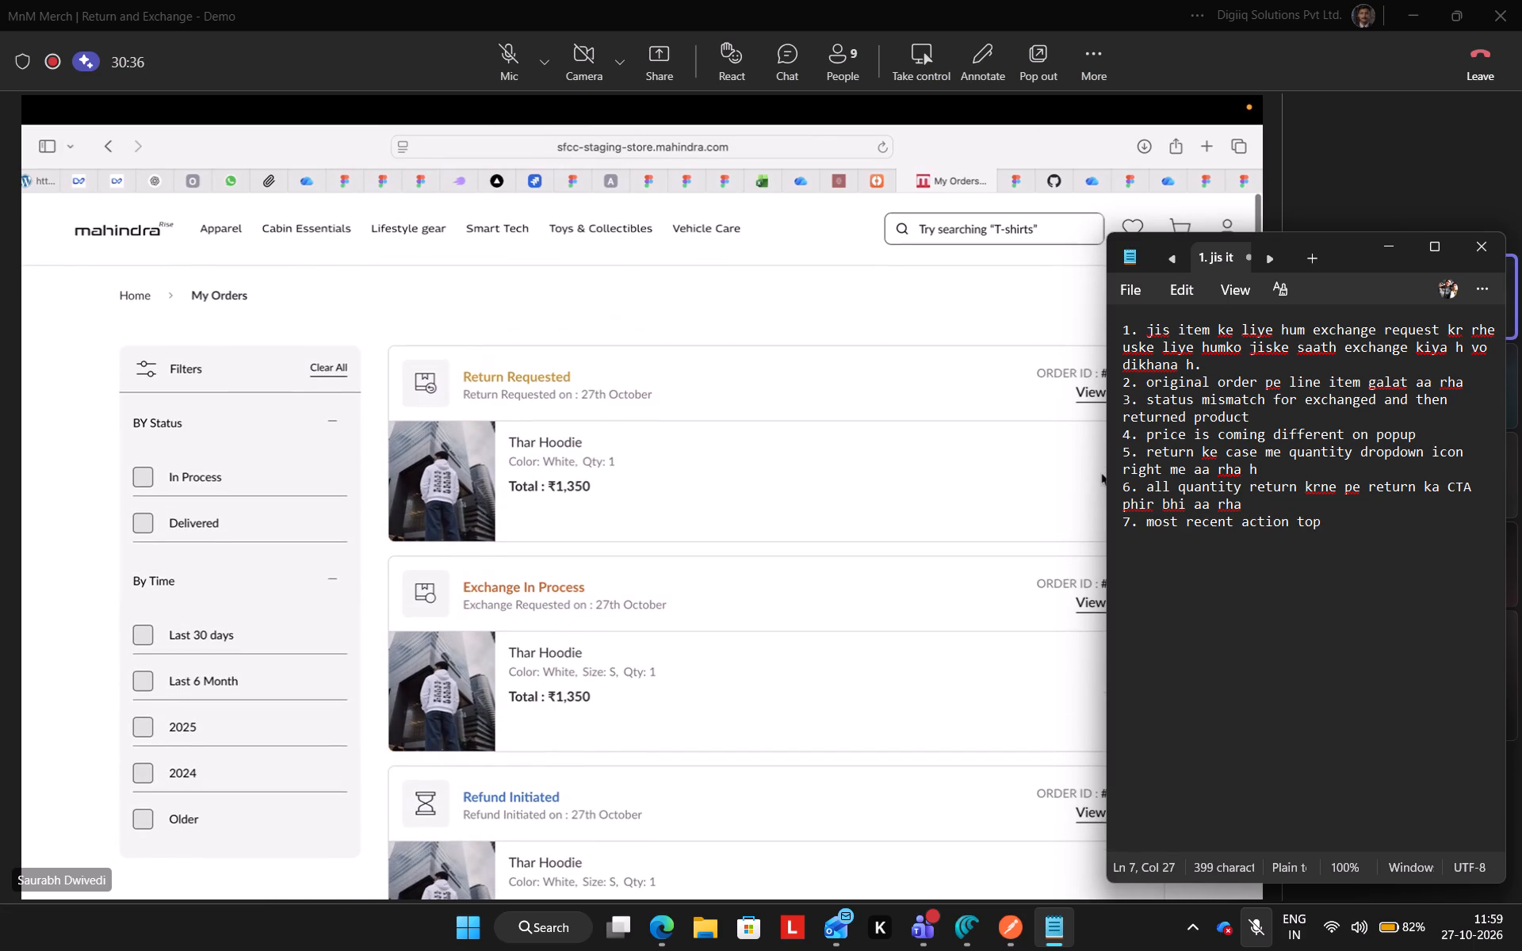
{"action": "type", "text": "pe ana chaiy"}
{"action": "key", "text": "a"}
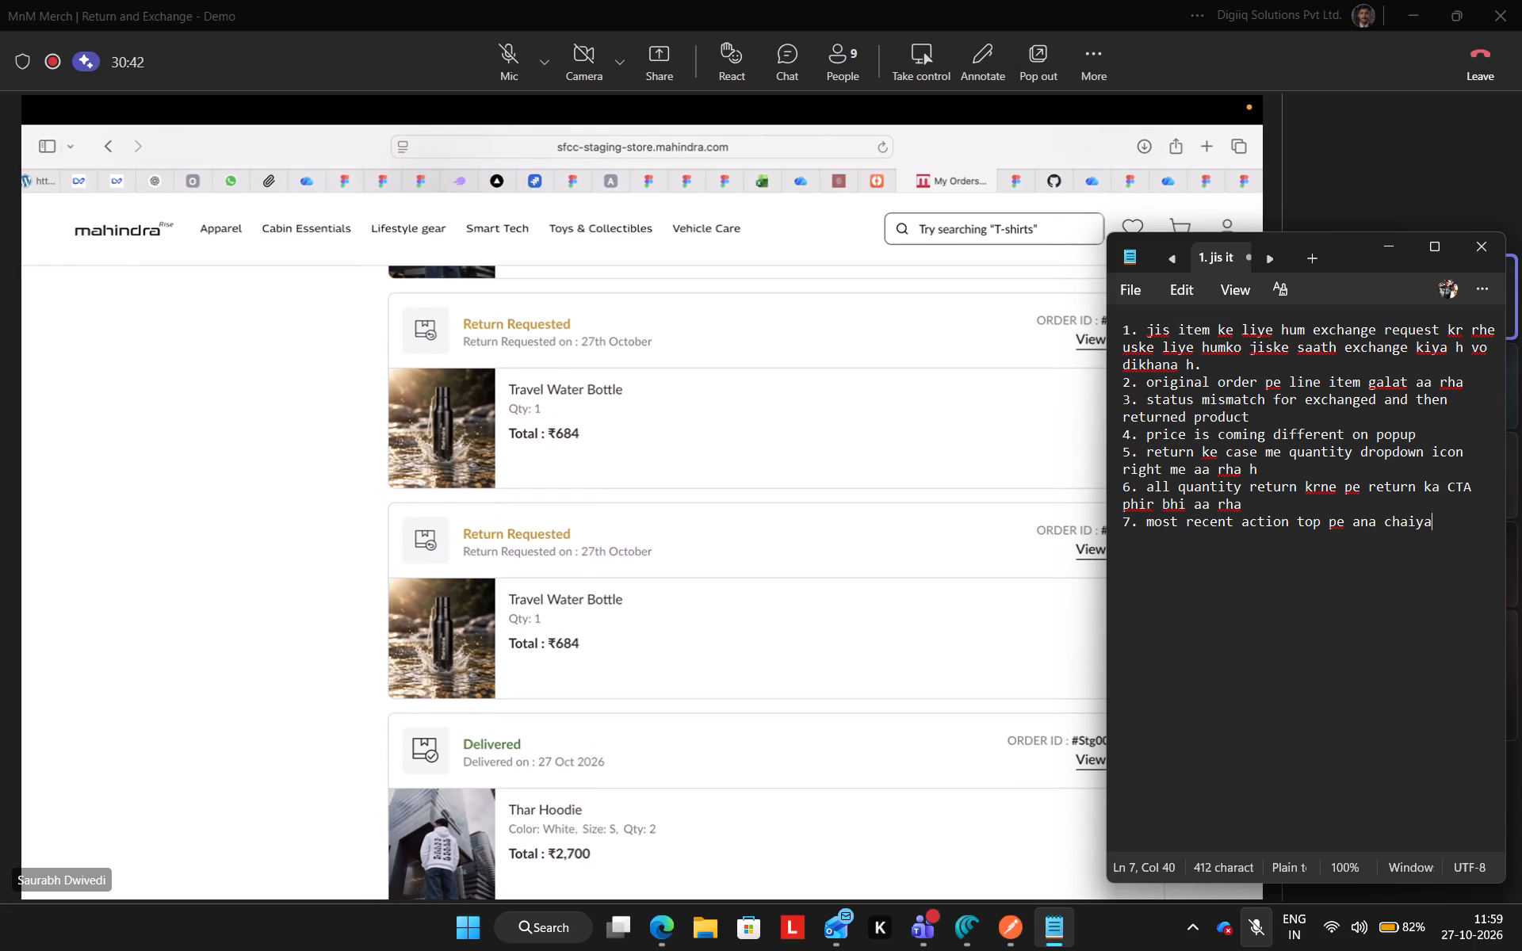
{"action": "key", "text": "space"}
{"action": "type", "text": "whether"}
{"action": "key", "text": "space"}
{"action": "type", "text": "return or"}
{"action": "key", "text": "space"}
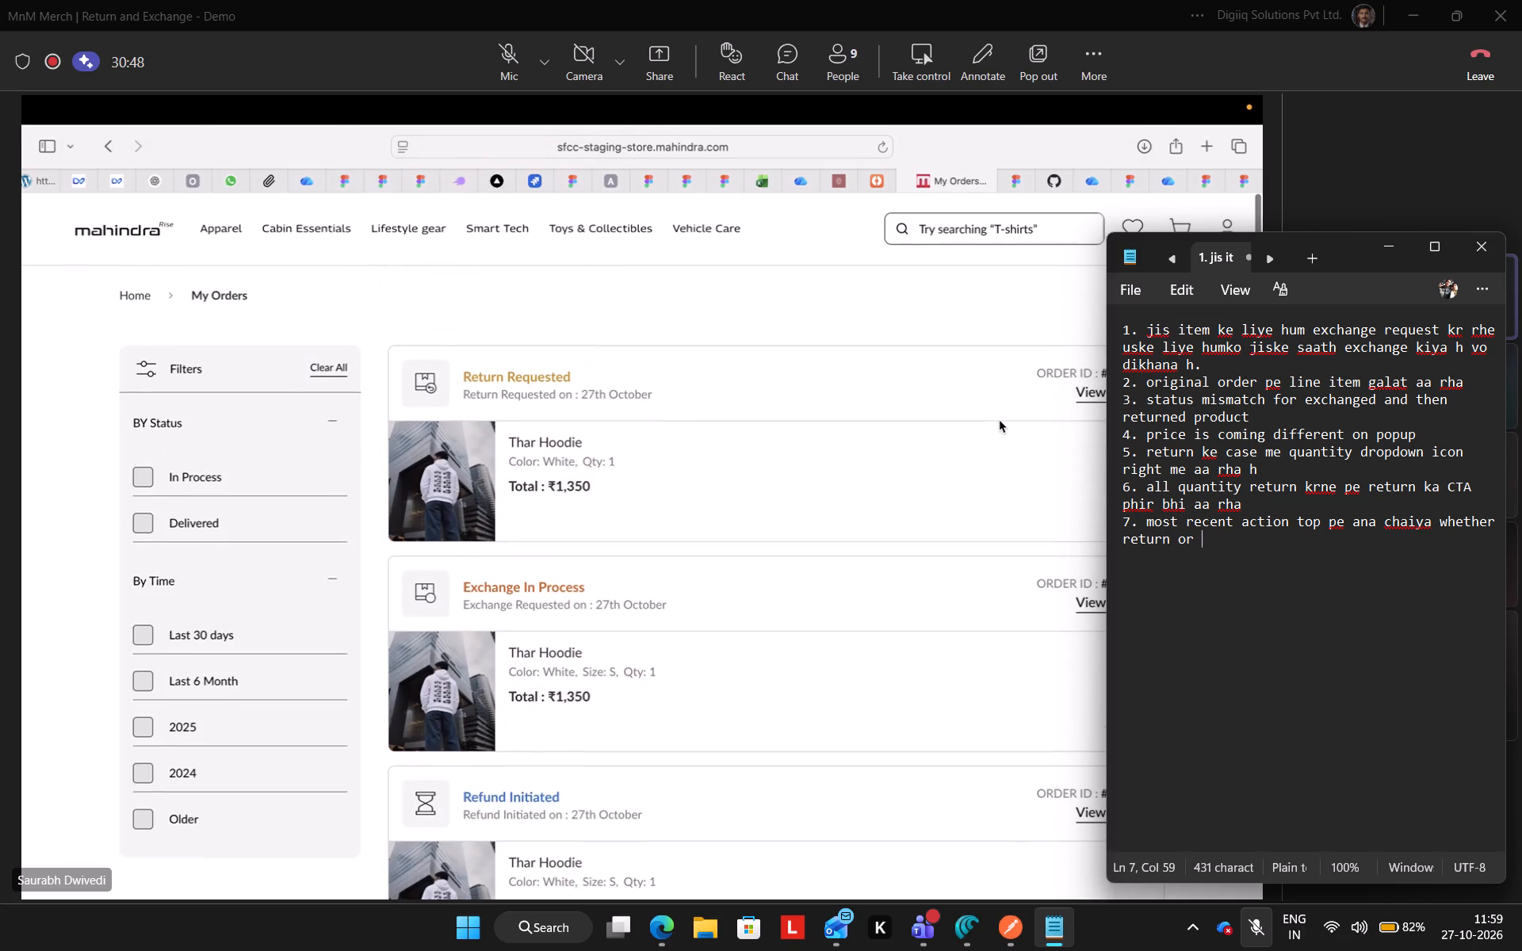
{"action": "type", "text": "exchange"}
{"action": "key", "text": "ctrl+a"}
{"action": "key", "text": "ctrl+c"}
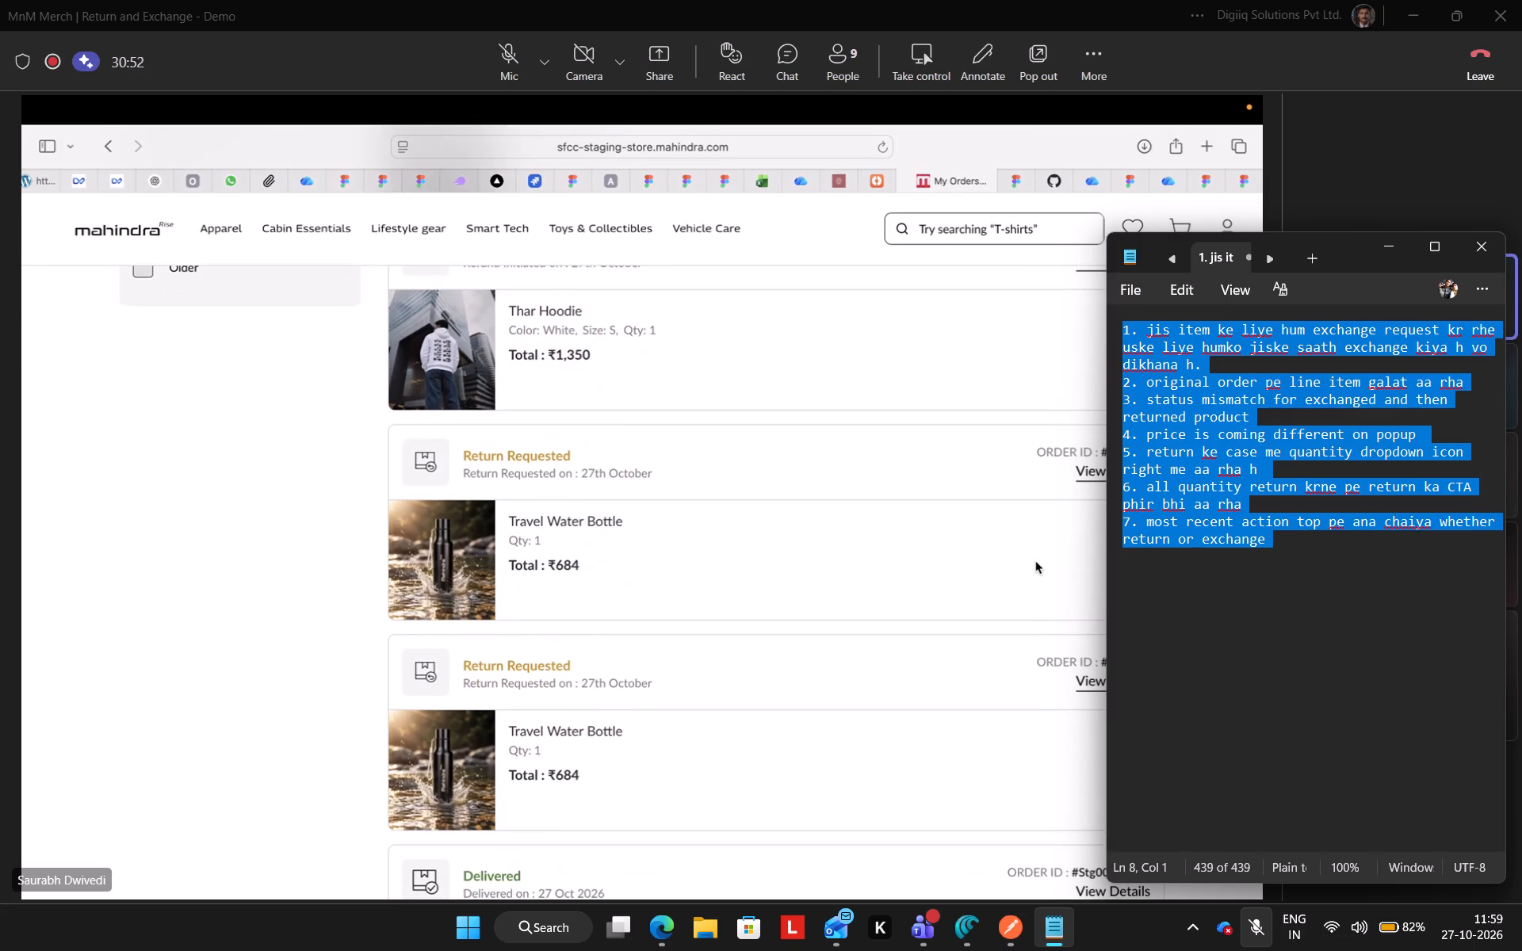
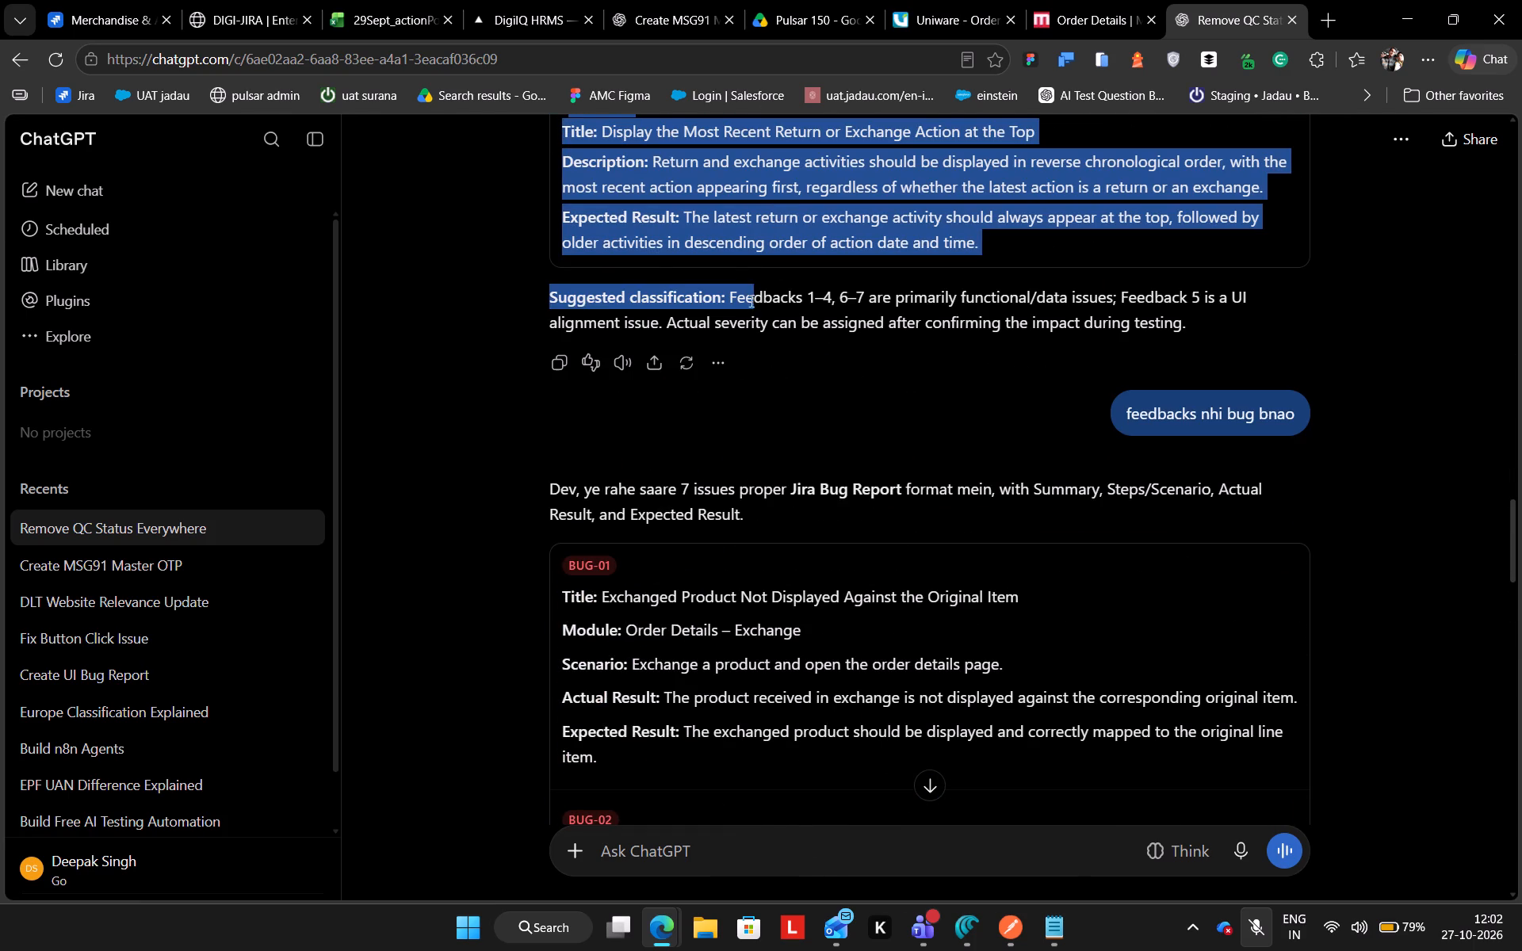
{"action": "left_click_drag", "start_coordinate": [750, 300], "coordinate": [995, 235]}
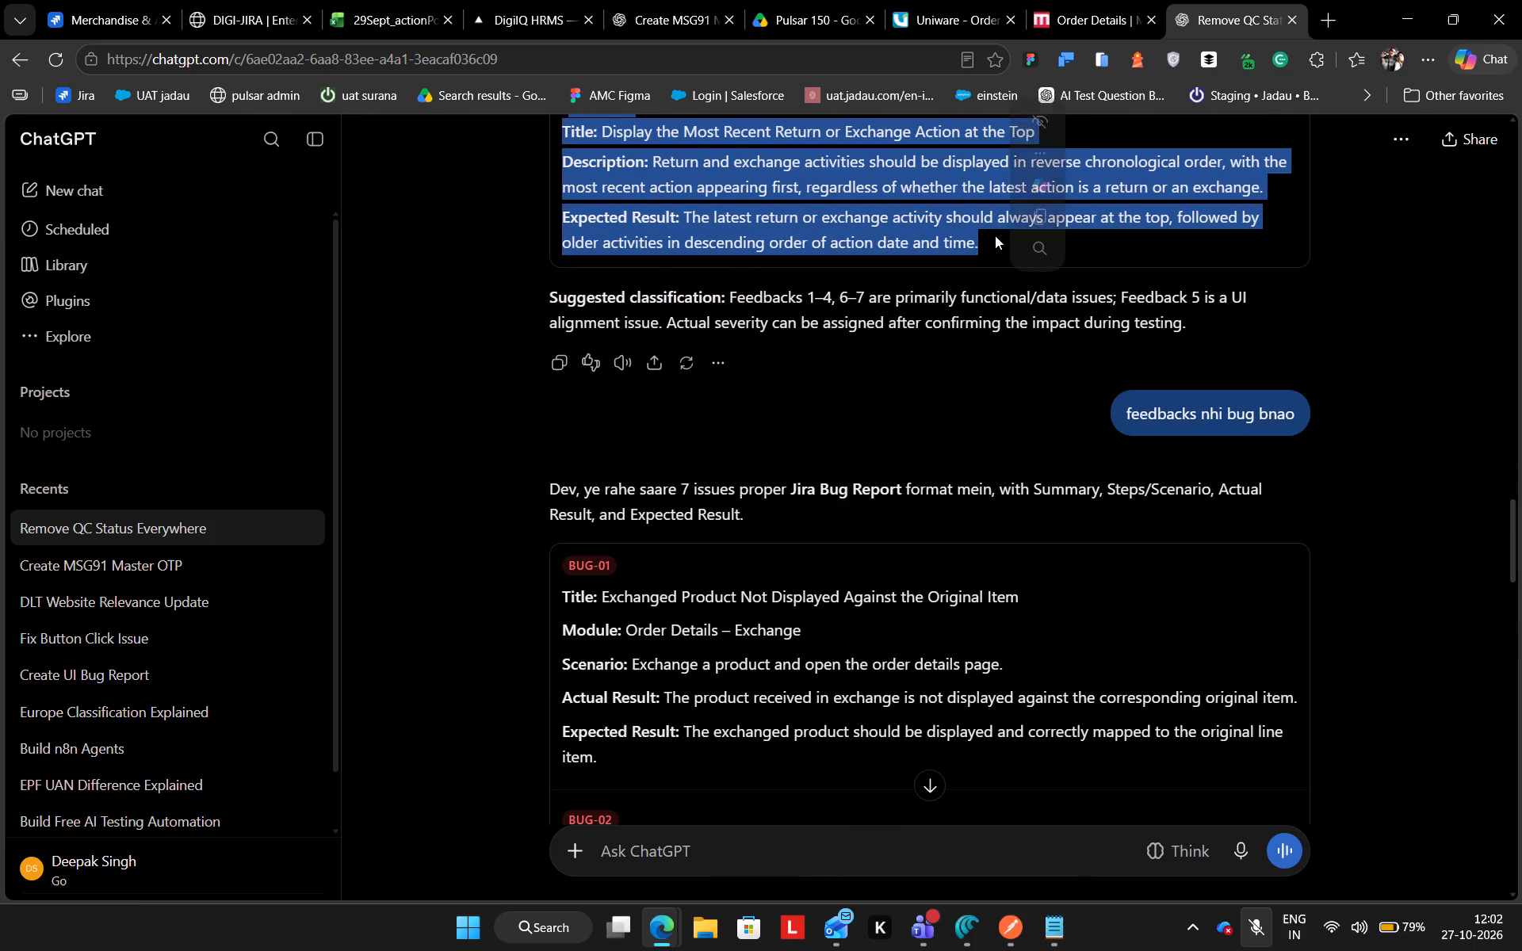
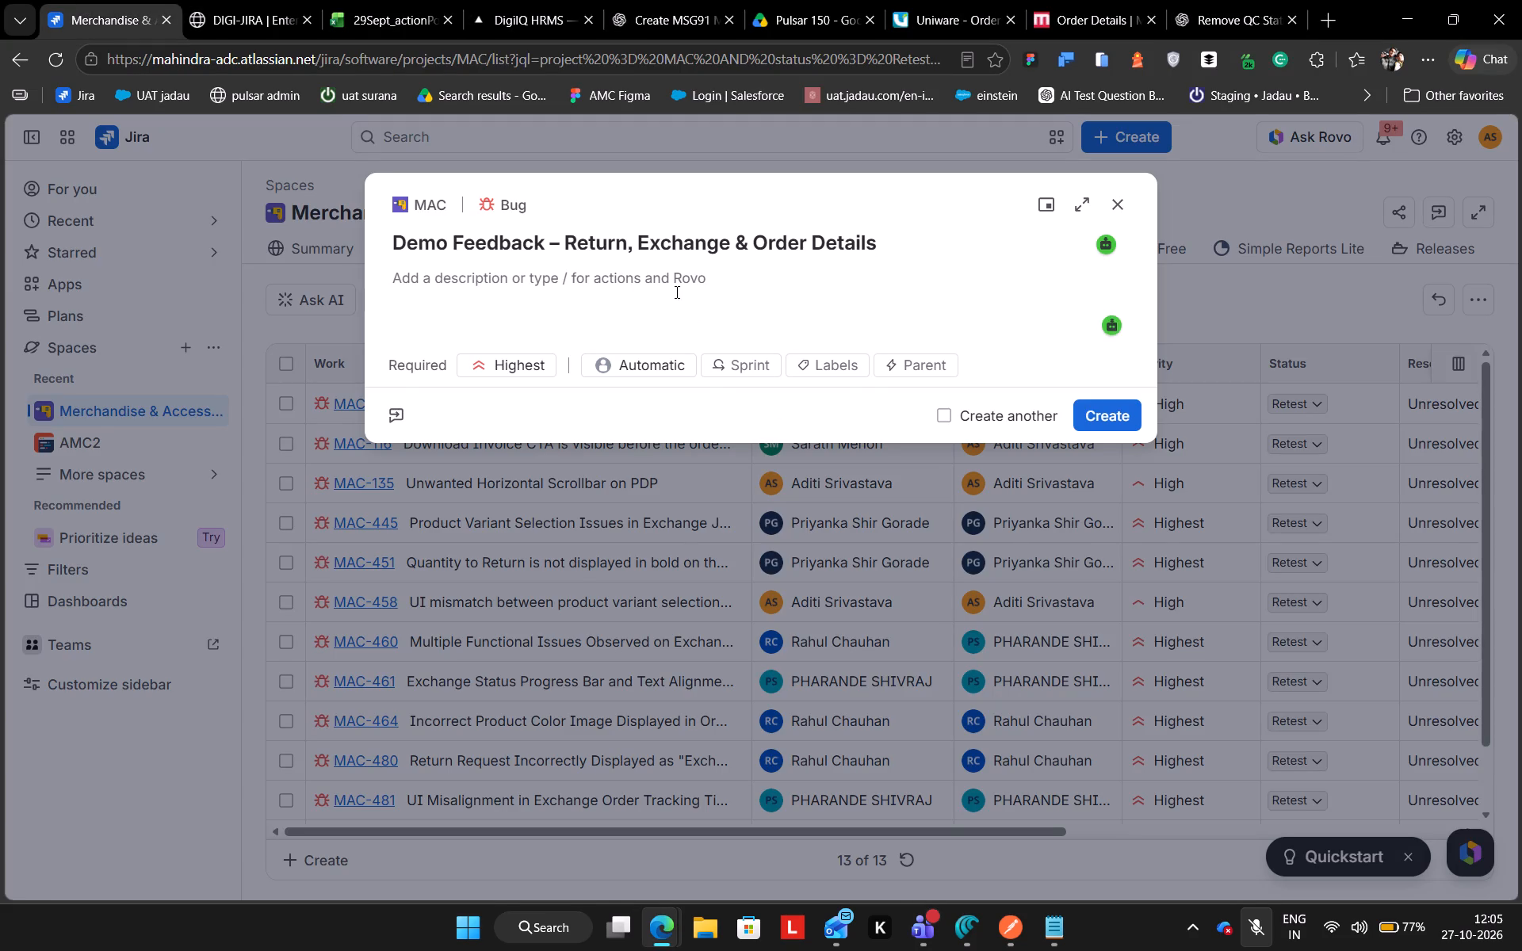
Paste the copied feedback list, Feedback 1 through Feedback 7, into the new bug's description and check it.
{"action": "key", "text": "ctrl+v"}
{"action": "scroll", "coordinate": [660, 465], "scroll_direction": "down", "scroll_amount": 2}
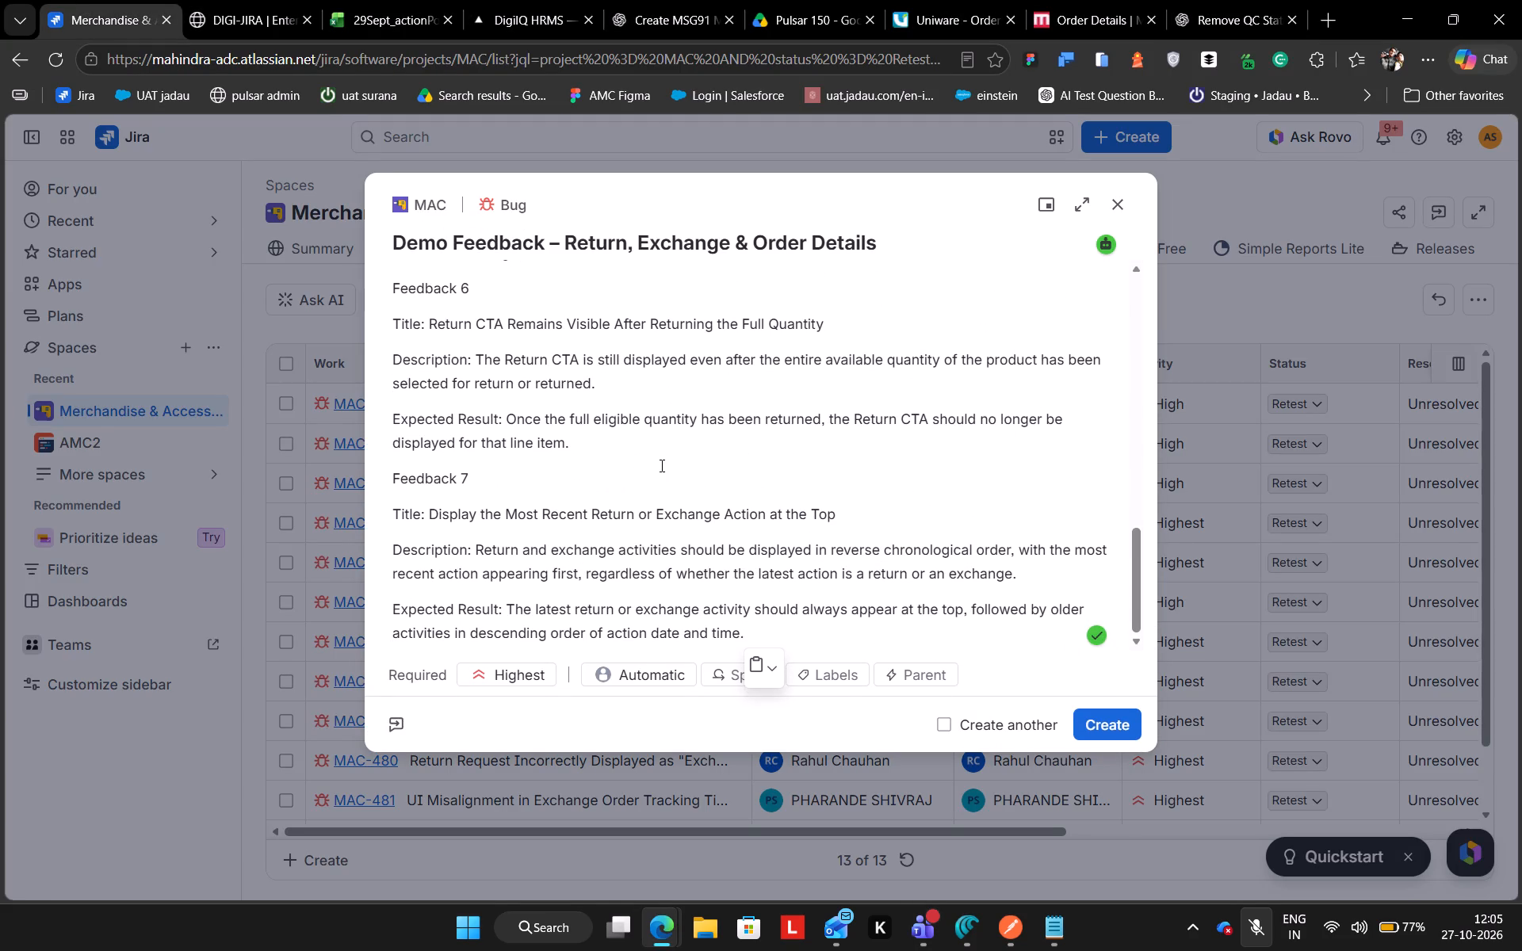
{"action": "scroll", "coordinate": [660, 465], "scroll_direction": "down", "scroll_amount": 2}
{"action": "scroll", "coordinate": [660, 465], "scroll_direction": "up", "scroll_amount": 12}
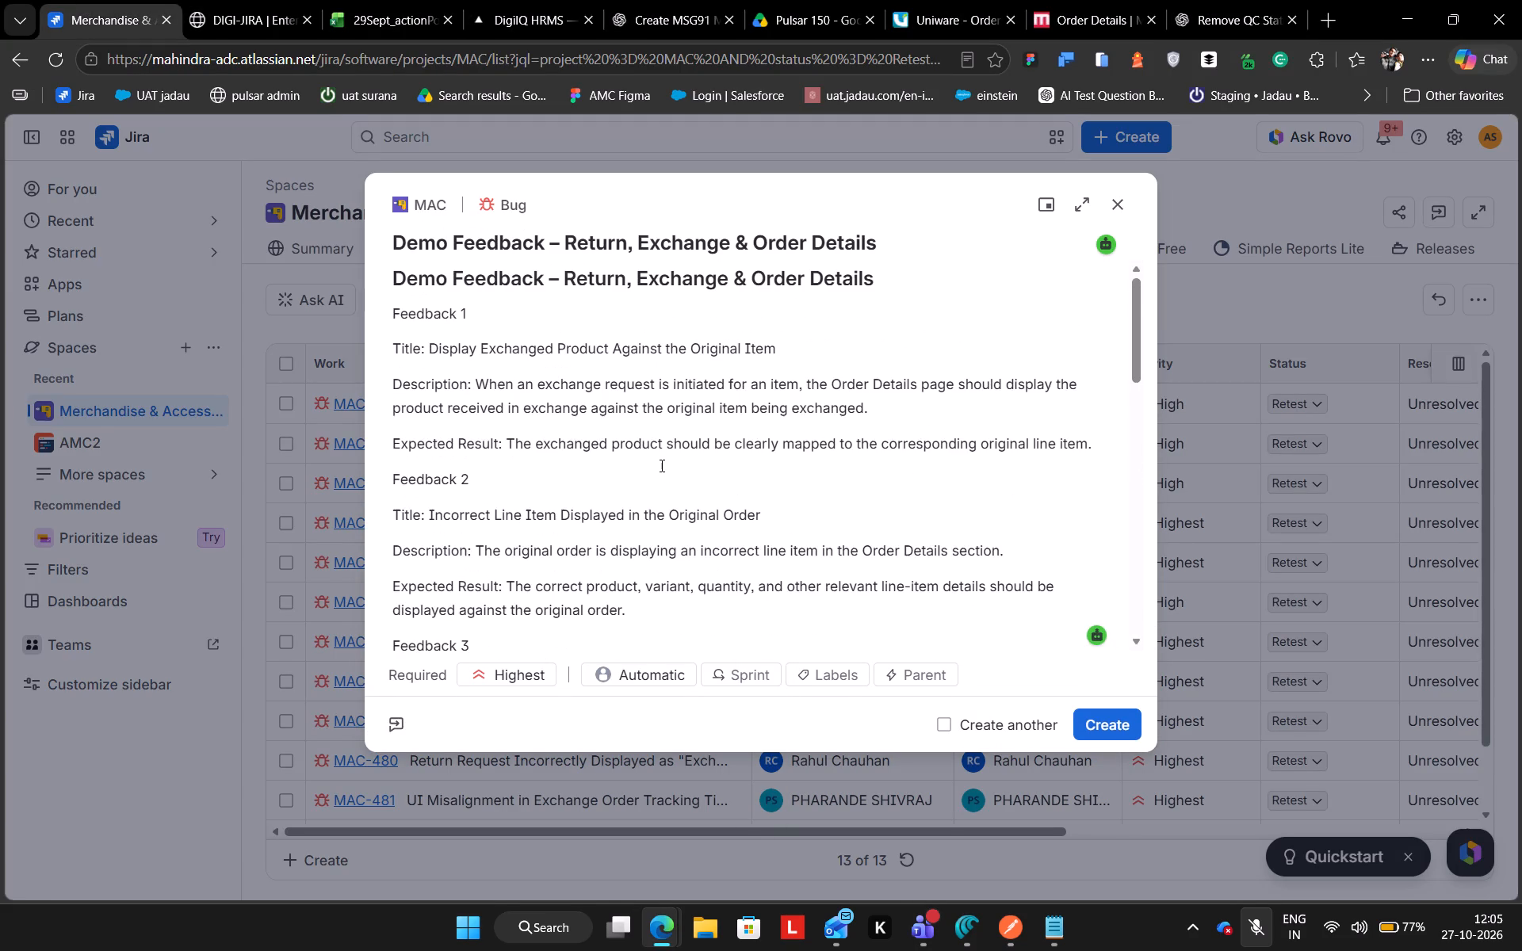
Assign the new bug to Yuvraj and place it in MAC Sprint 1.
{"action": "left_click", "coordinate": [644, 664]}
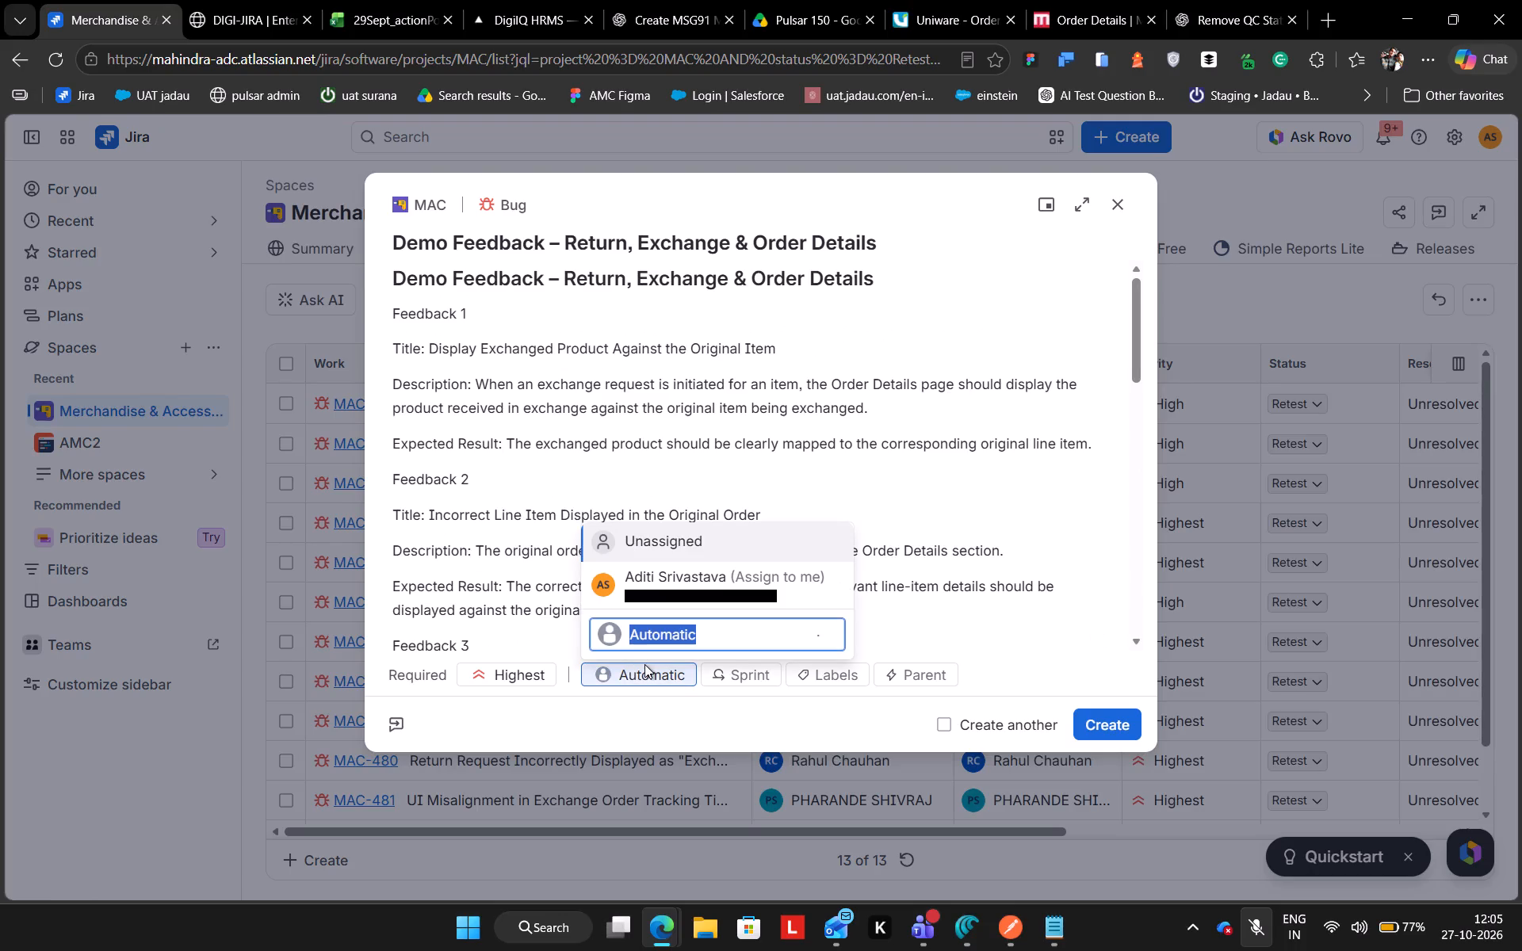
{"action": "type", "text": "yuv"}
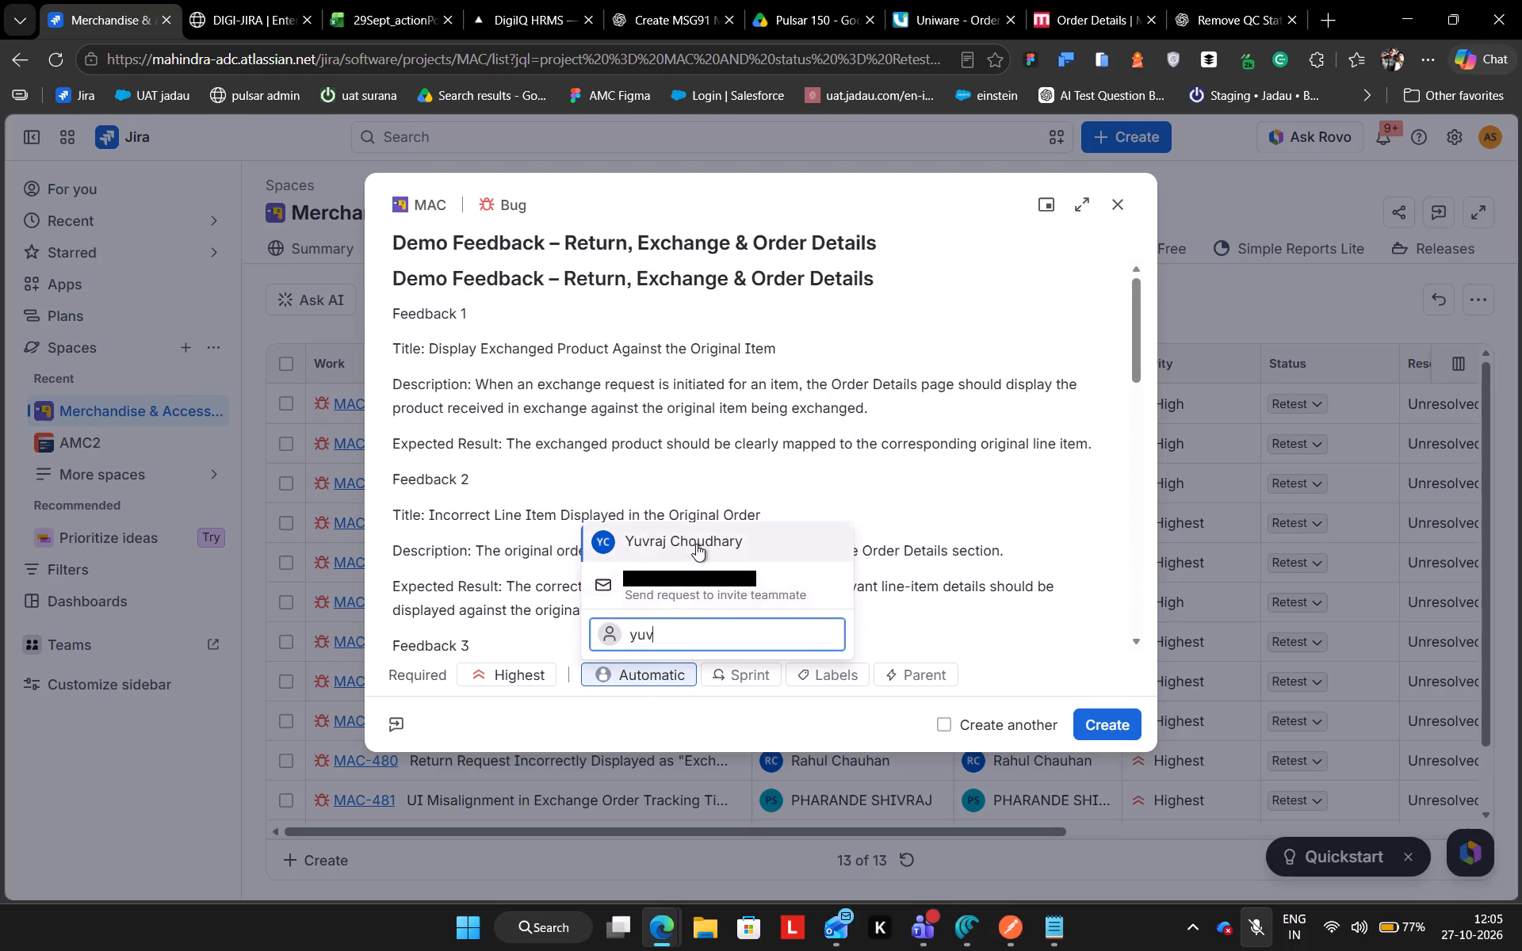
{"action": "left_click", "coordinate": [696, 541]}
{"action": "left_click", "coordinate": [771, 675]}
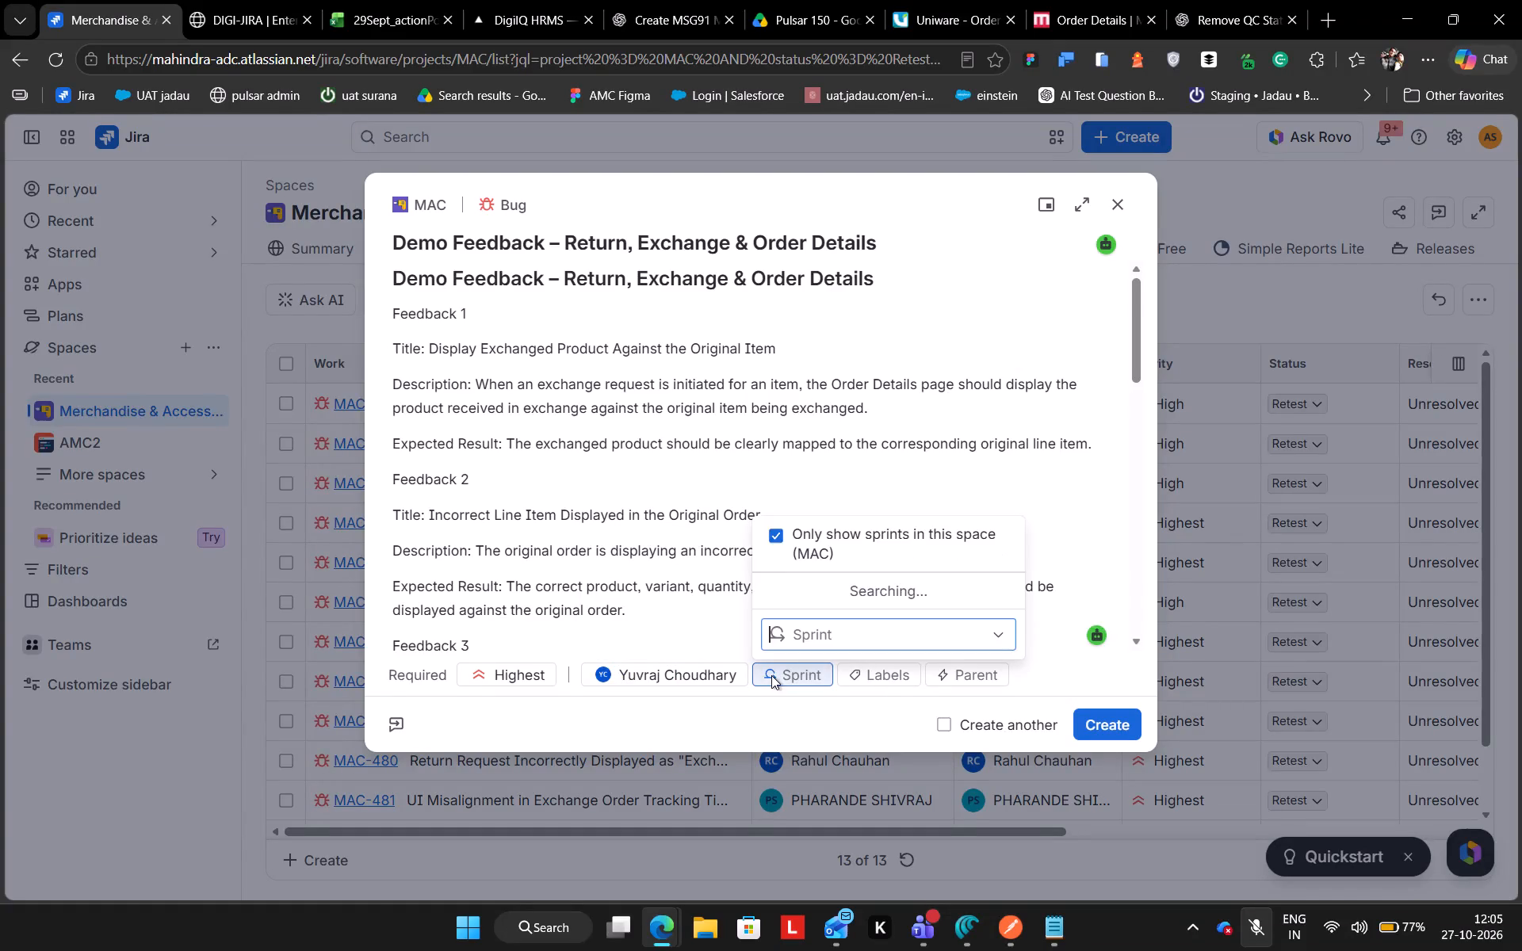
{"action": "left_click", "coordinate": [836, 481]}
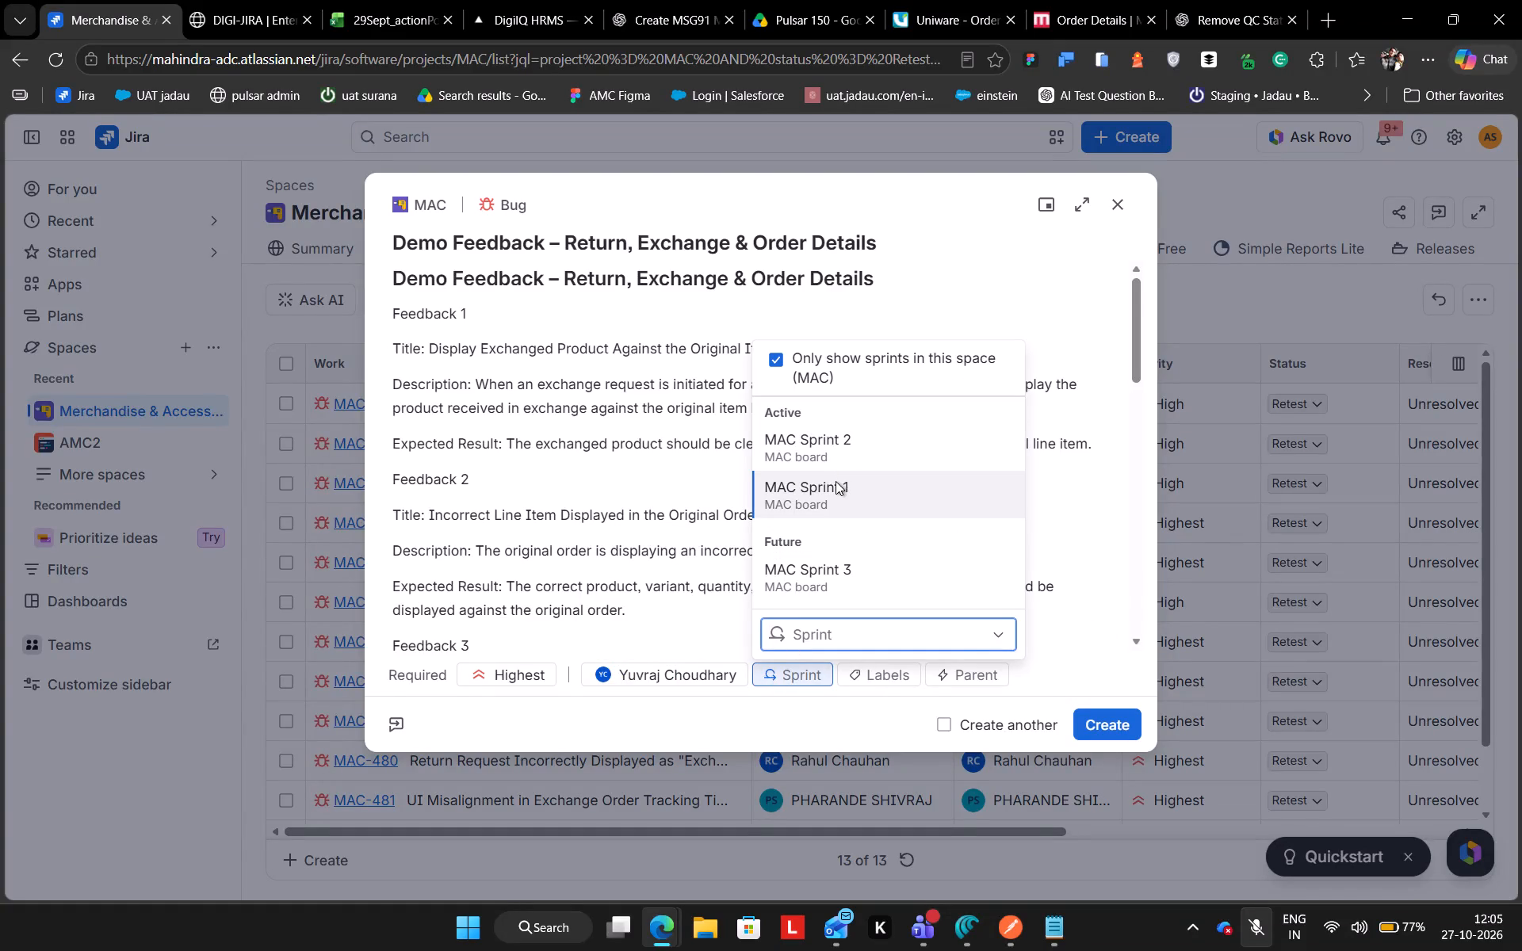
Create the demo feedback bug and copy the link to it.
{"action": "left_click", "coordinate": [1093, 730]}
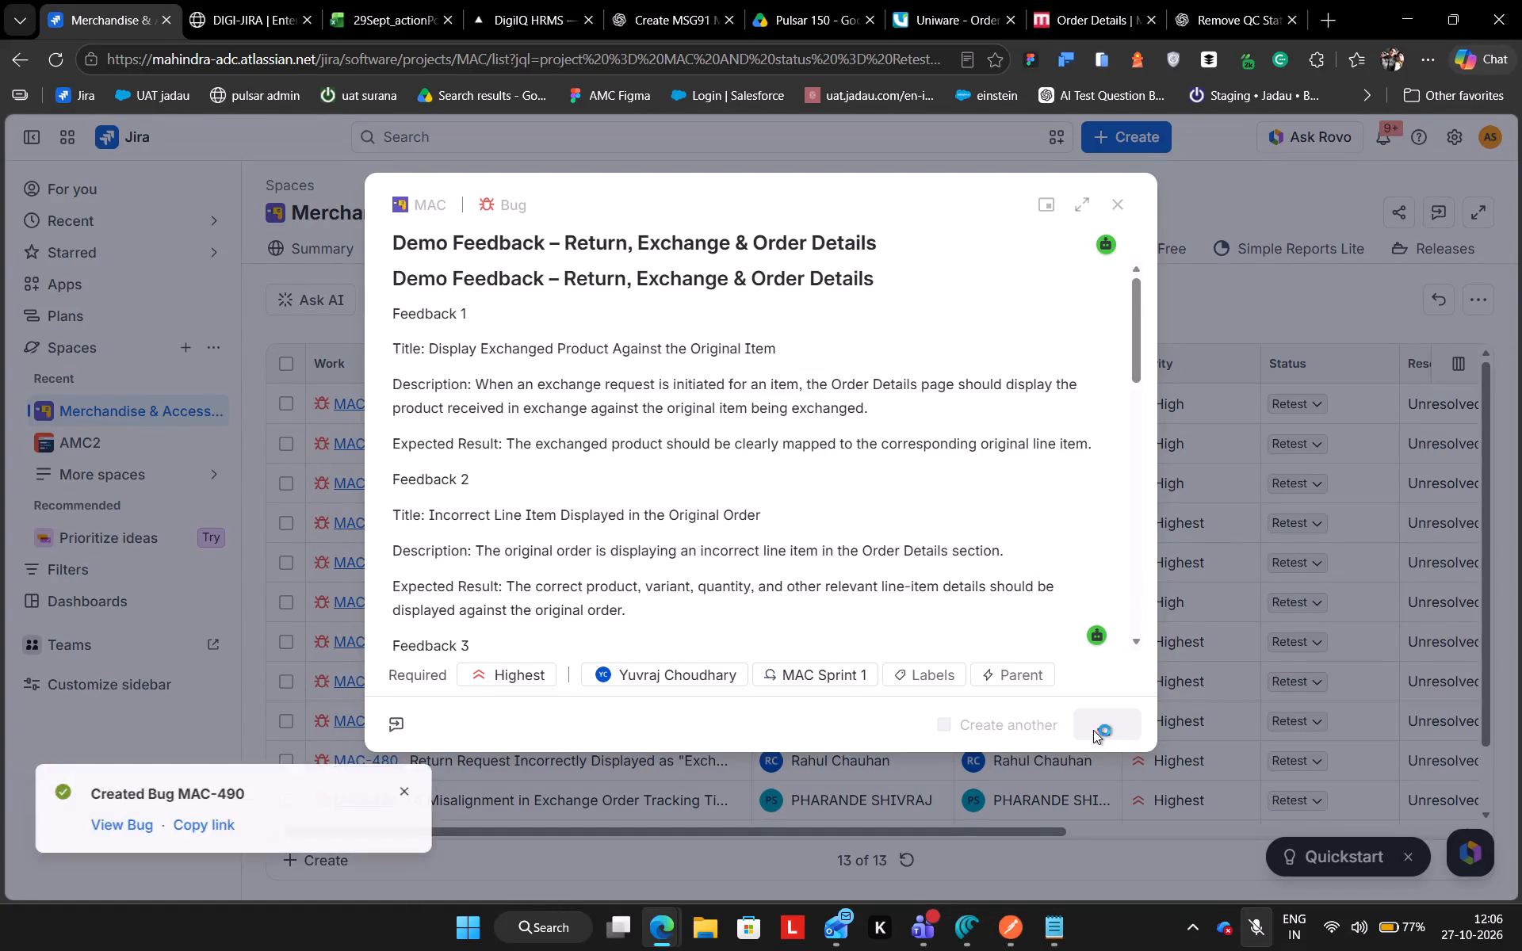
{"action": "left_click", "coordinate": [250, 827]}
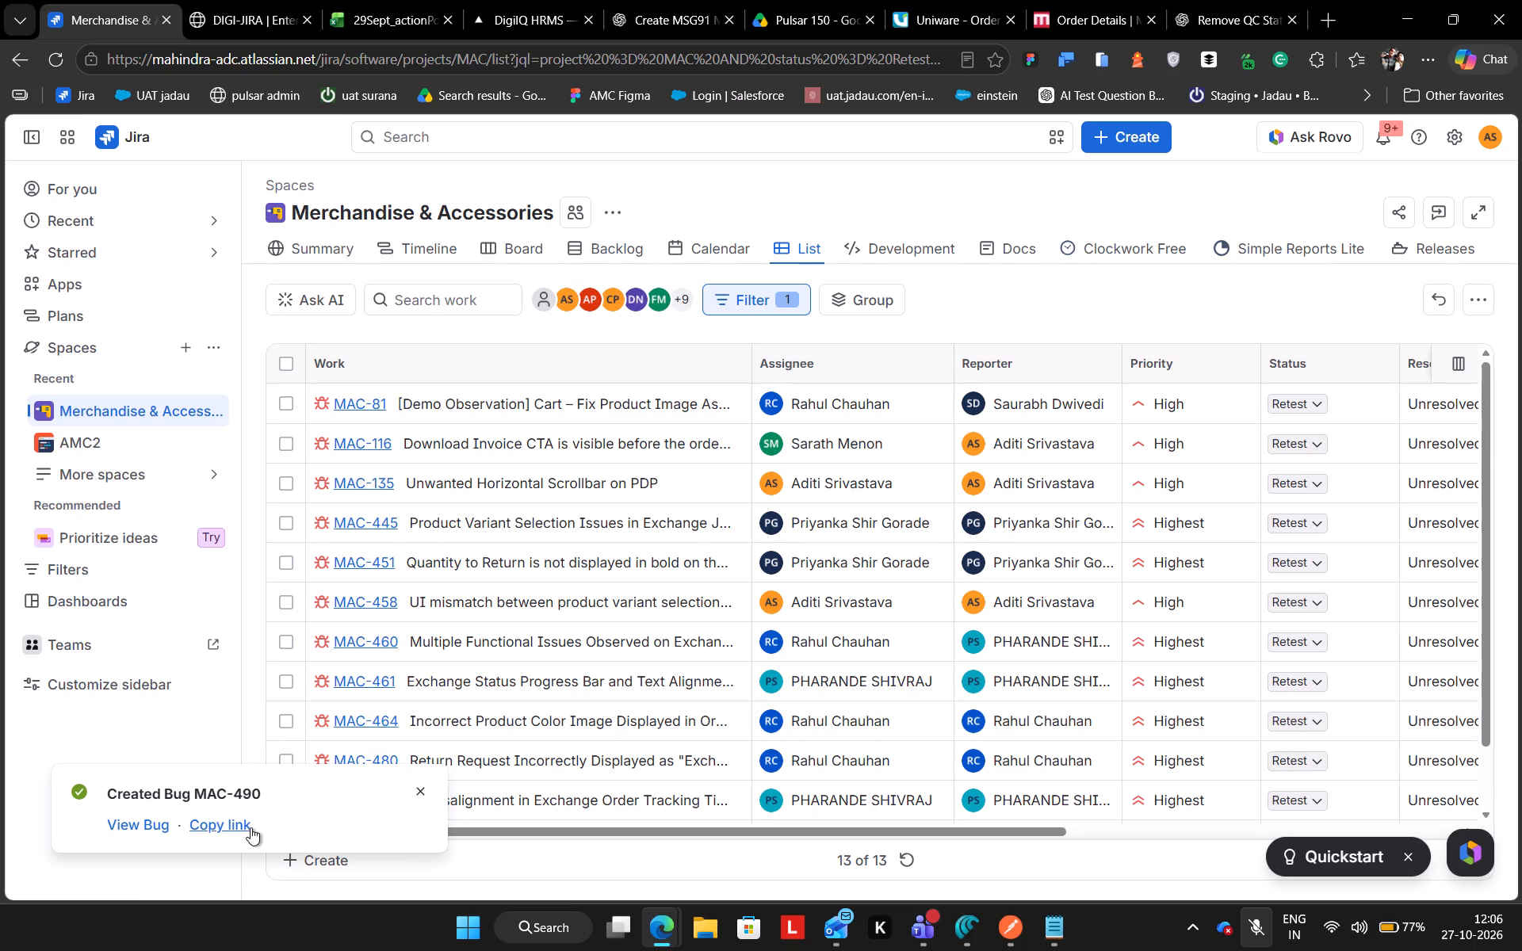
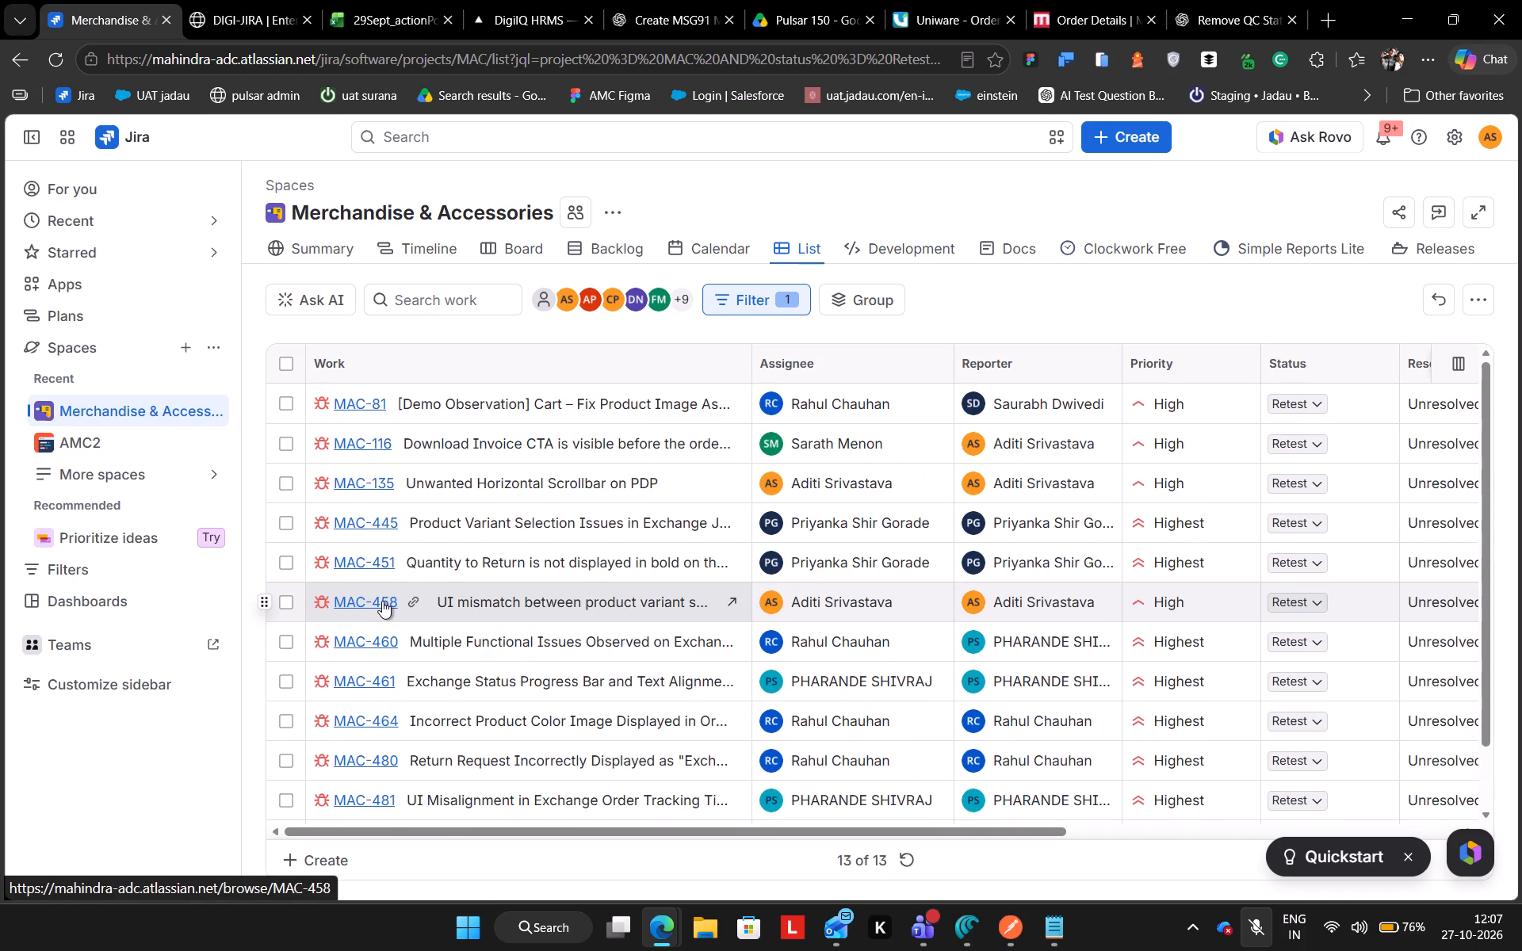
Review MAC-458, the variant selection popup mismatch bug, including its description, comparison screenshot and linked work items.
{"action": "left_click", "coordinate": [382, 601]}
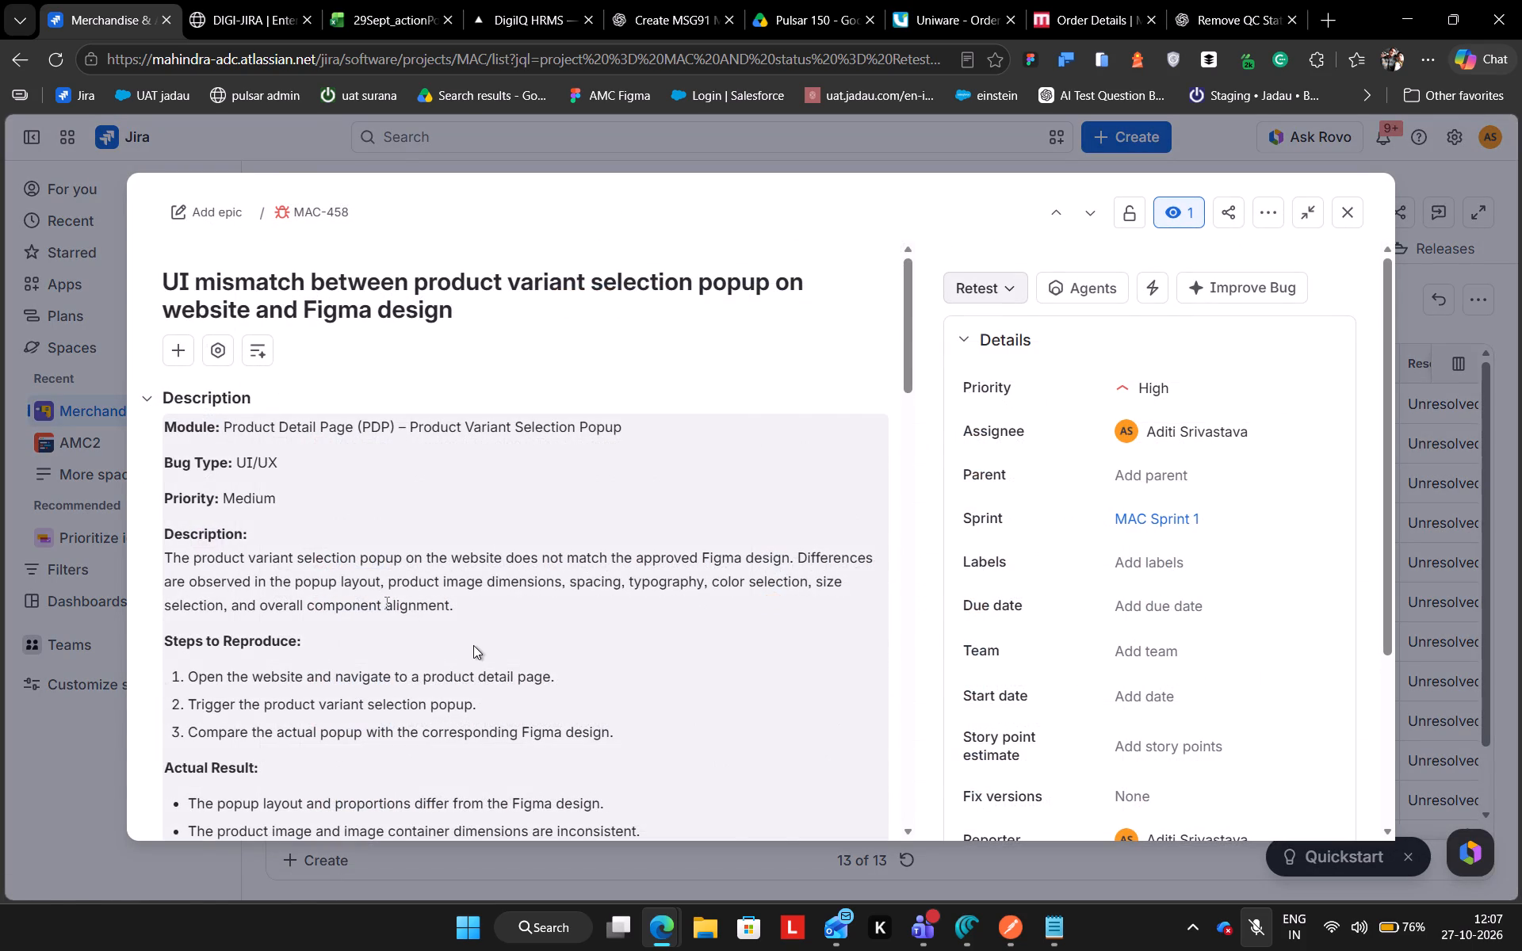
{"action": "scroll", "coordinate": [473, 645], "scroll_direction": "down", "scroll_amount": 10}
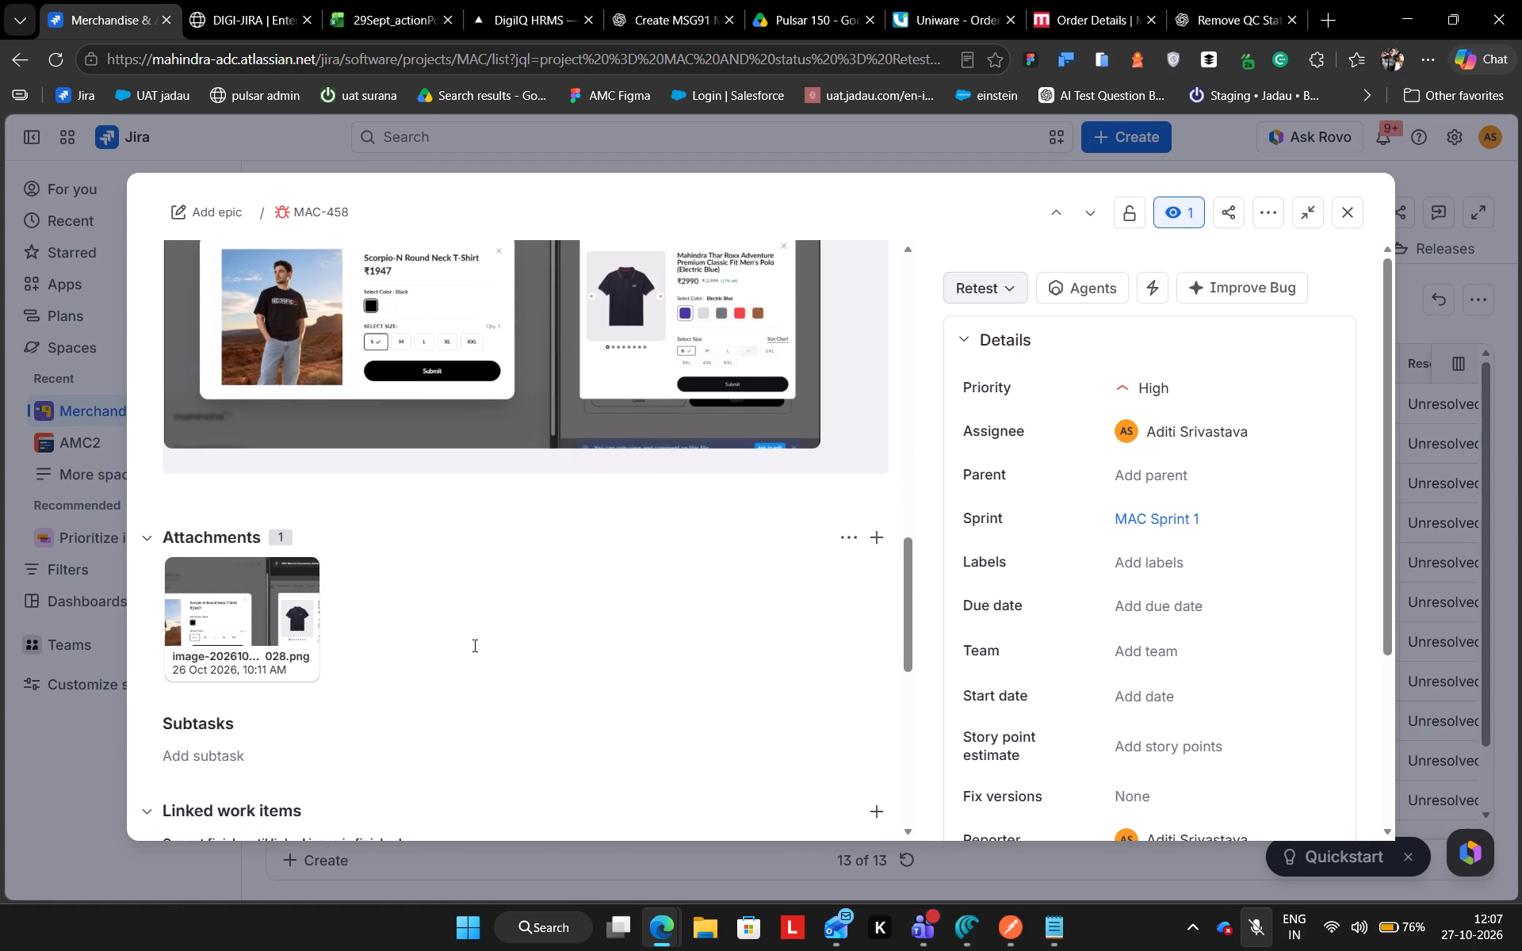
{"action": "scroll", "coordinate": [473, 645], "scroll_direction": "down", "scroll_amount": 6}
{"action": "scroll", "coordinate": [473, 645], "scroll_direction": "up", "scroll_amount": 6}
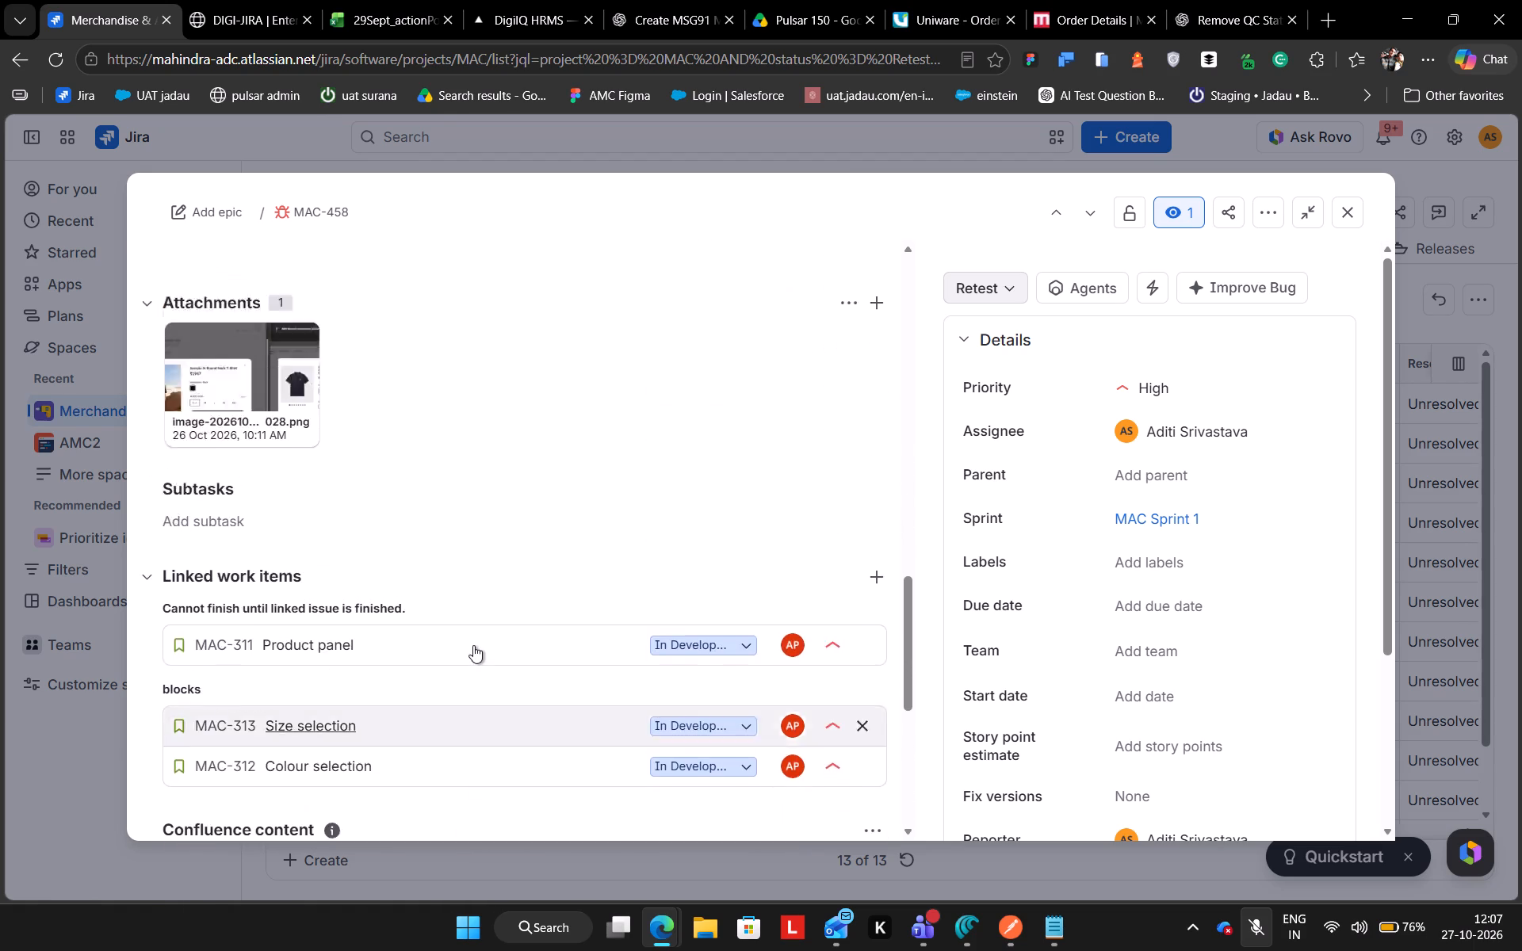
{"action": "scroll", "coordinate": [473, 645], "scroll_direction": "up", "scroll_amount": 3}
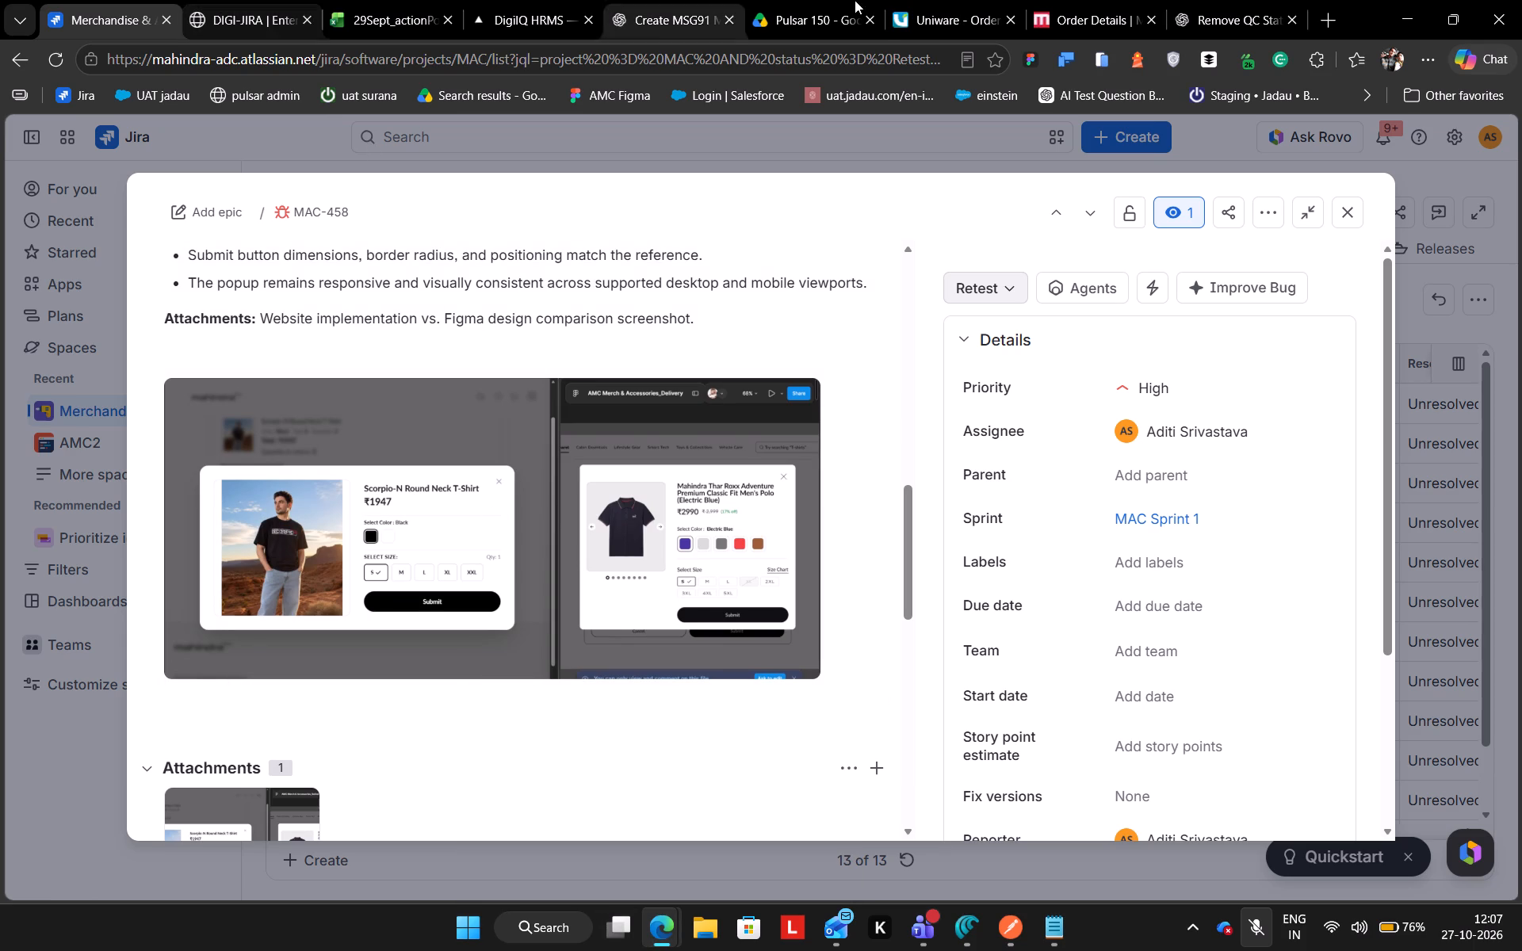
On the store order page, start exchanging the Scorpio-N Round Neck T-Shirt for Wrong Size, bring up its variant popup, and view the next product image.
{"action": "left_click", "coordinate": [1057, 5]}
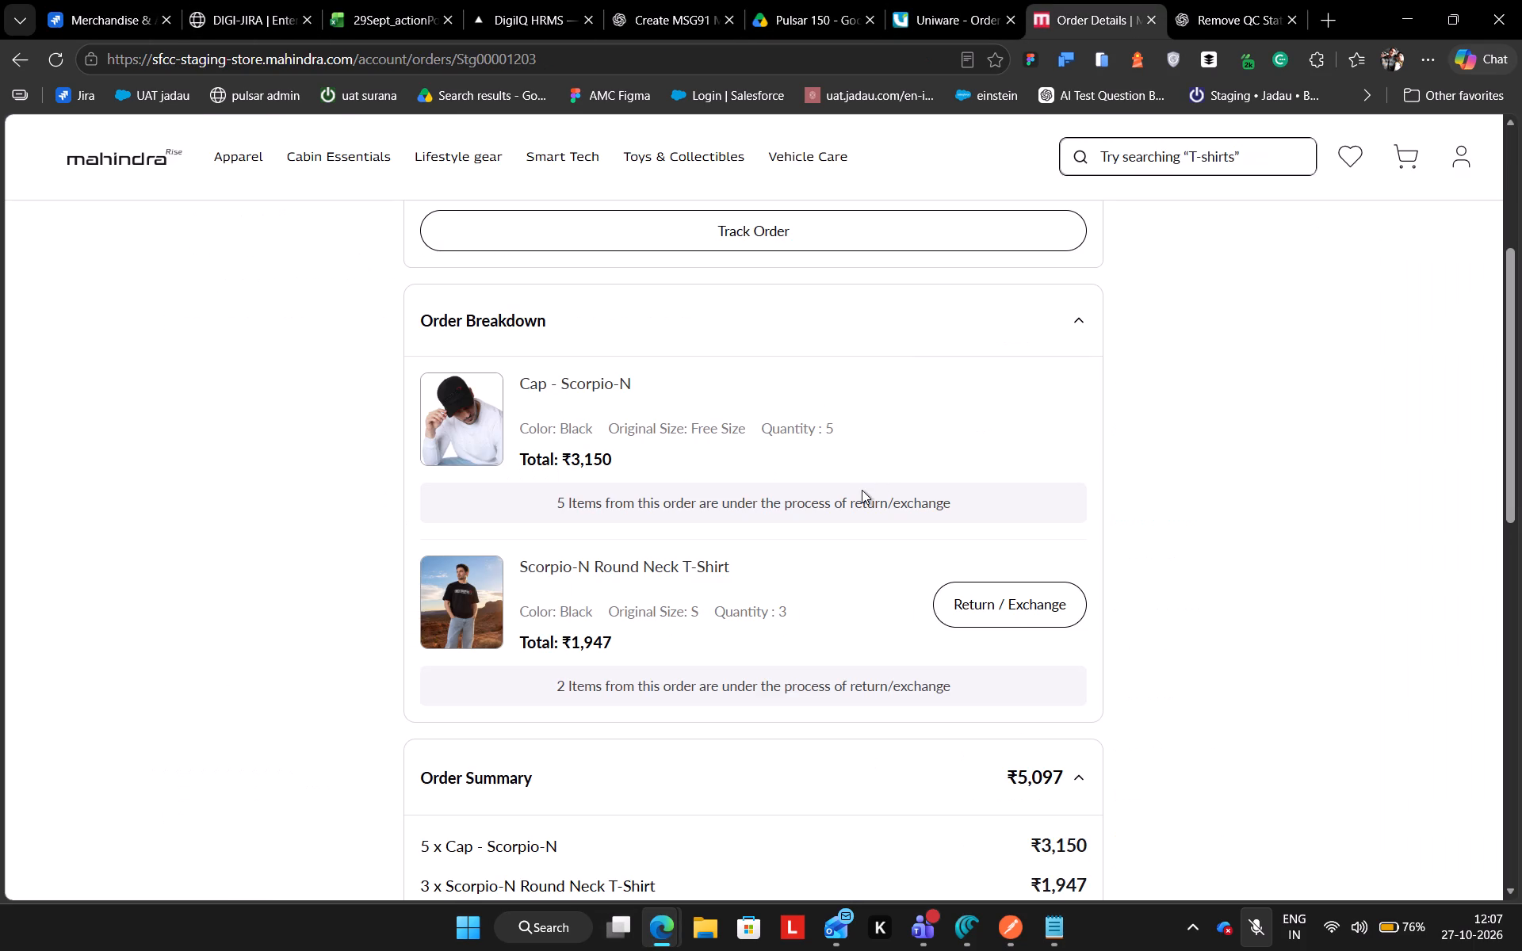
{"action": "left_click", "coordinate": [1026, 590]}
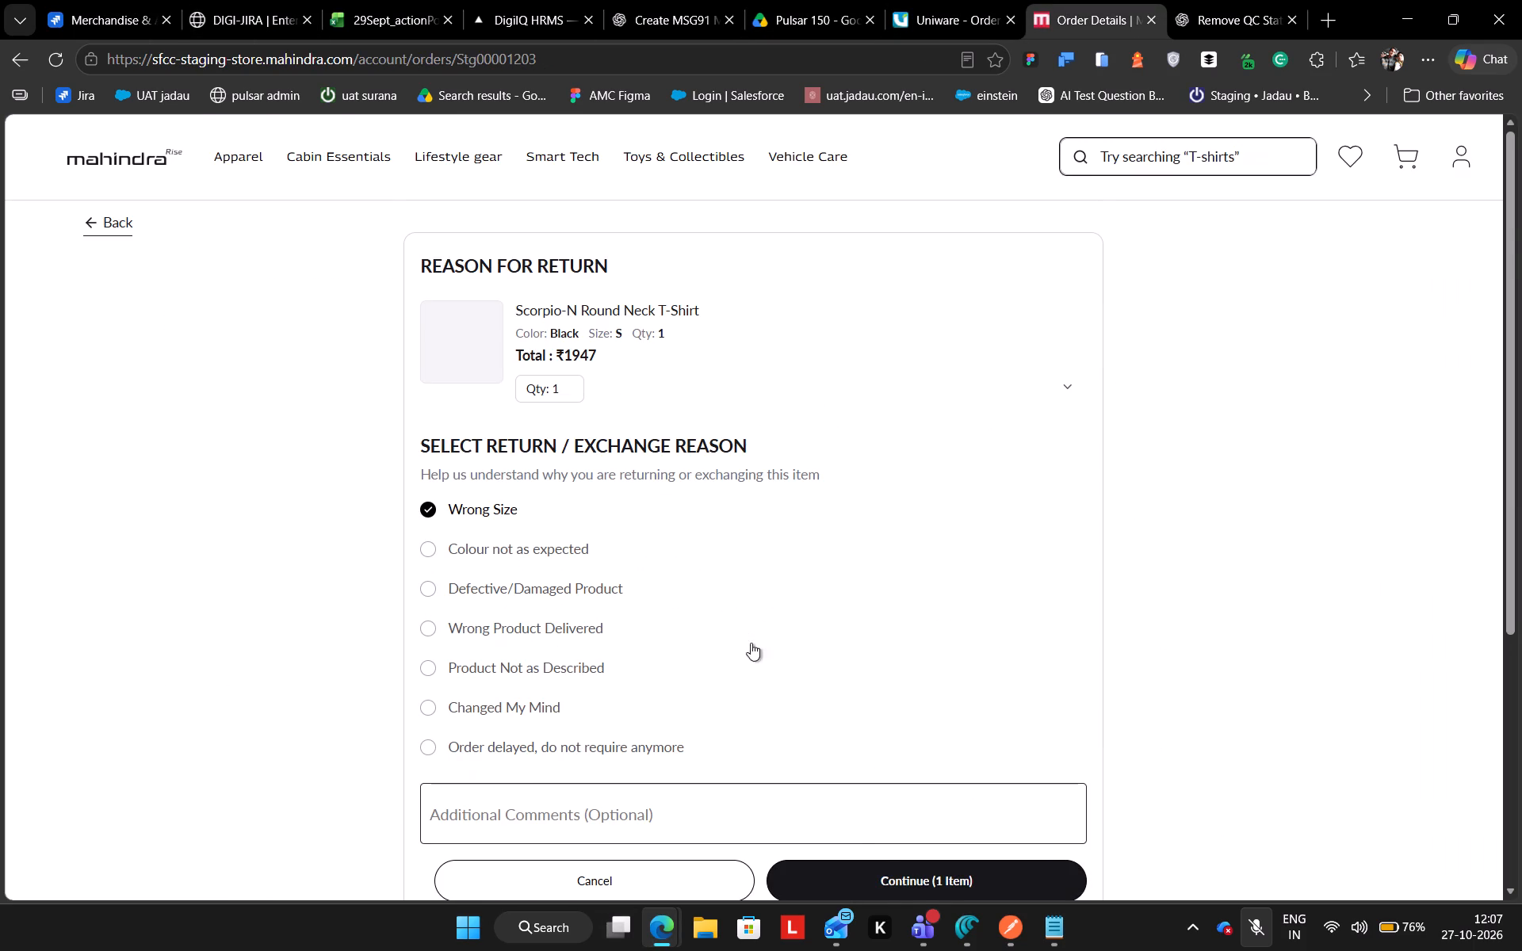
{"action": "left_click", "coordinate": [906, 891]}
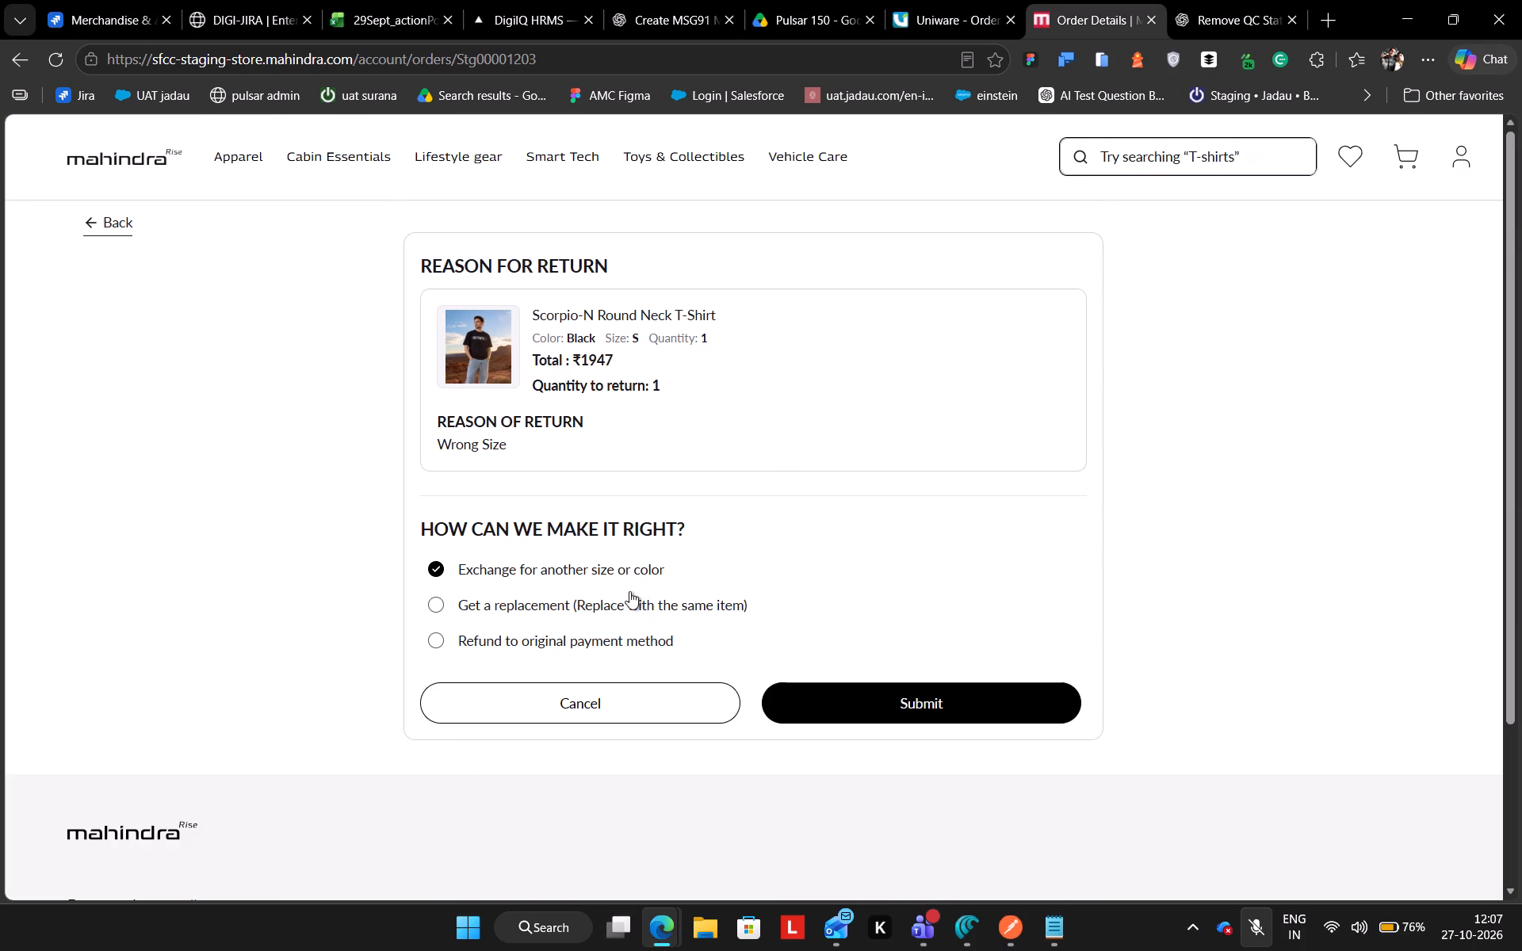
{"action": "left_click", "coordinate": [828, 693]}
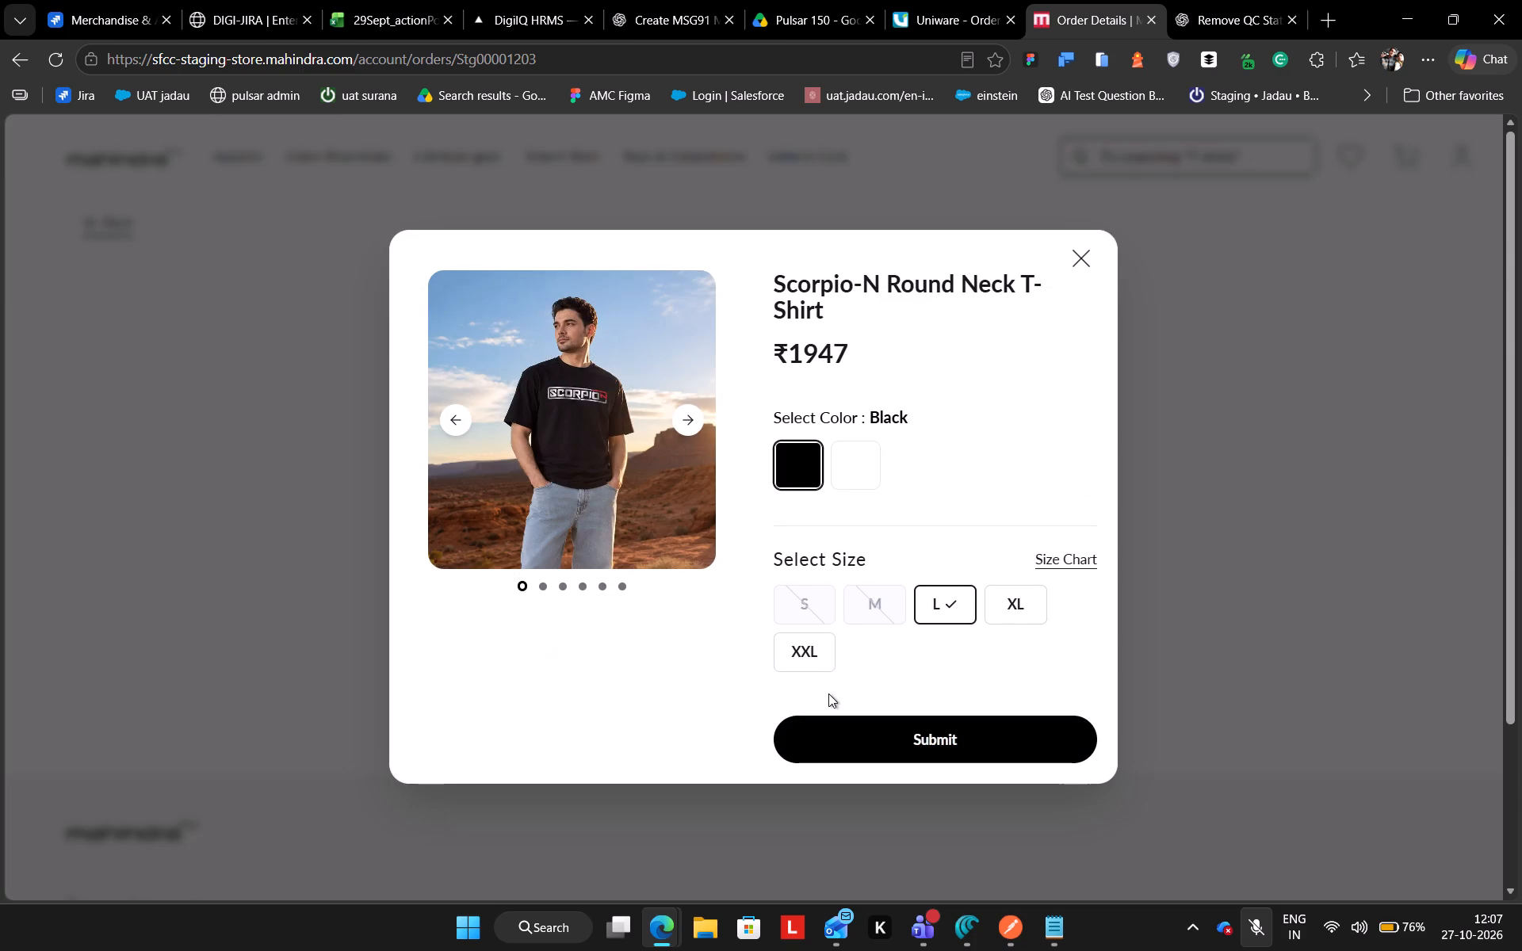
{"action": "left_click", "coordinate": [691, 420]}
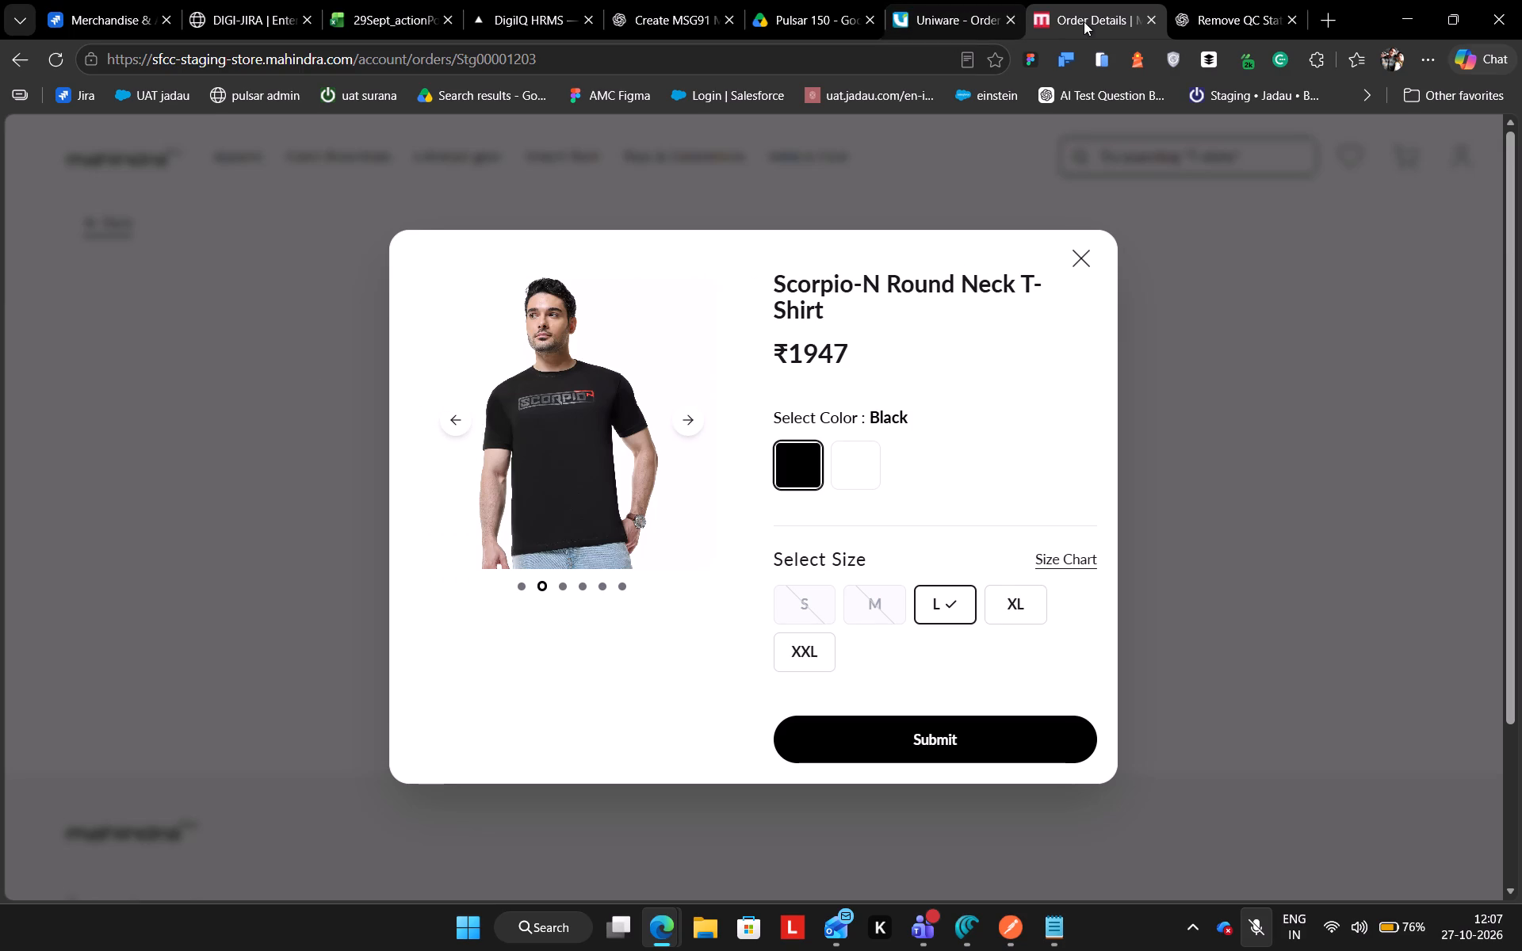
Place the order page in its own window beside the AMC Merch & Accessories Figma design, giving the store page the wider share.
{"action": "left_click_drag", "start_coordinate": [1085, 21], "coordinate": [10, 79]}
{"action": "scroll", "coordinate": [468, 235], "scroll_direction": "left", "scroll_amount": 1}
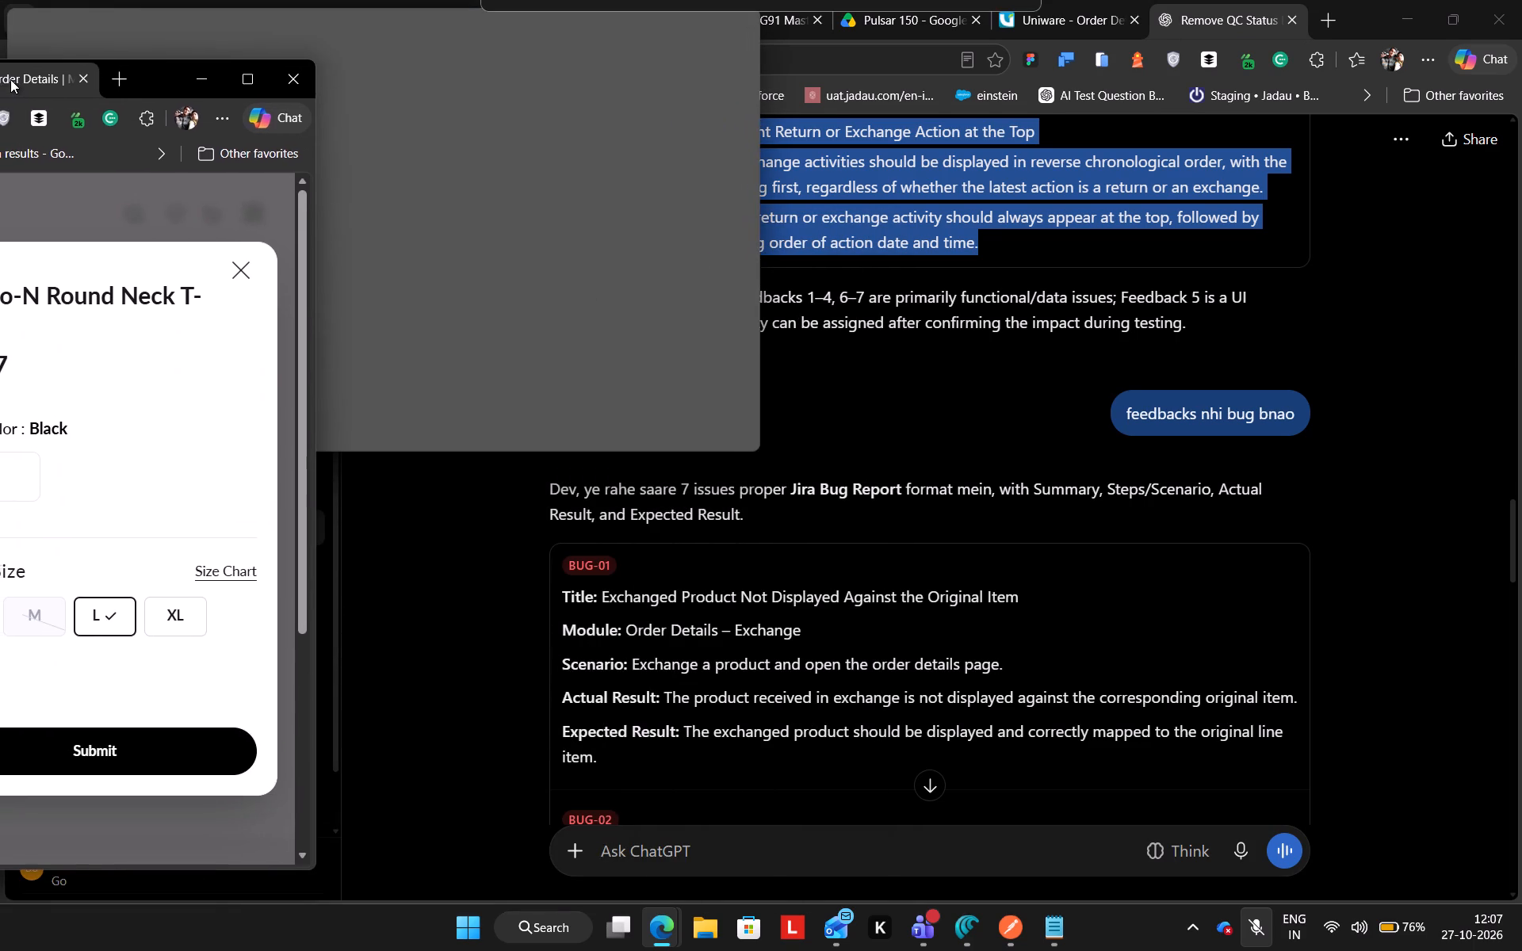
{"action": "left_click_drag", "start_coordinate": [10, 79], "coordinate": [0, 300]}
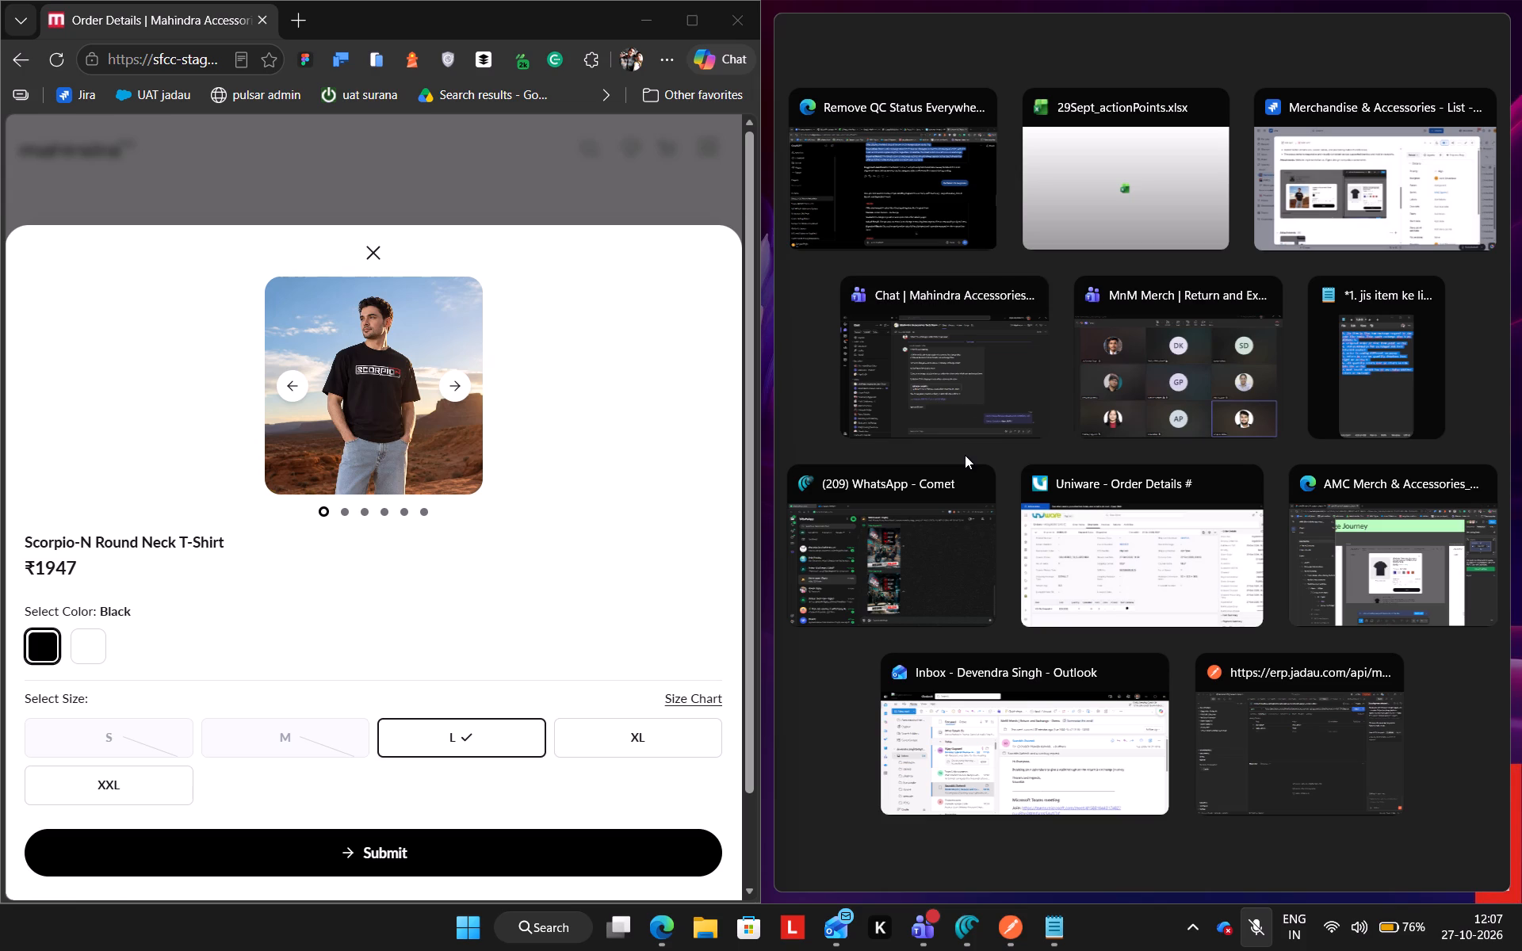
{"action": "left_click", "coordinate": [1397, 513]}
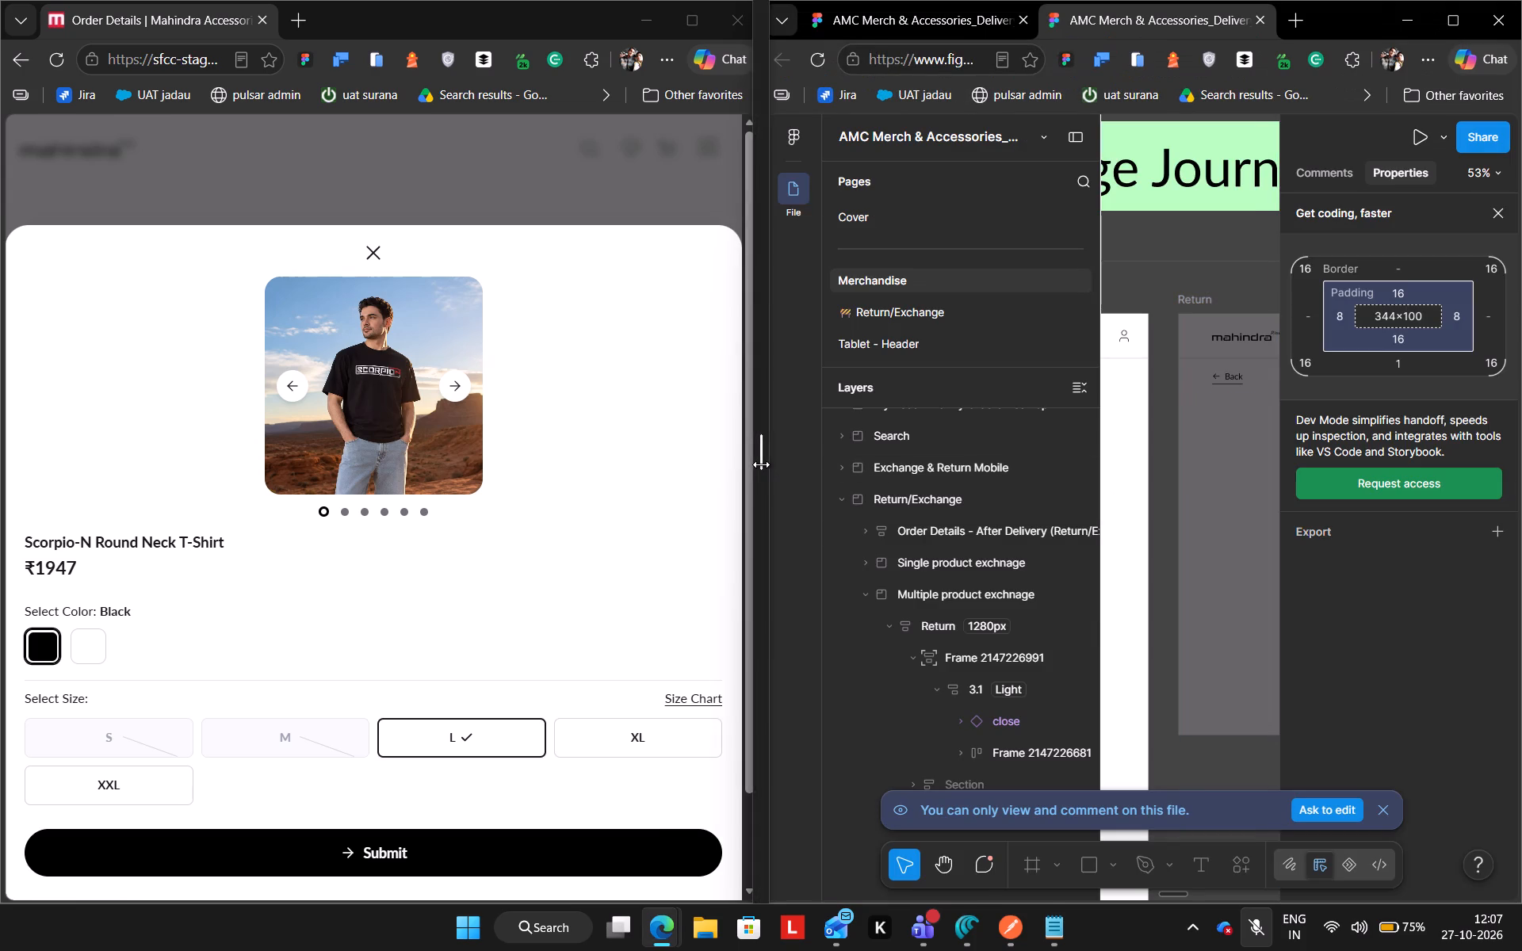
{"action": "left_click_drag", "start_coordinate": [761, 464], "coordinate": [945, 468]}
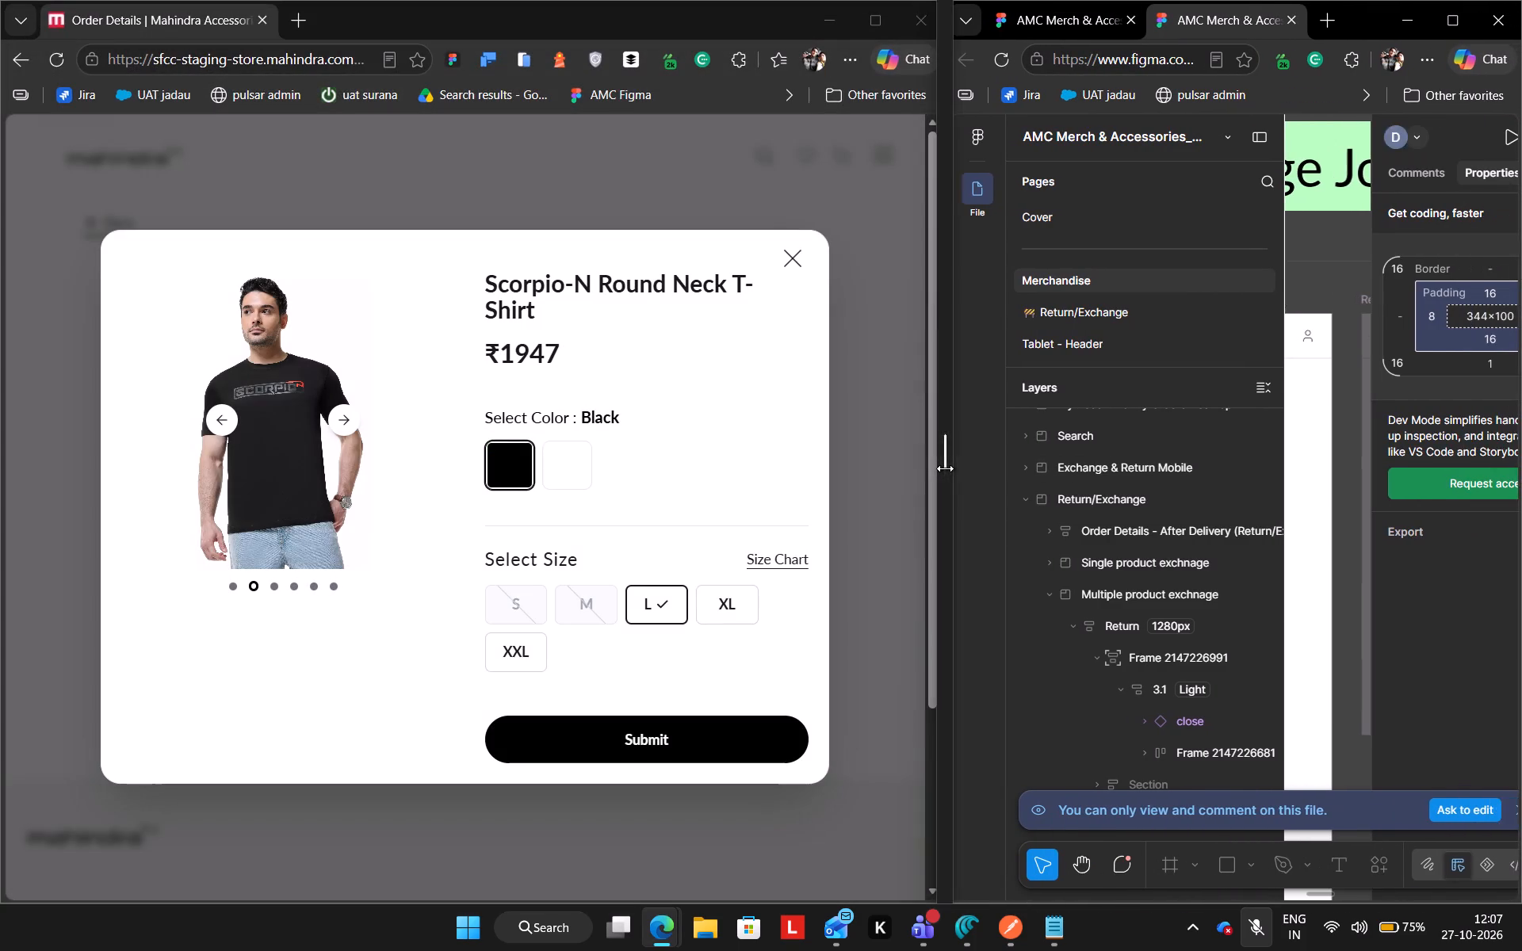
Hide the Figma side panels and find the Return frame showing the variant selection popup in the Exchange Journey to compare with the store.
{"action": "left_click", "coordinate": [1257, 138]}
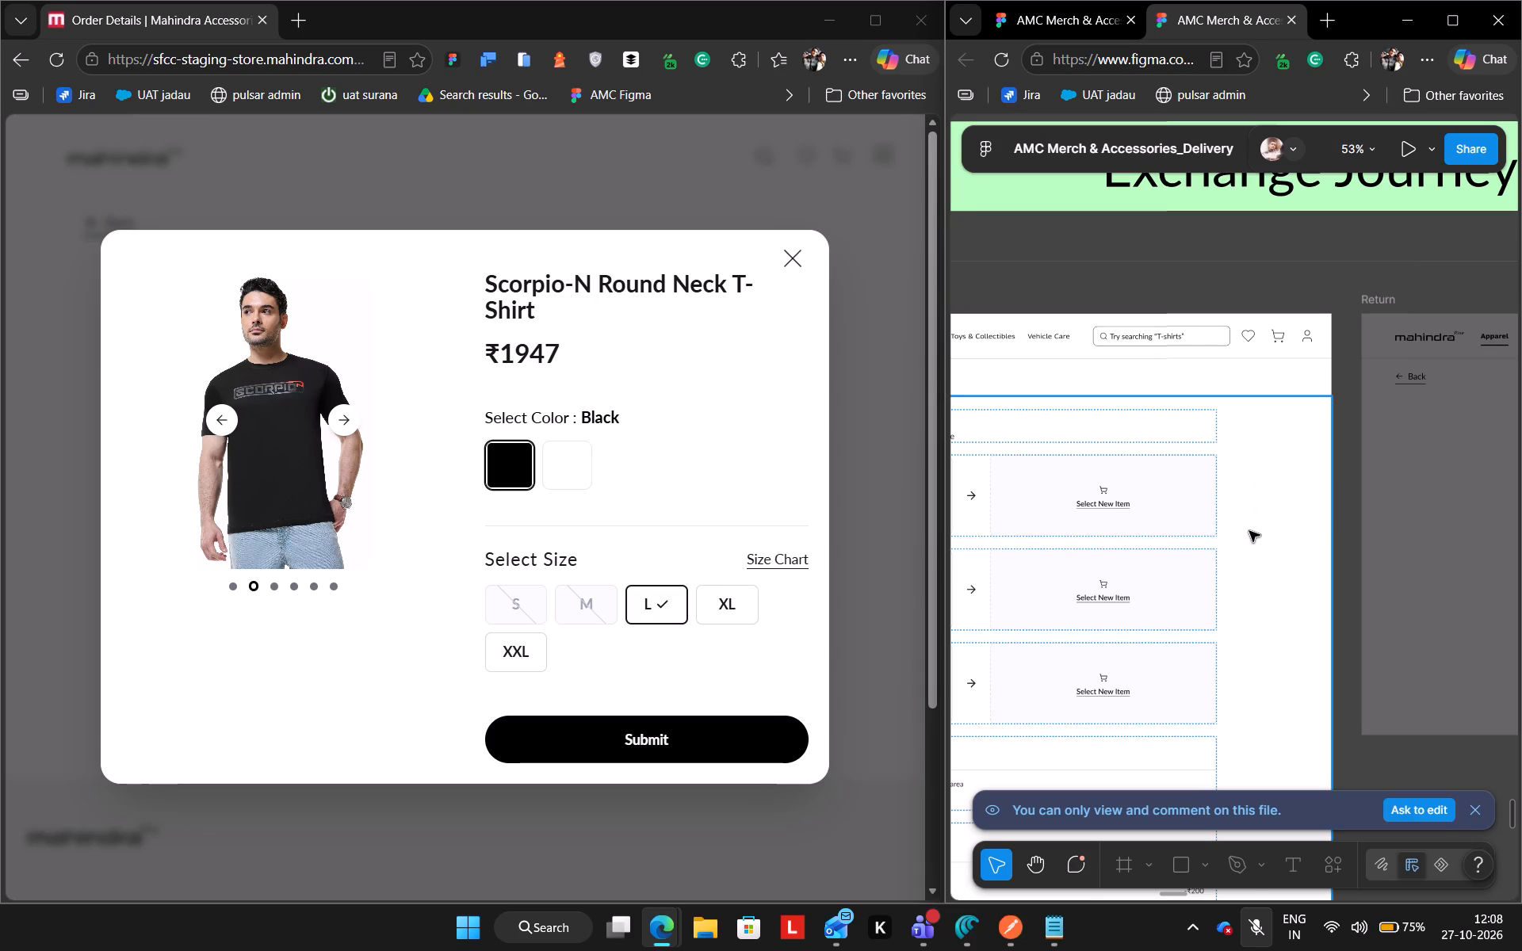
{"action": "scroll", "coordinate": [1249, 531], "scroll_direction": "left", "scroll_amount": 3}
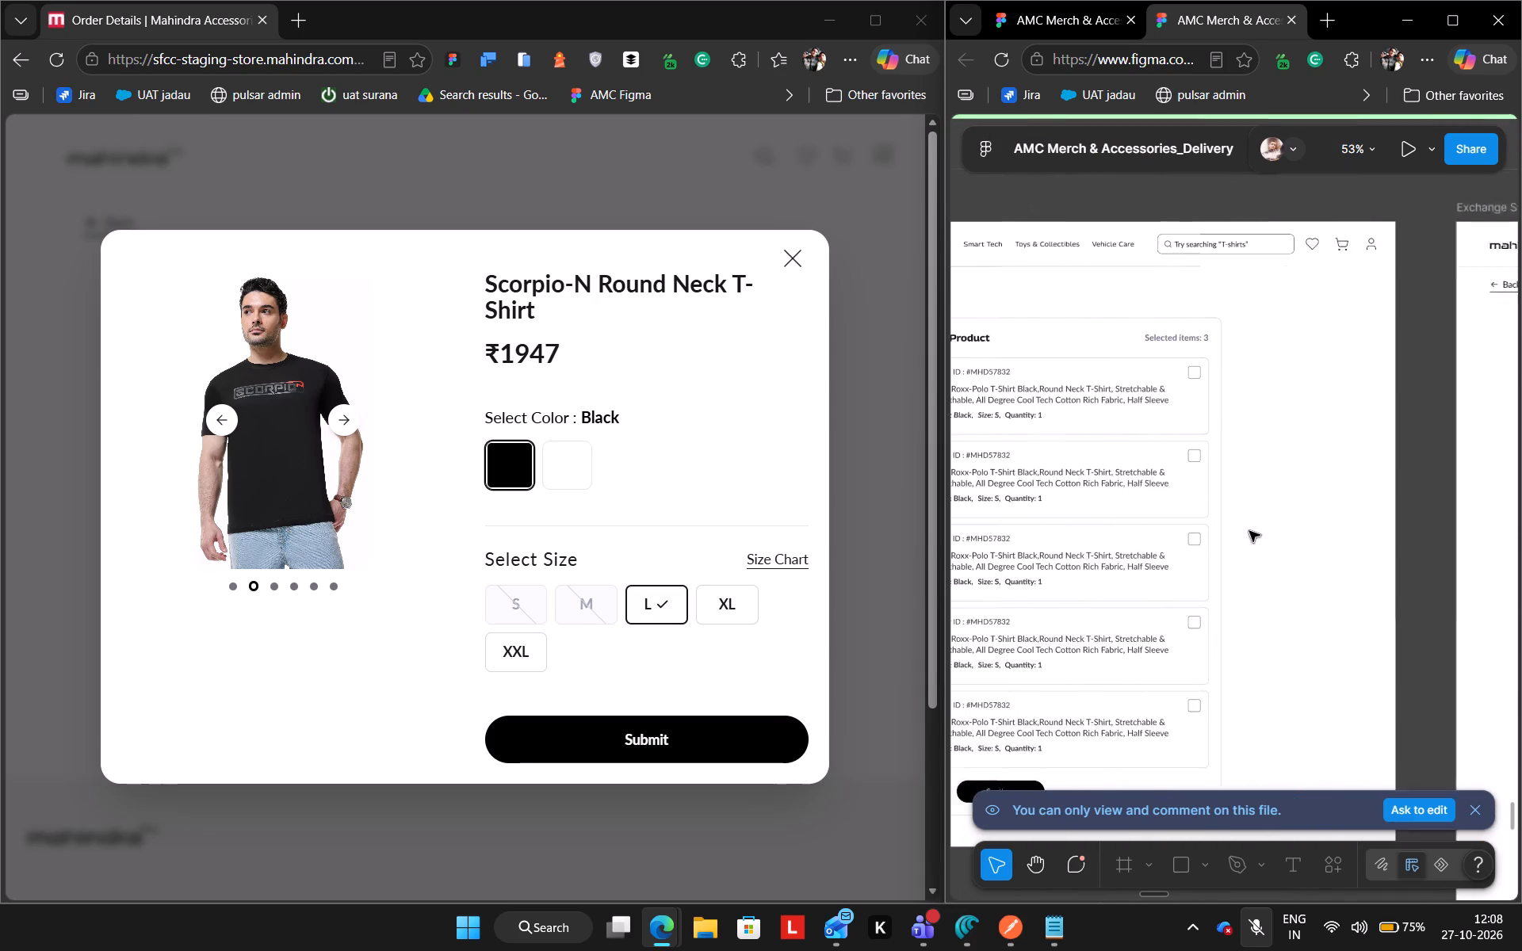
{"action": "scroll", "coordinate": [1249, 531], "scroll_direction": "left", "scroll_amount": 4}
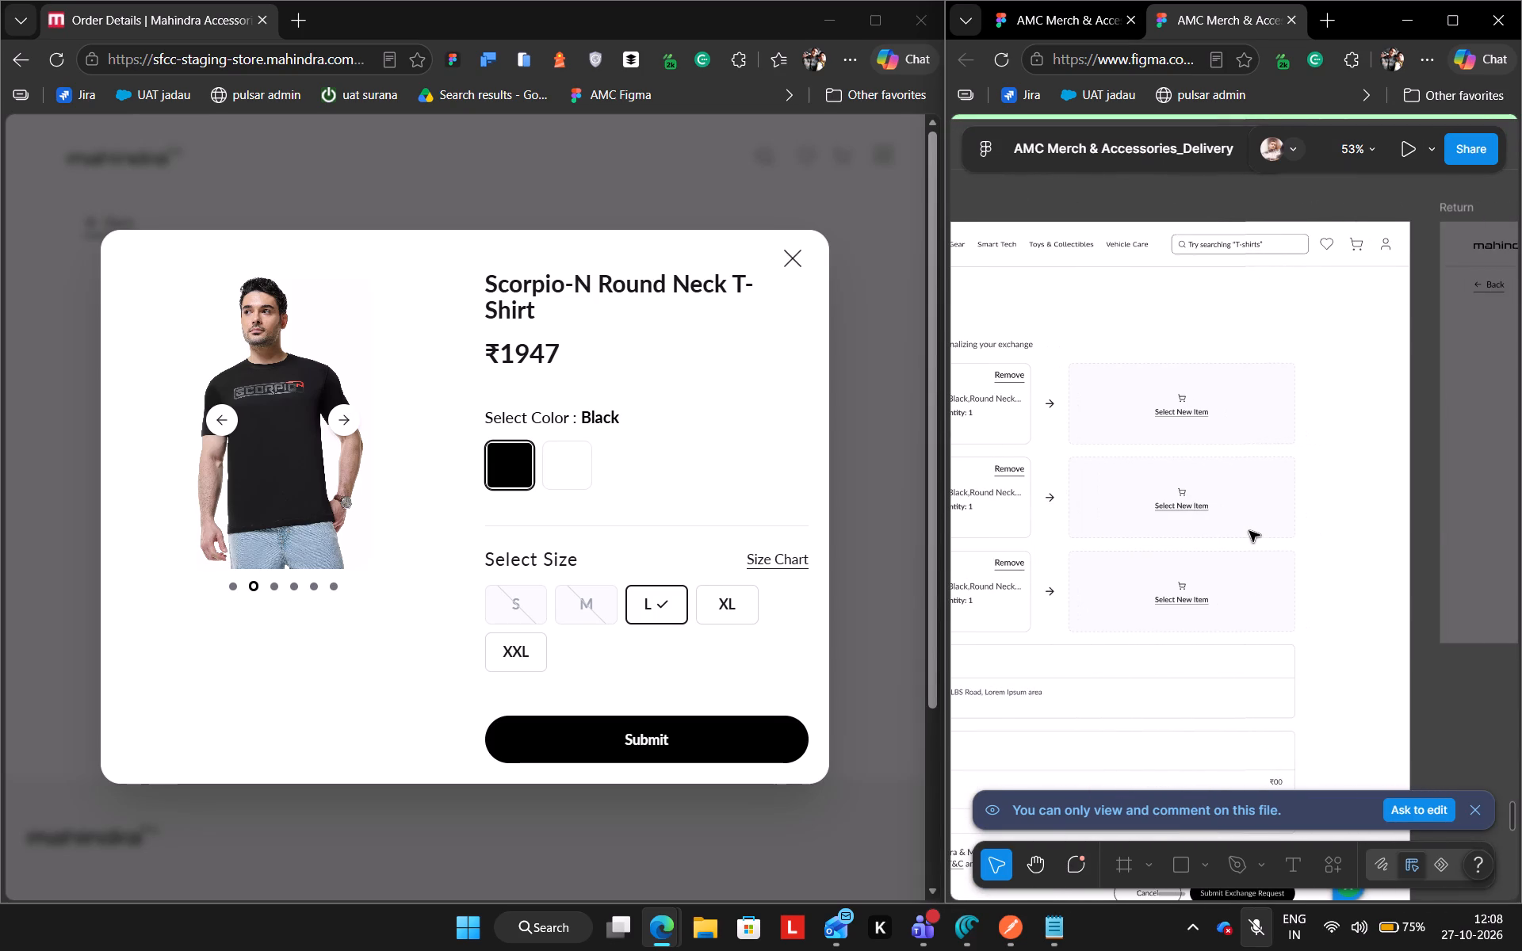
{"action": "scroll", "coordinate": [1249, 531], "scroll_direction": "right", "scroll_amount": 1}
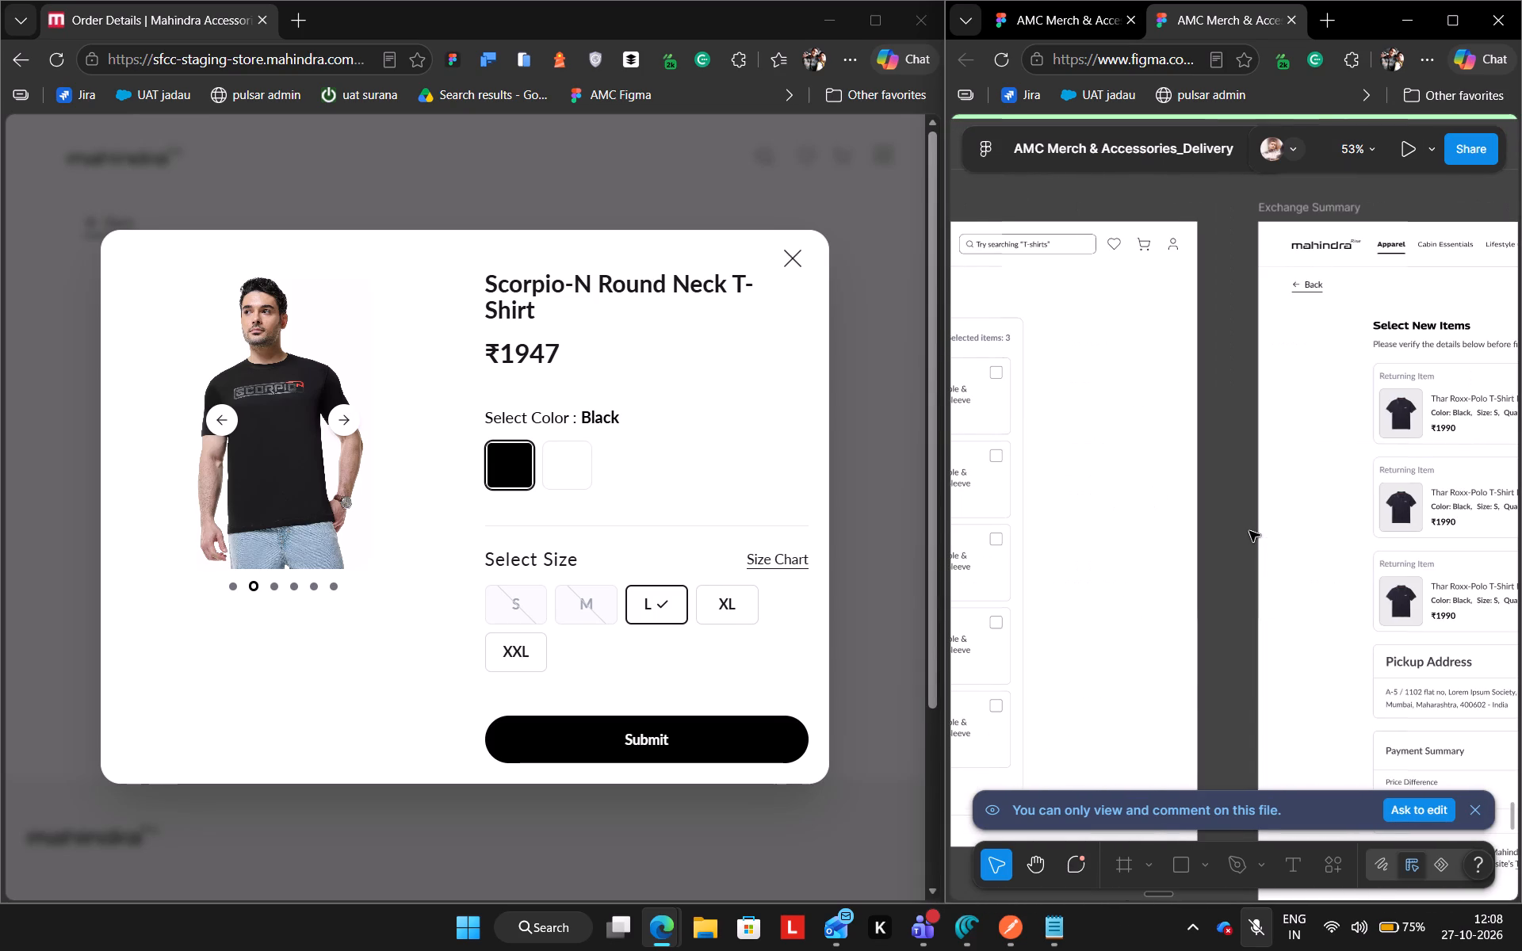
{"action": "scroll", "coordinate": [1249, 531], "scroll_direction": "left", "scroll_amount": 2}
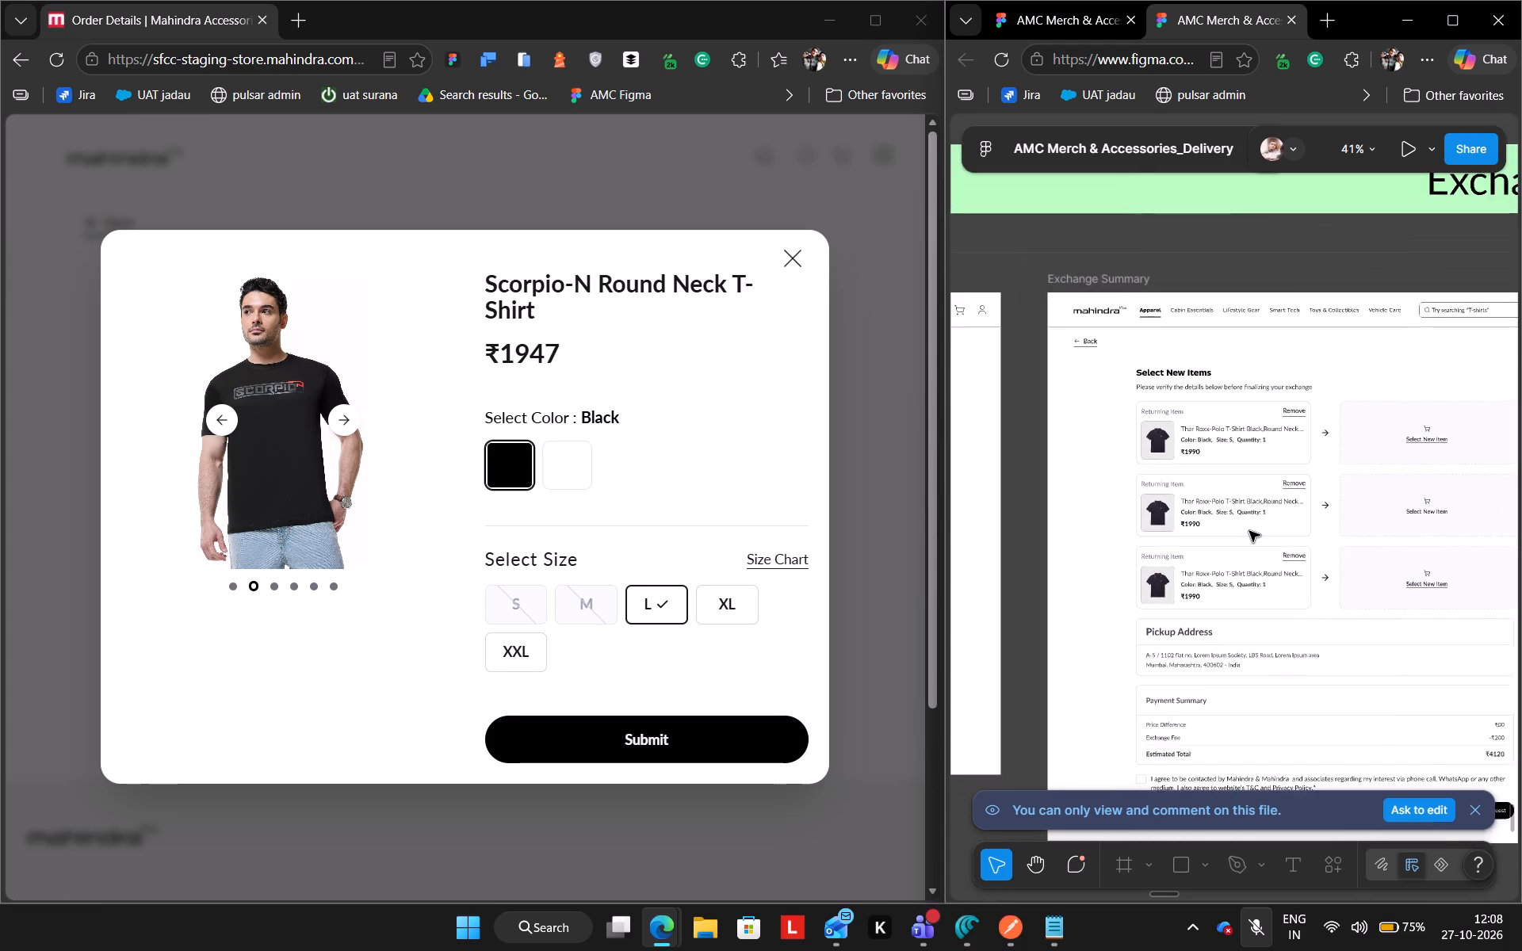
{"action": "scroll", "coordinate": [1249, 531], "scroll_direction": "left", "scroll_amount": 5}
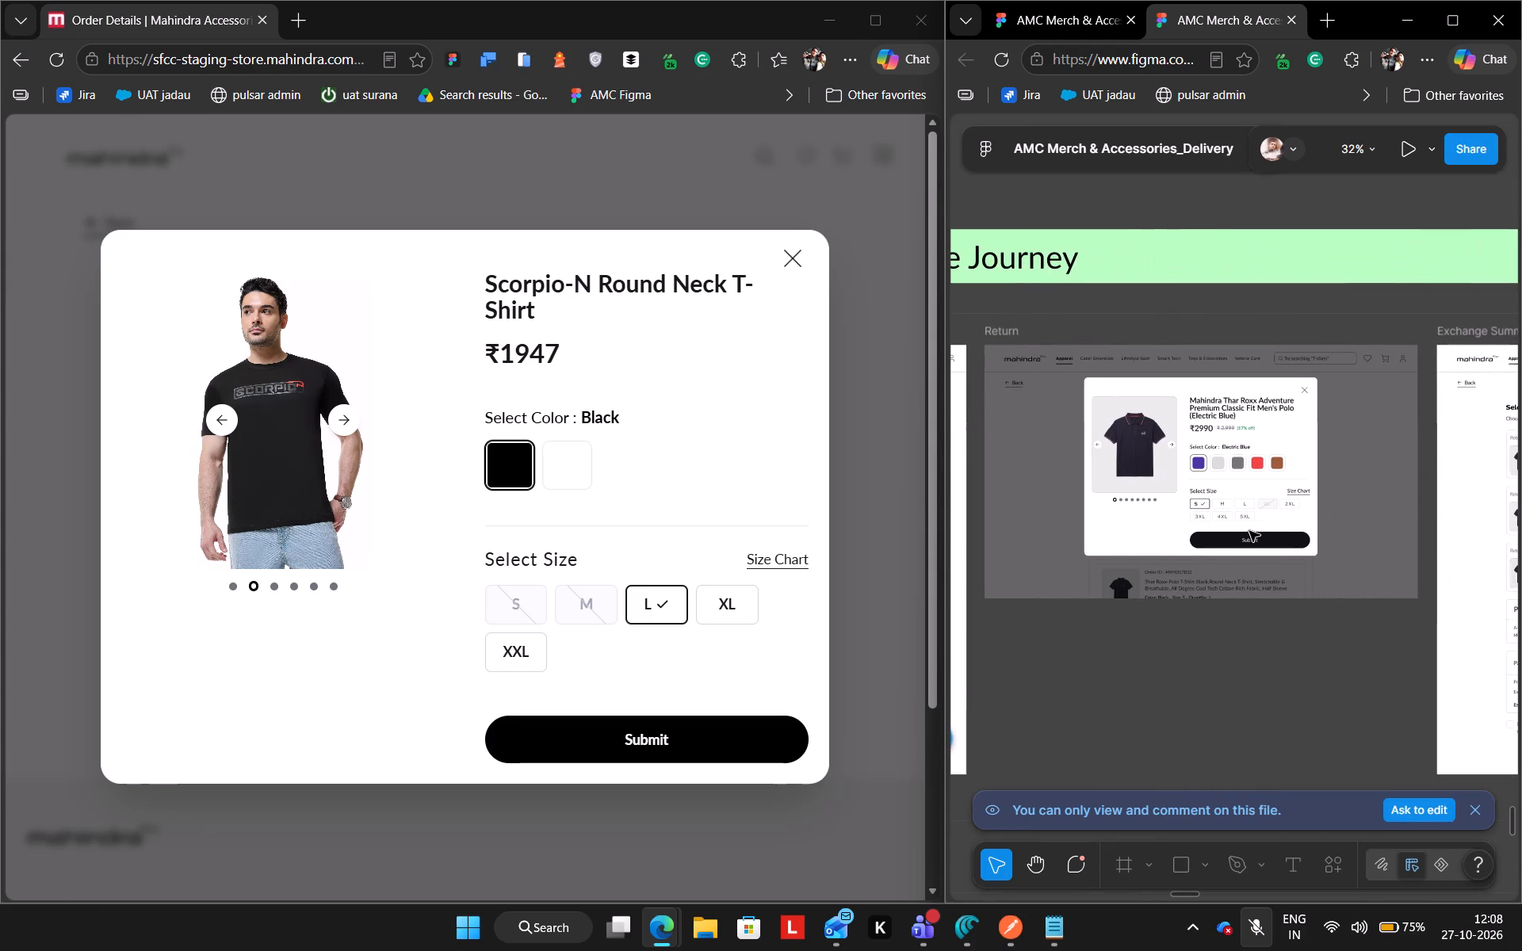
{"action": "scroll", "coordinate": [1249, 531], "scroll_direction": "right", "scroll_amount": 1}
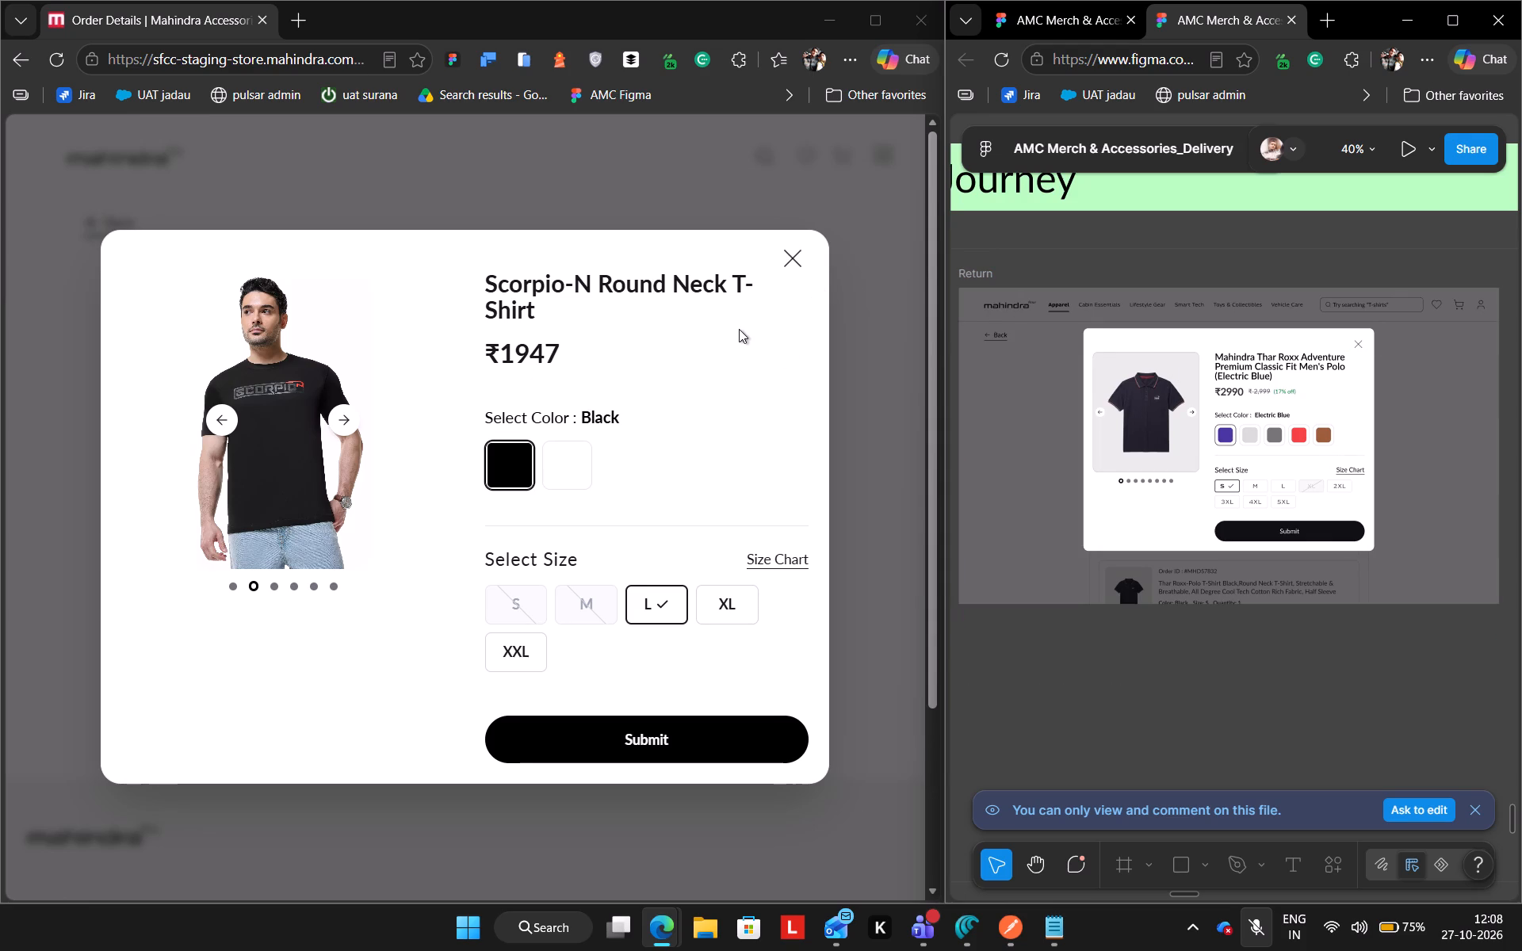
Inspect the image area of the store's variant popup in the browser's developer tools.
{"action": "right_click", "coordinate": [410, 348]}
{"action": "left_click", "coordinate": [508, 875]}
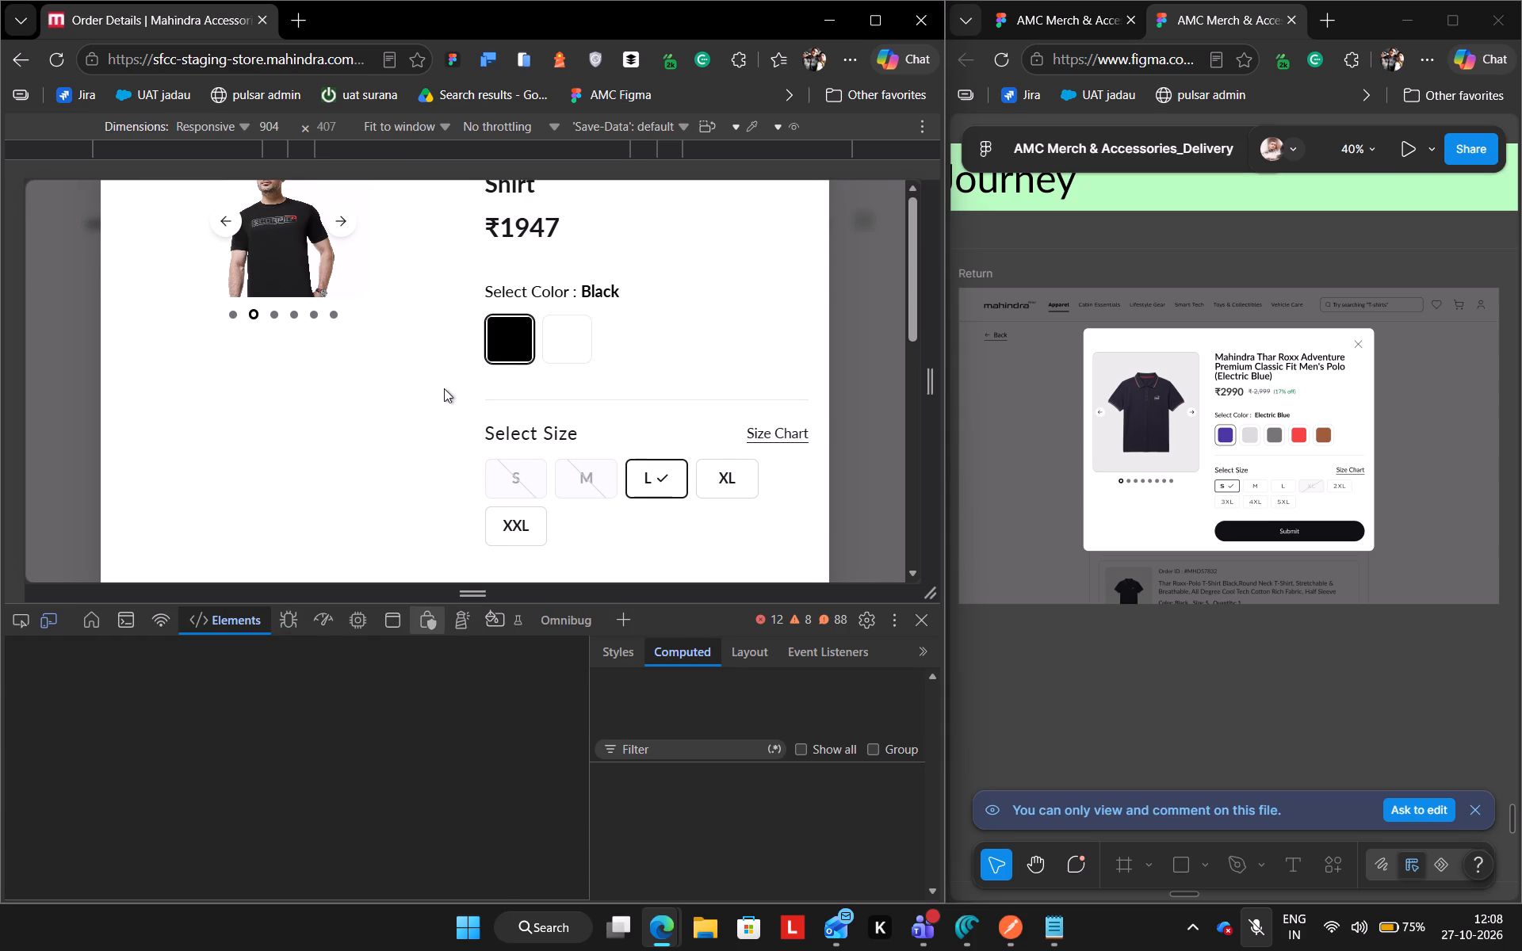
{"action": "scroll", "coordinate": [444, 388], "scroll_direction": "up", "scroll_amount": 2}
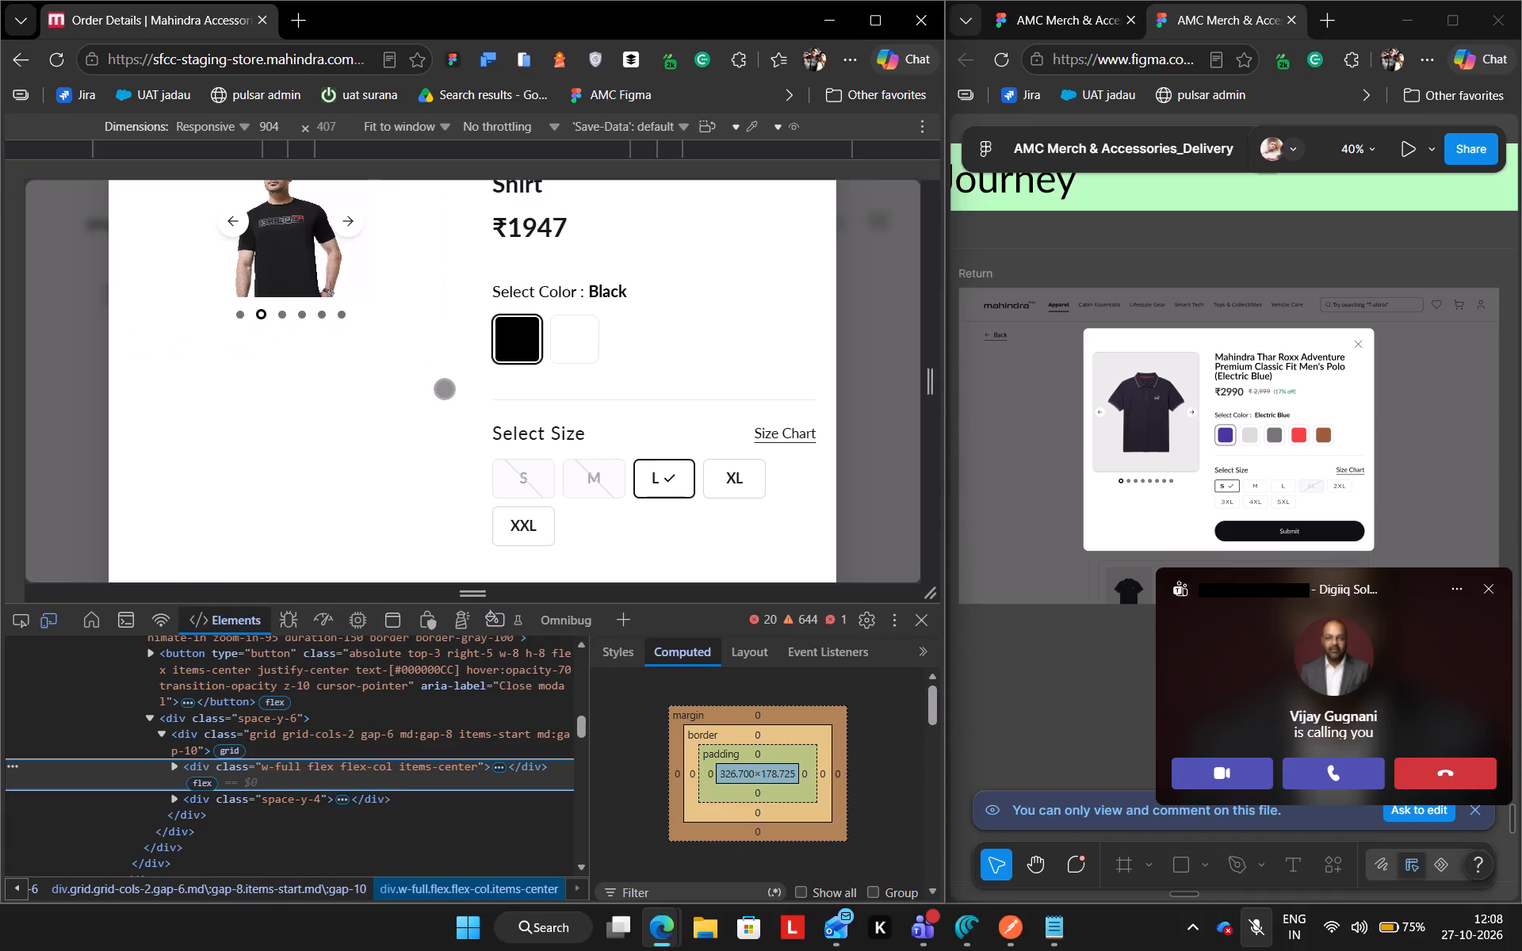
Decline the incoming Teams call.
{"action": "left_click", "coordinate": [1433, 781]}
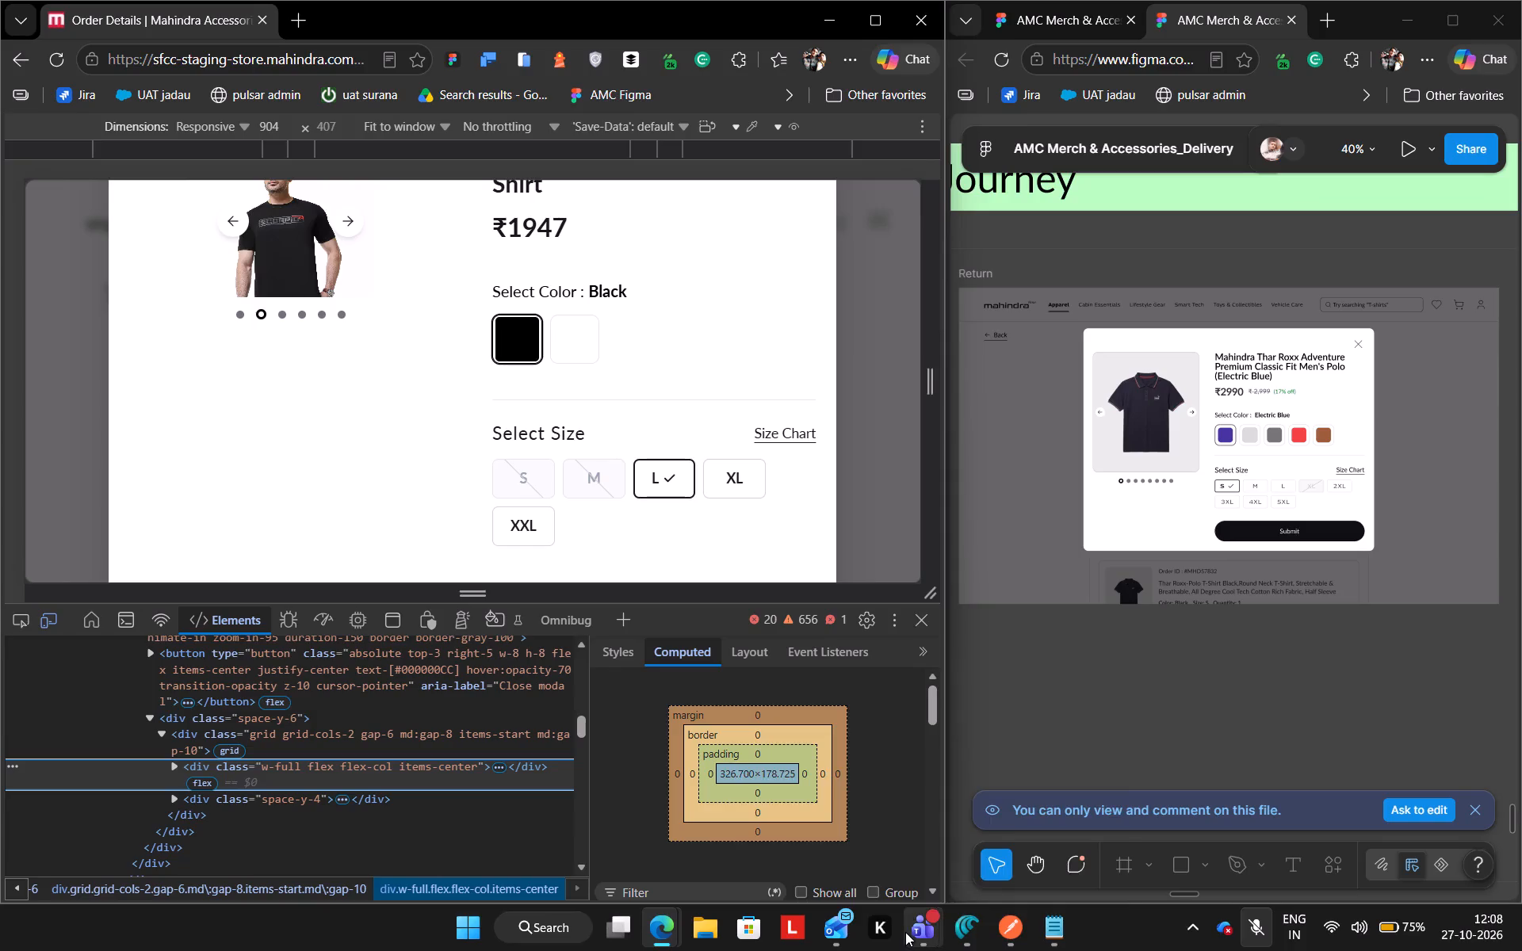
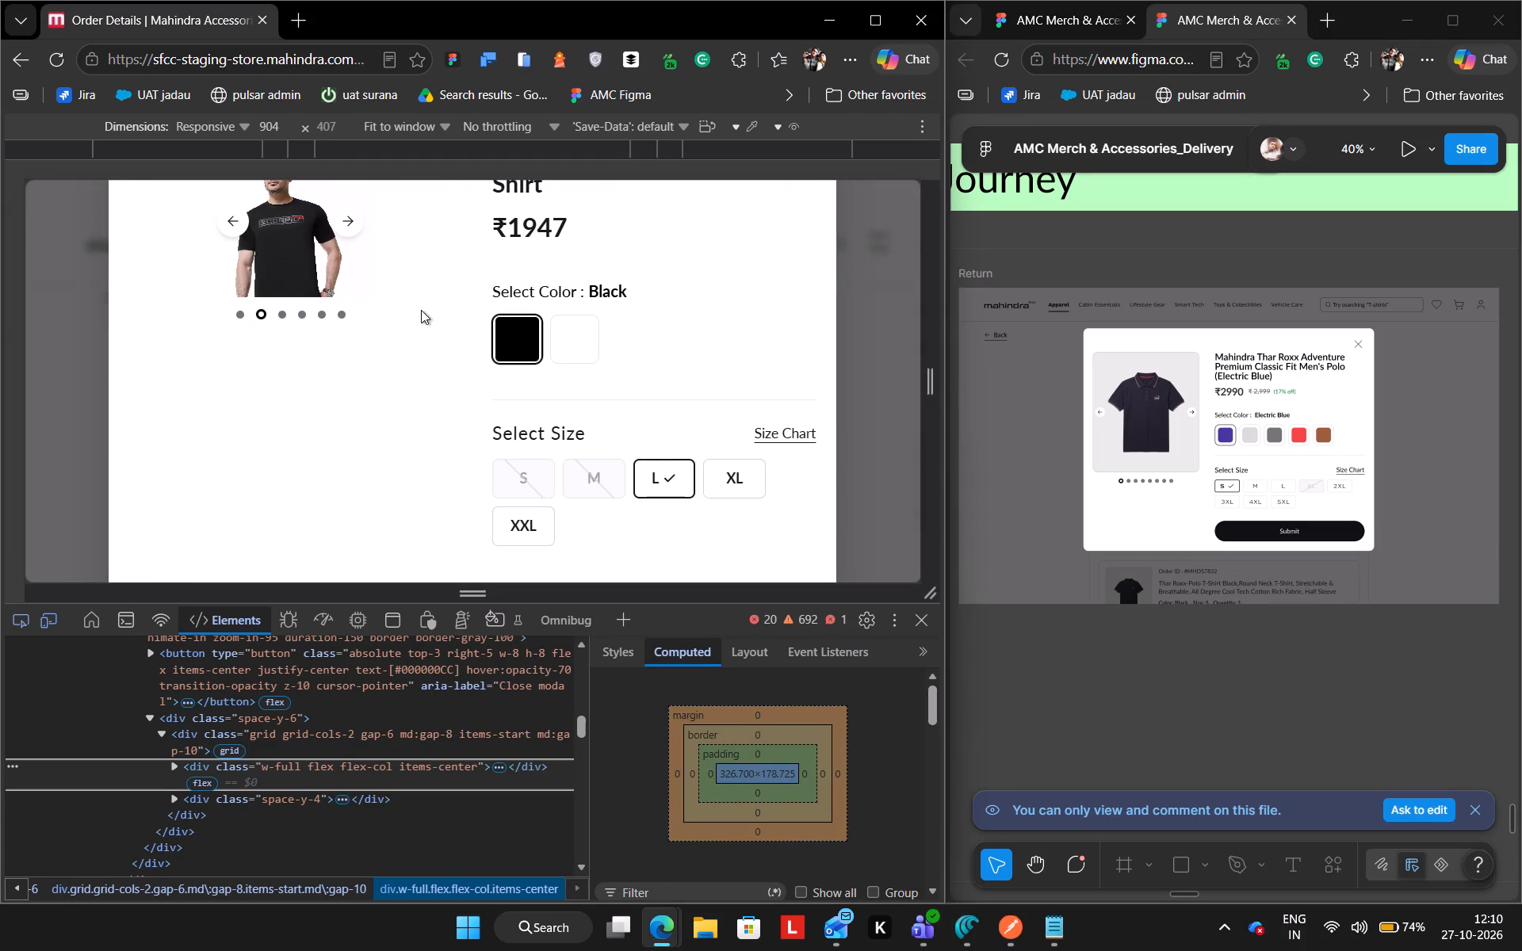
Shrink the developer tools pane so the responsive preview has room for the whole exchange popup.
{"action": "scroll", "coordinate": [421, 310], "scroll_direction": "up", "scroll_amount": 1}
{"action": "scroll", "coordinate": [620, 376], "scroll_direction": "up", "scroll_amount": 1}
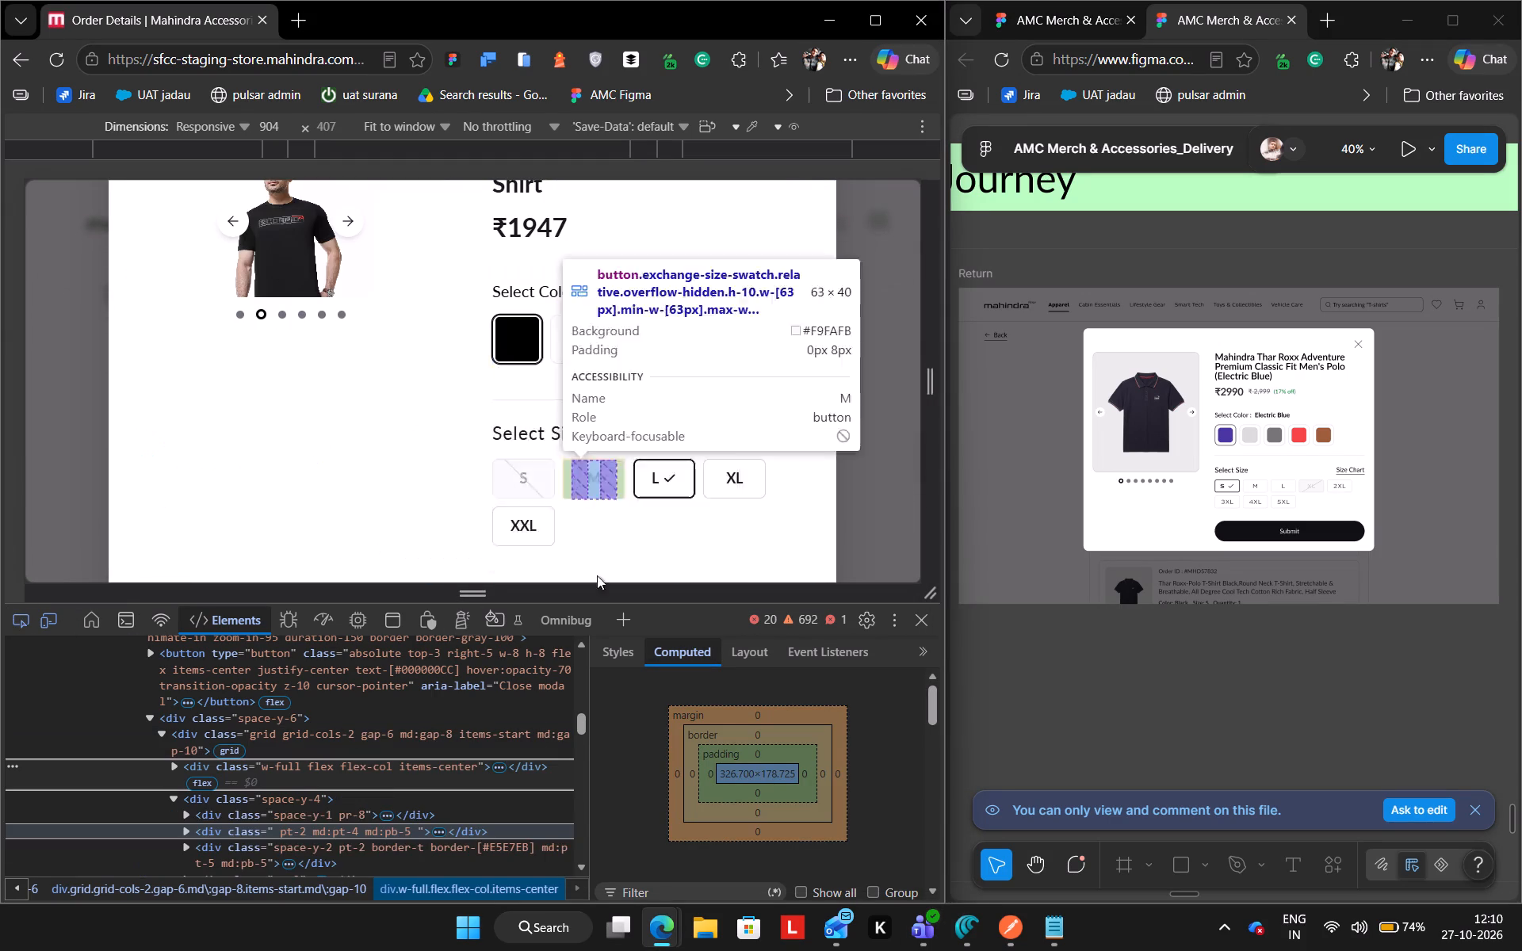
{"action": "left_click_drag", "start_coordinate": [570, 601], "coordinate": [593, 898]}
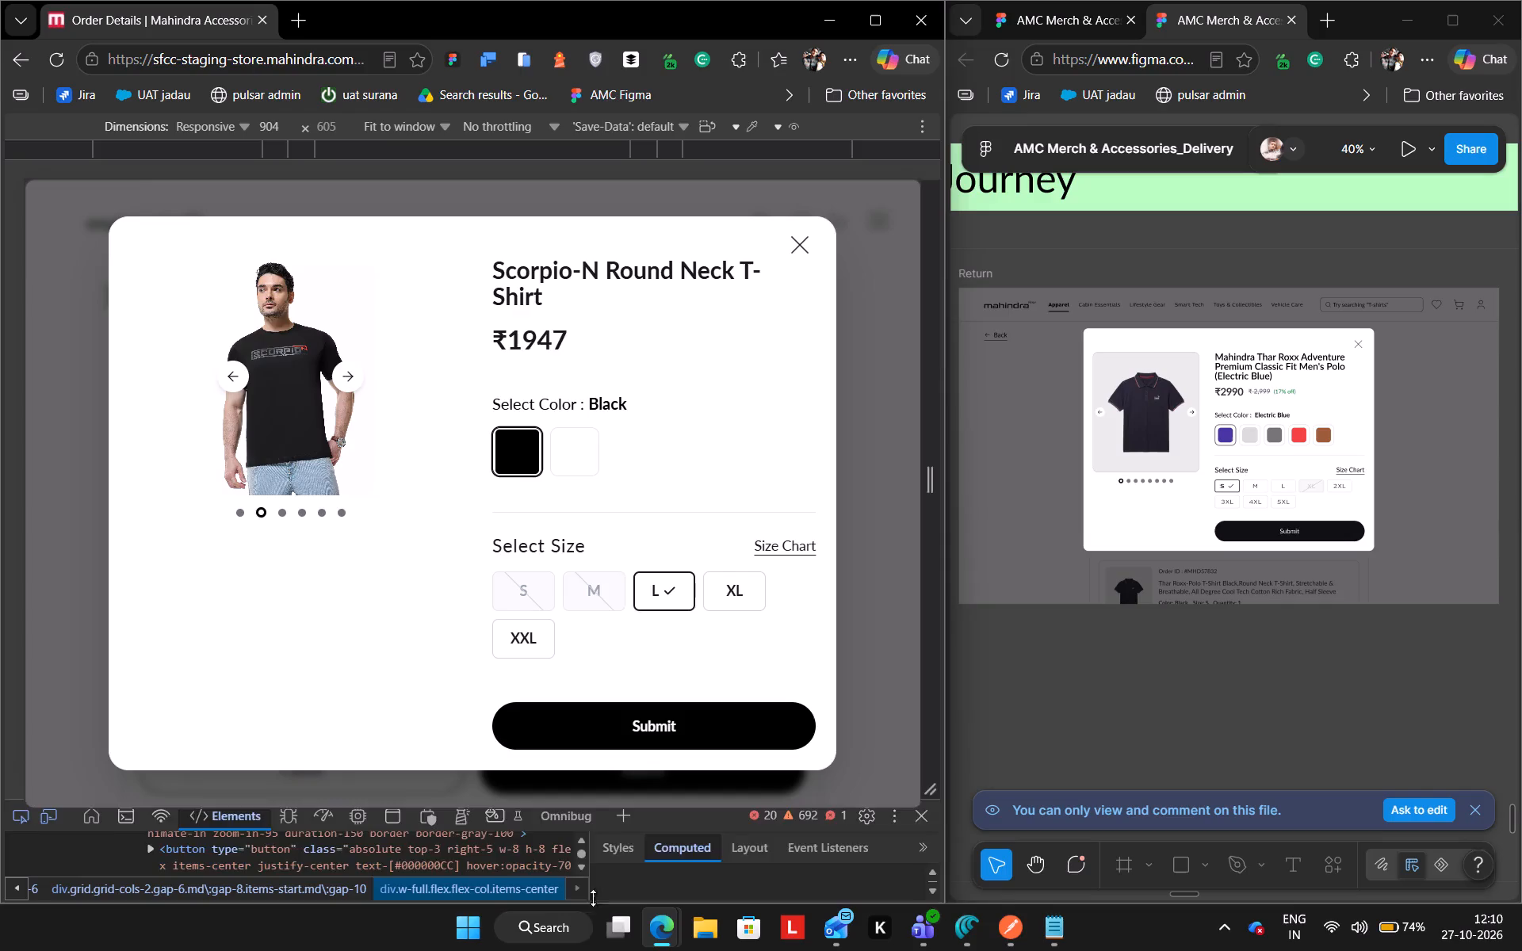
{"action": "left_click_drag", "start_coordinate": [593, 898], "coordinate": [594, 950]}
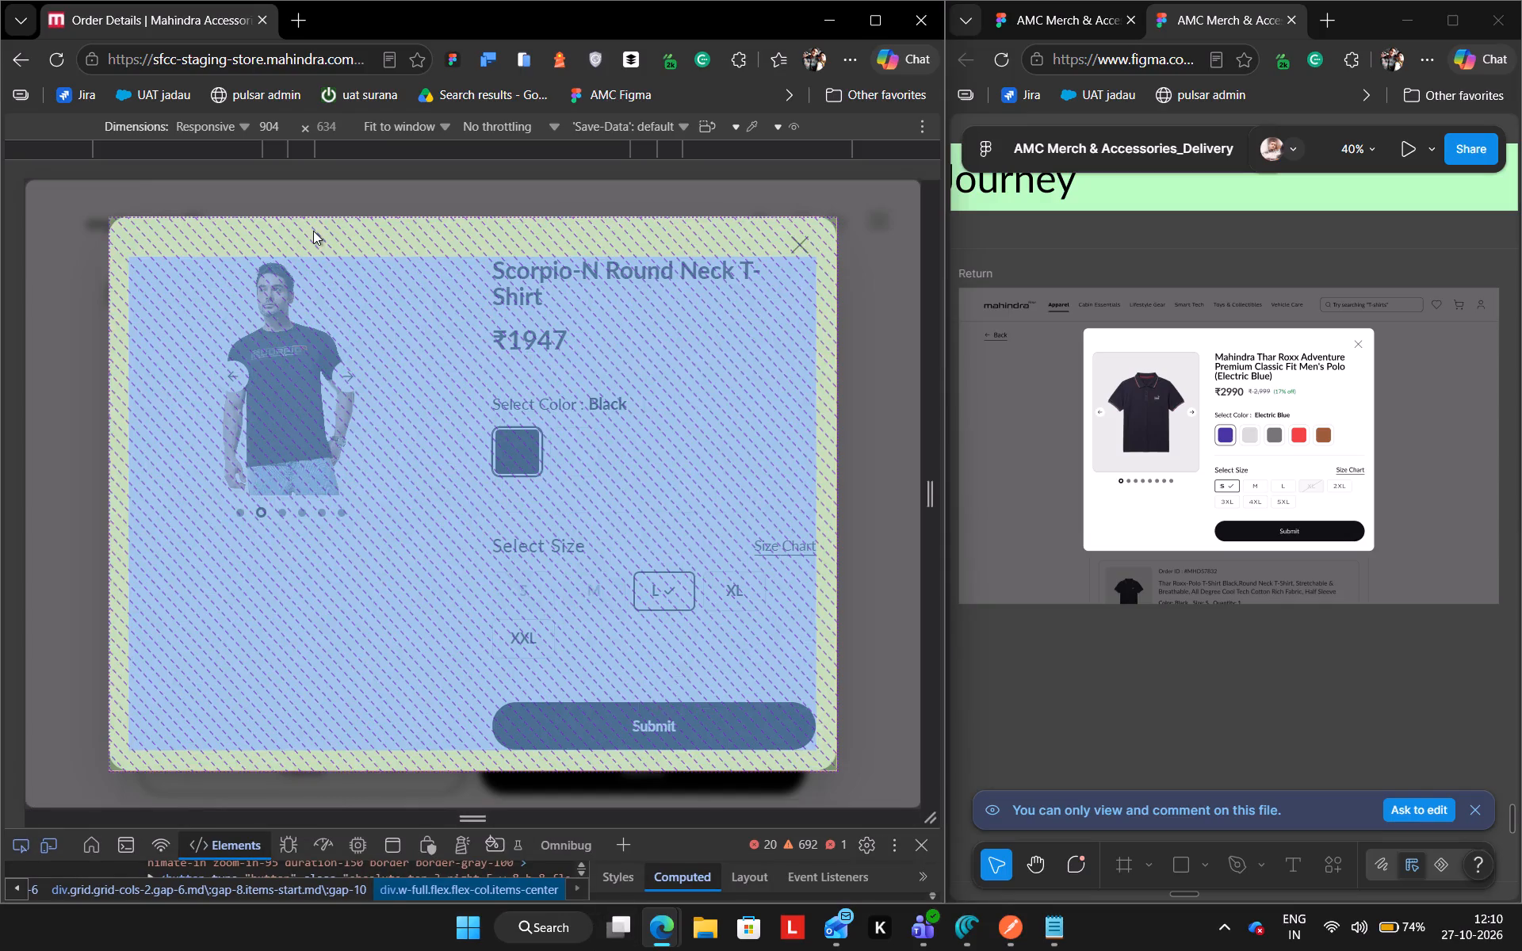
Set the responsive preview's dimensions to 1366 × 768.
{"action": "double_click", "coordinate": [275, 118]}
{"action": "type", "text": "1366"}
{"action": "key", "text": "Return"}
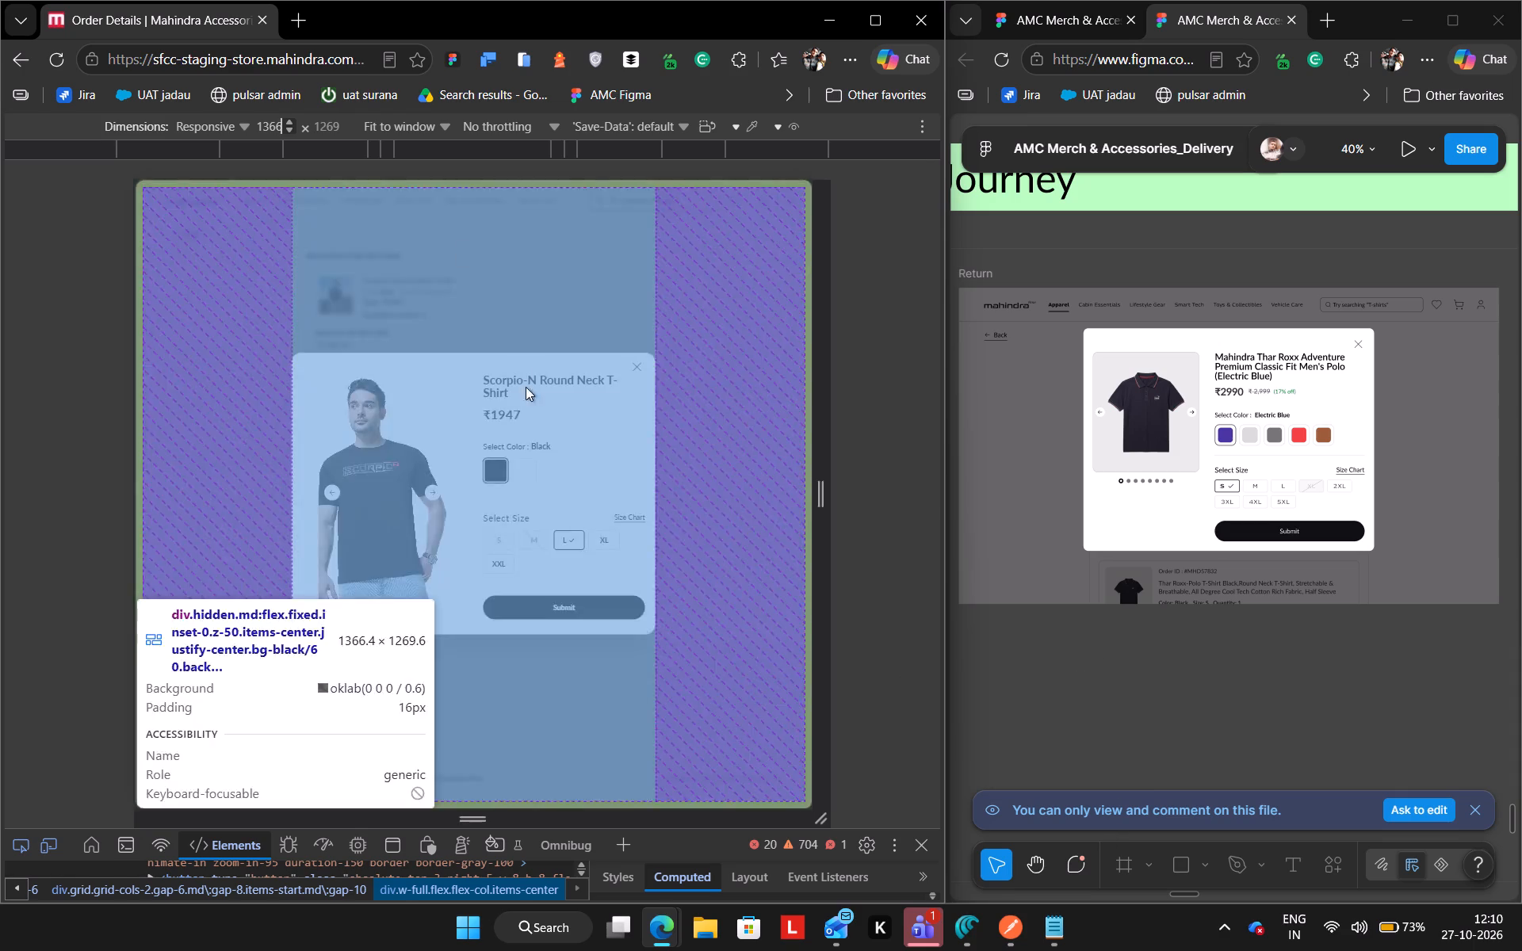
{"action": "double_click", "coordinate": [334, 130]}
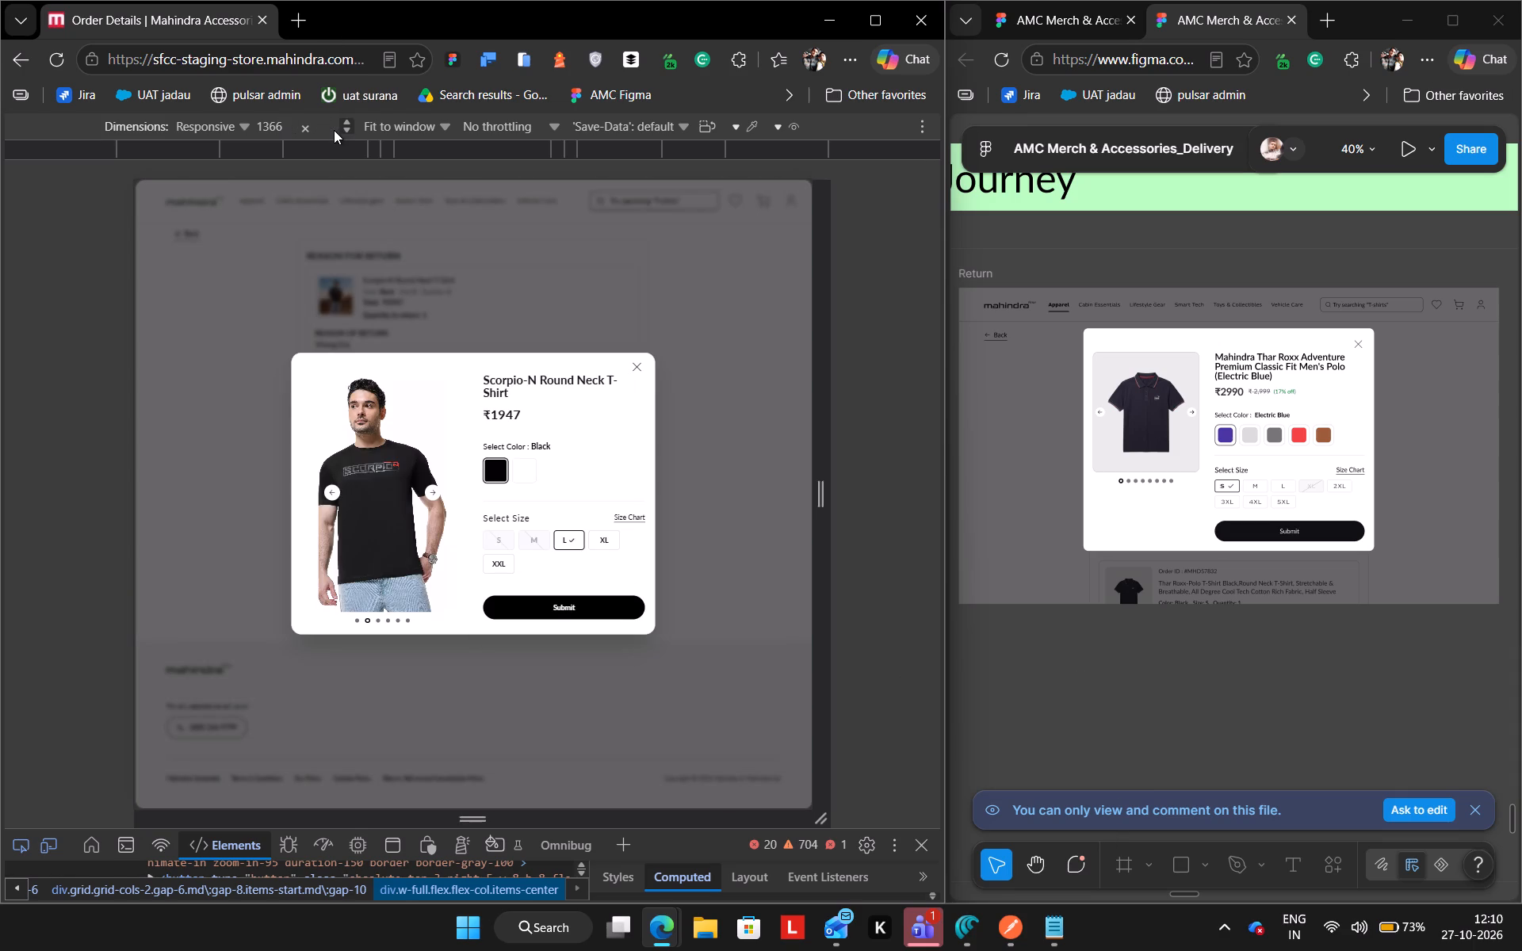
{"action": "type", "text": "768"}
{"action": "key", "text": "Return"}
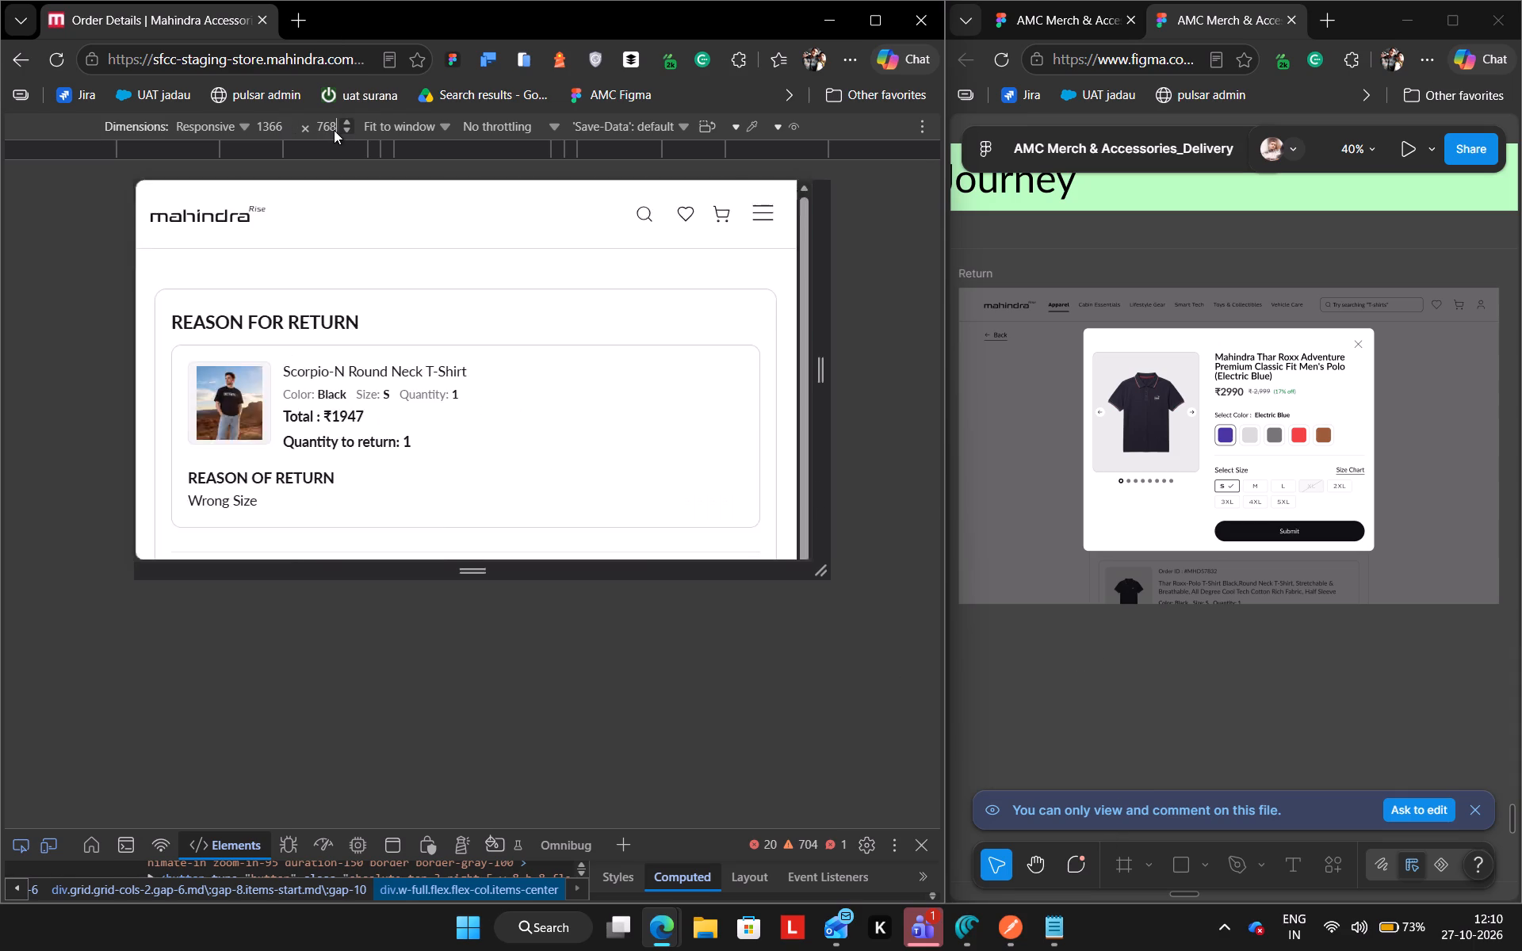
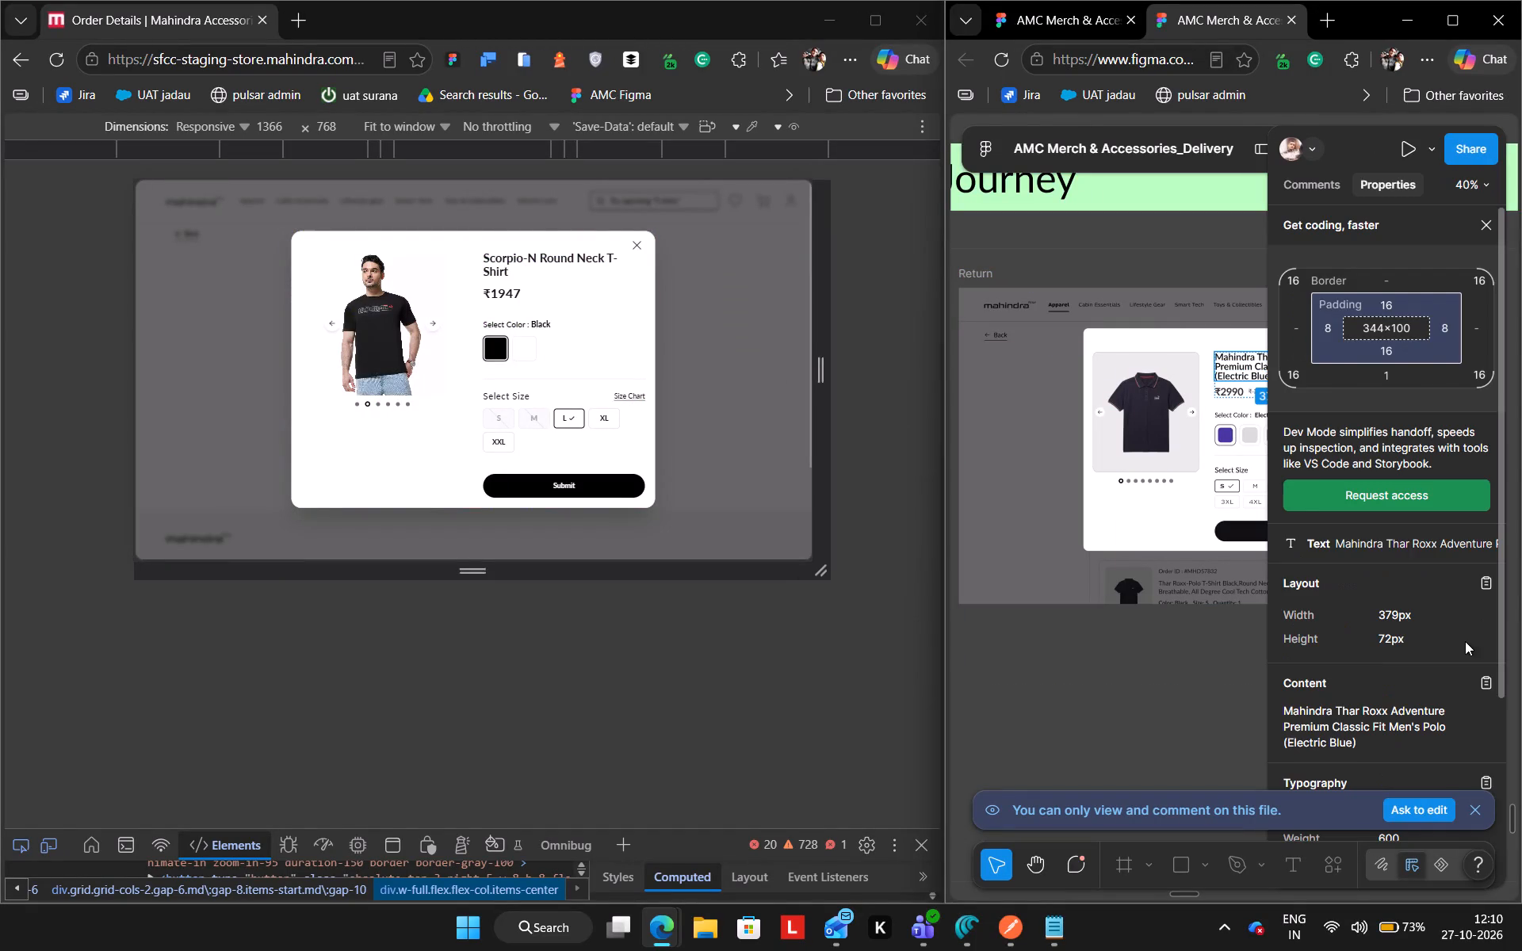
Inspect the typography of the price, Select Color, color name, Select Size and Size Chart texts in the Figma exchange popup.
{"action": "scroll", "coordinate": [1465, 641], "scroll_direction": "down", "scroll_amount": 3}
{"action": "scroll", "coordinate": [1205, 657], "scroll_direction": "left", "scroll_amount": 1}
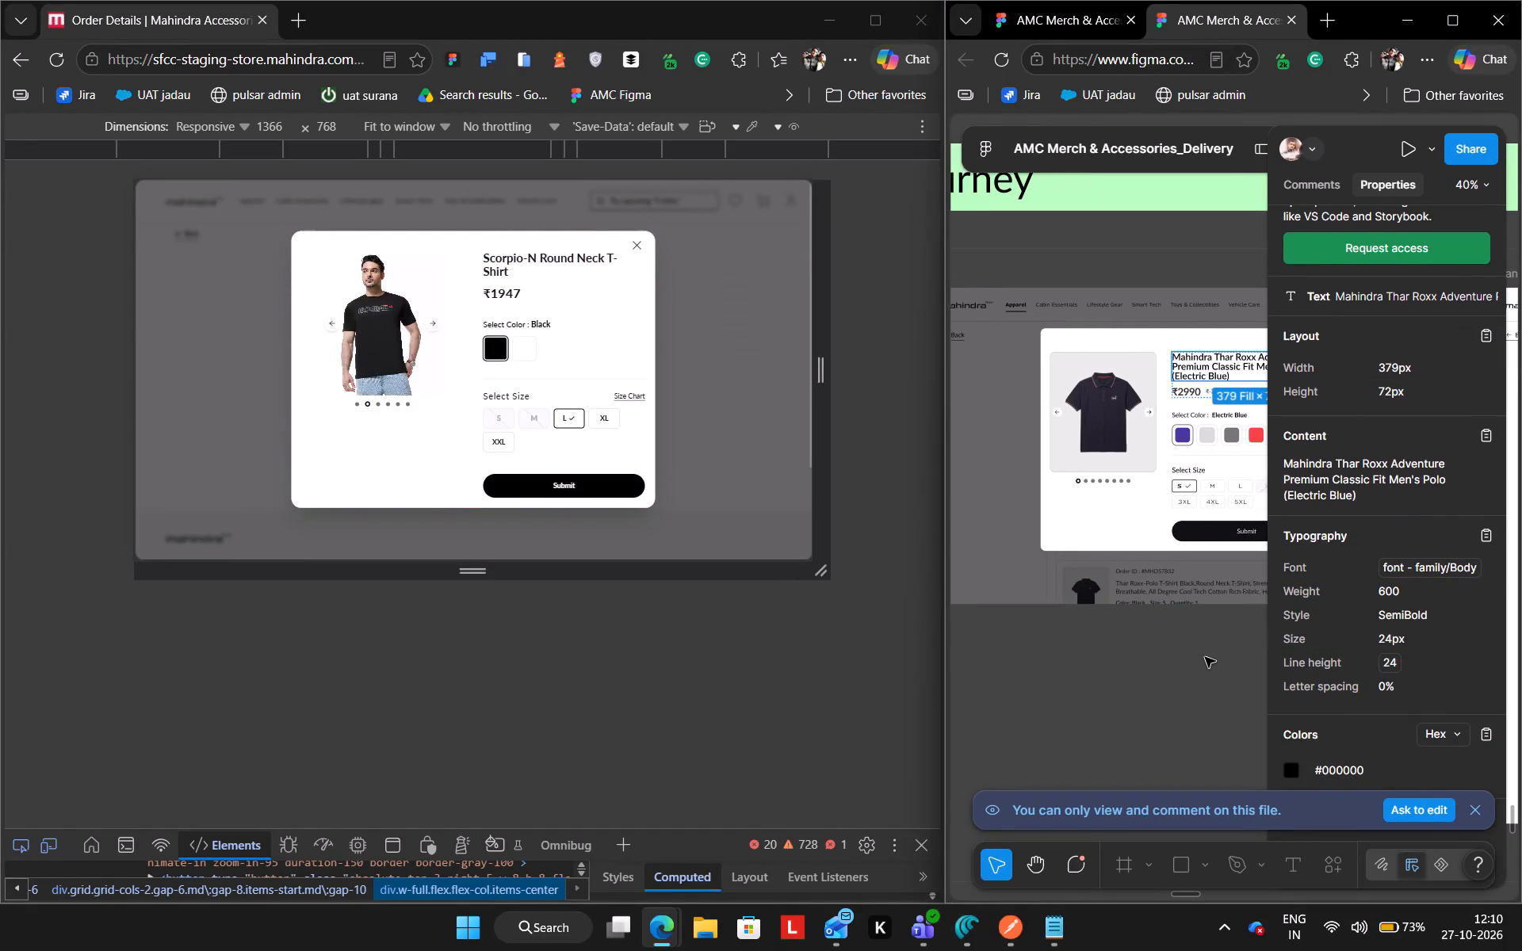
{"action": "scroll", "coordinate": [1205, 657], "scroll_direction": "left", "scroll_amount": 1}
{"action": "left_click", "coordinate": [1114, 391], "text": "ctrl"}
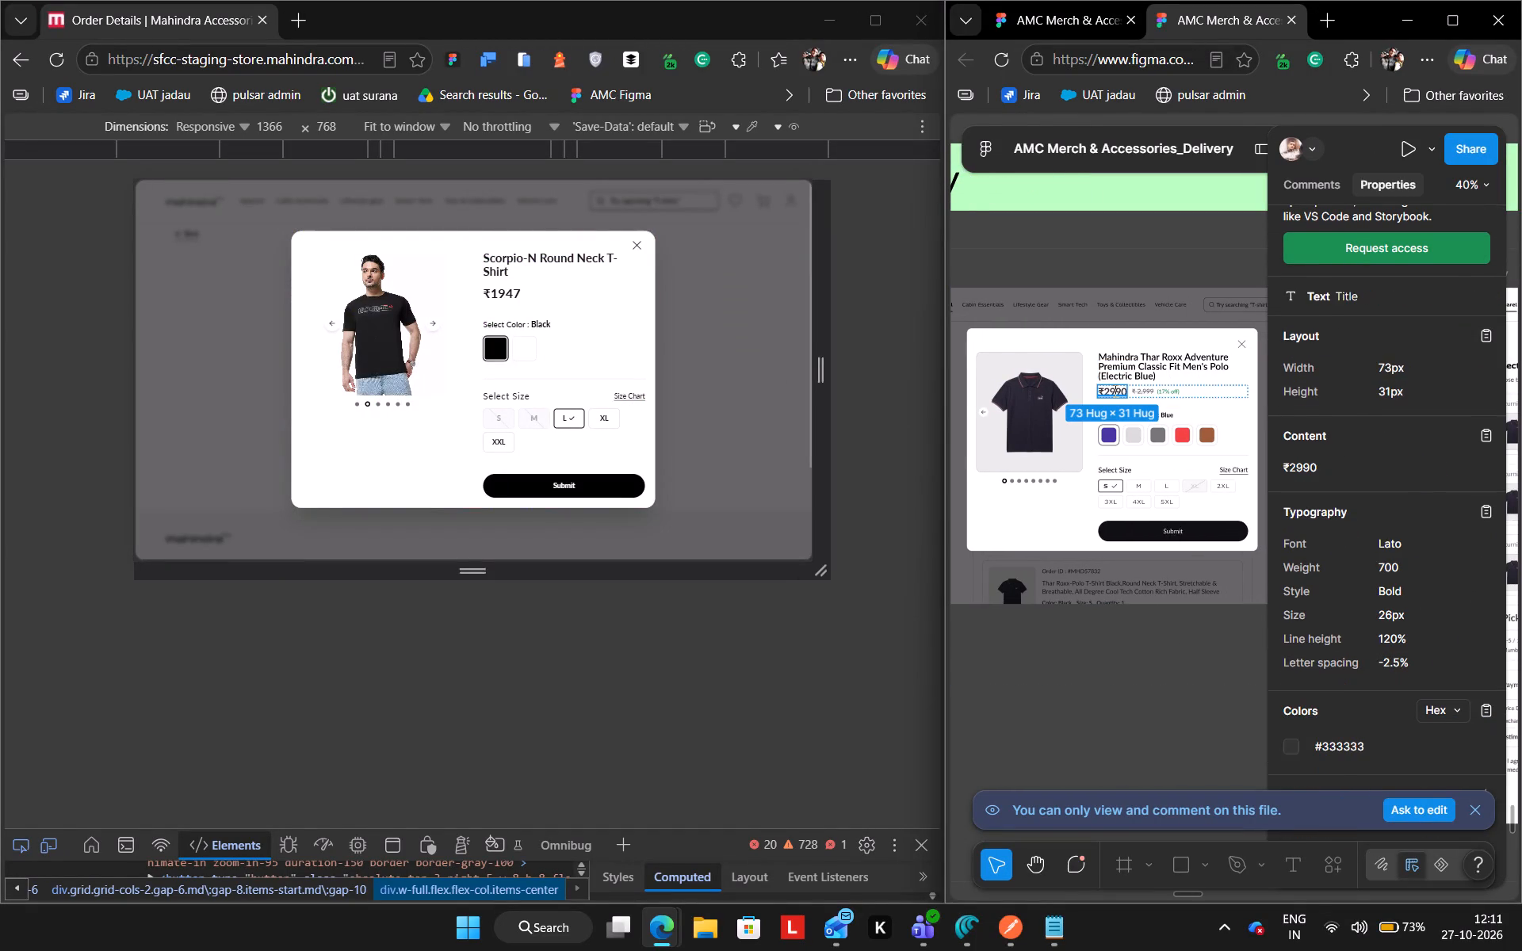
{"action": "left_click", "coordinate": [1164, 417], "text": "ctrl"}
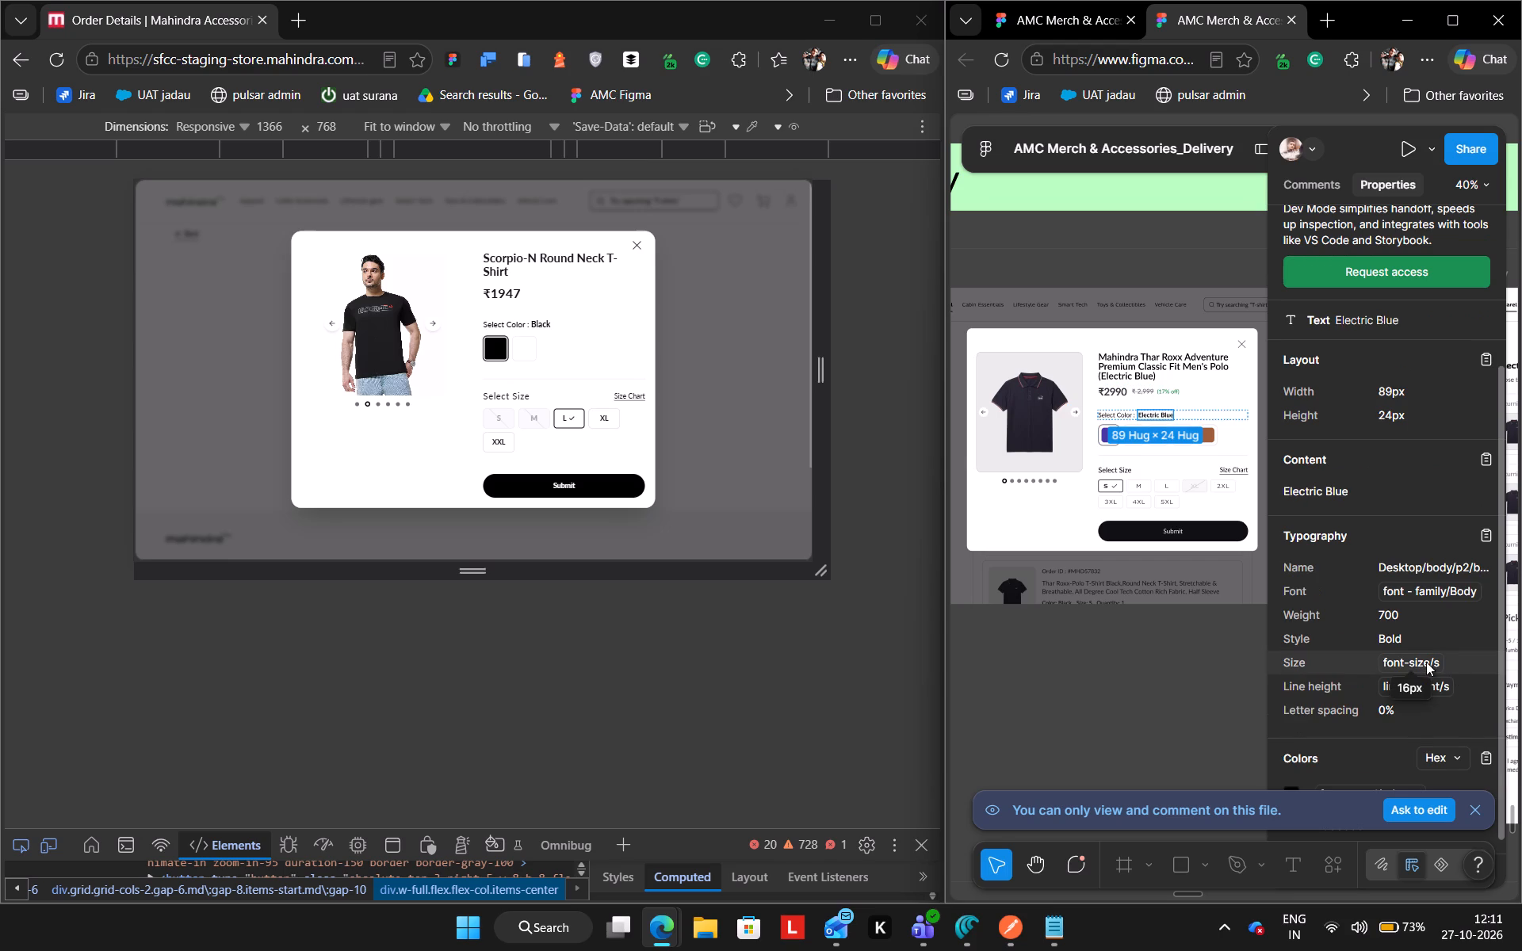
{"action": "left_click", "coordinate": [1118, 414], "text": "ctrl"}
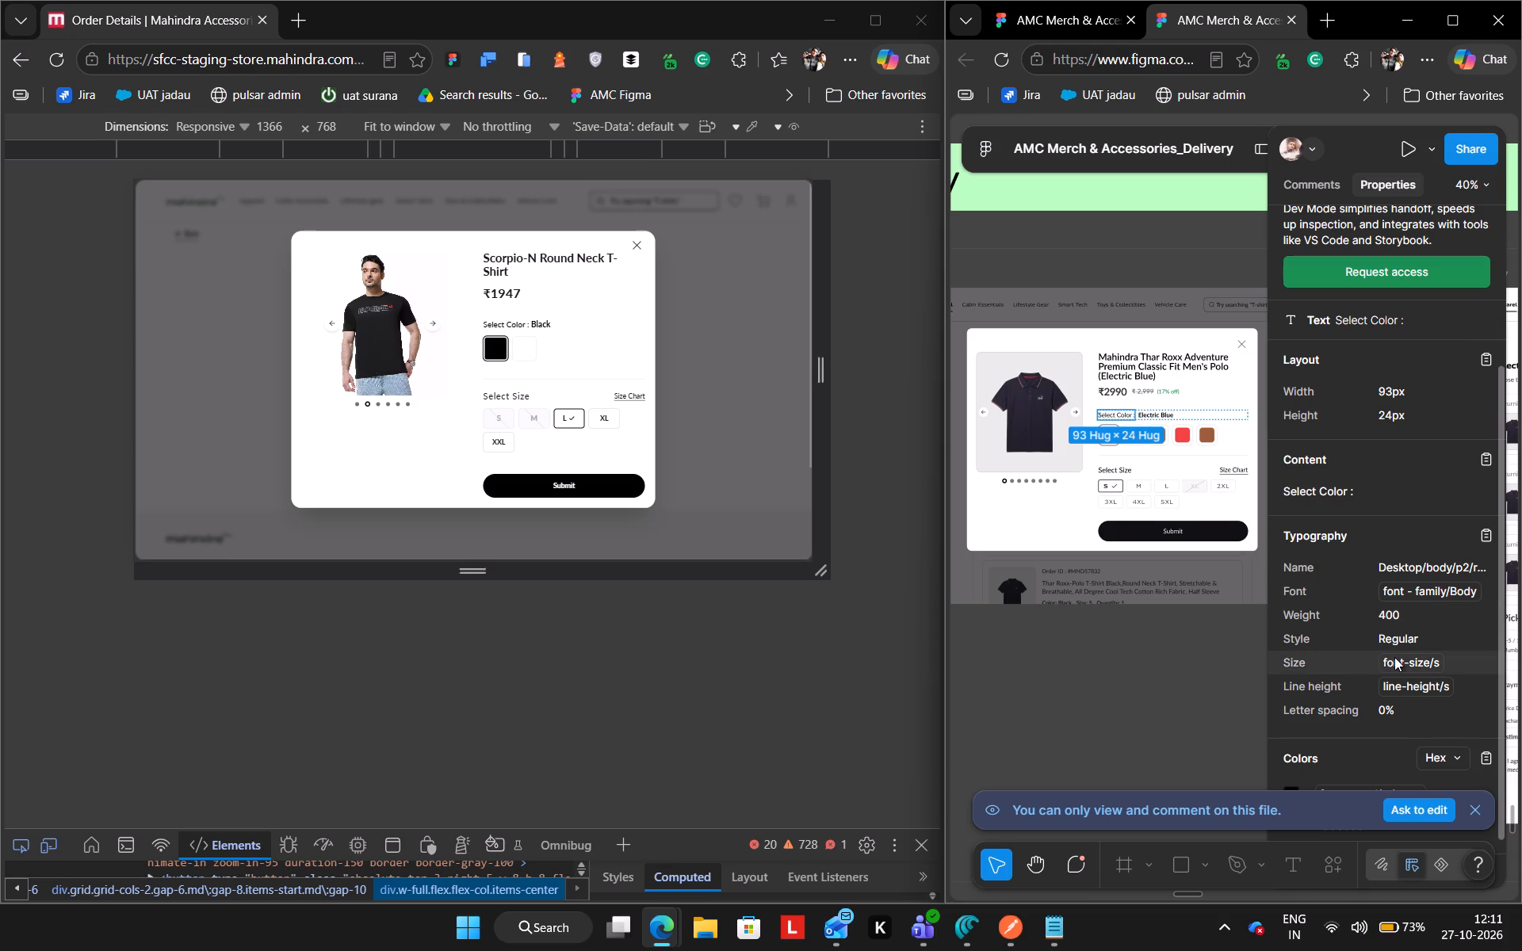
{"action": "left_click", "coordinate": [1122, 471], "text": "ctrl"}
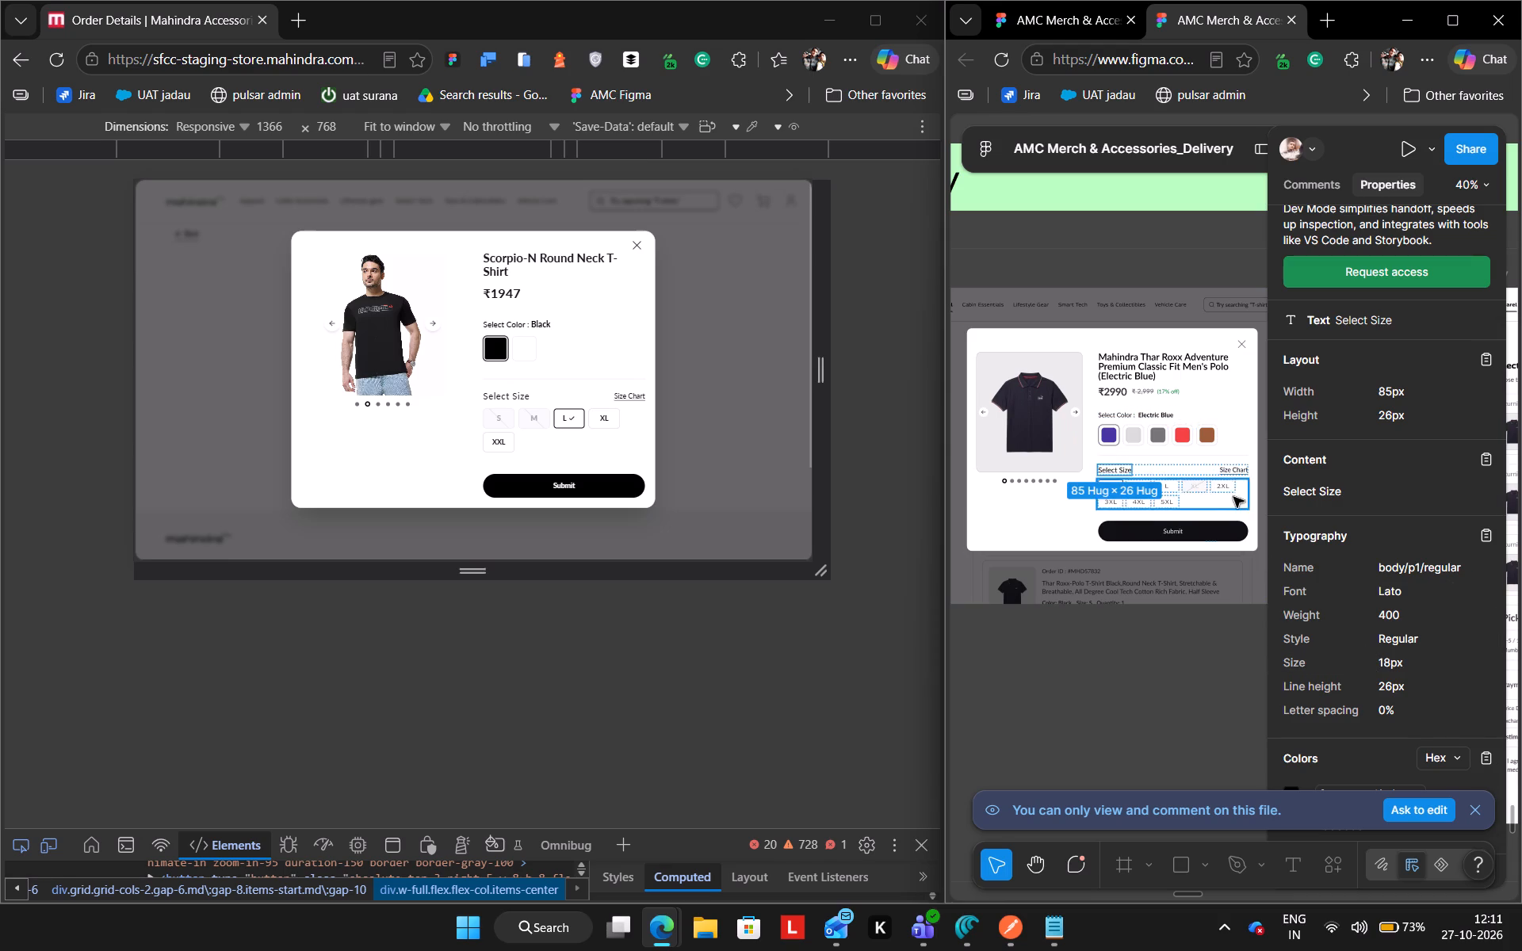
{"action": "left_click", "coordinate": [1235, 472], "text": "ctrl"}
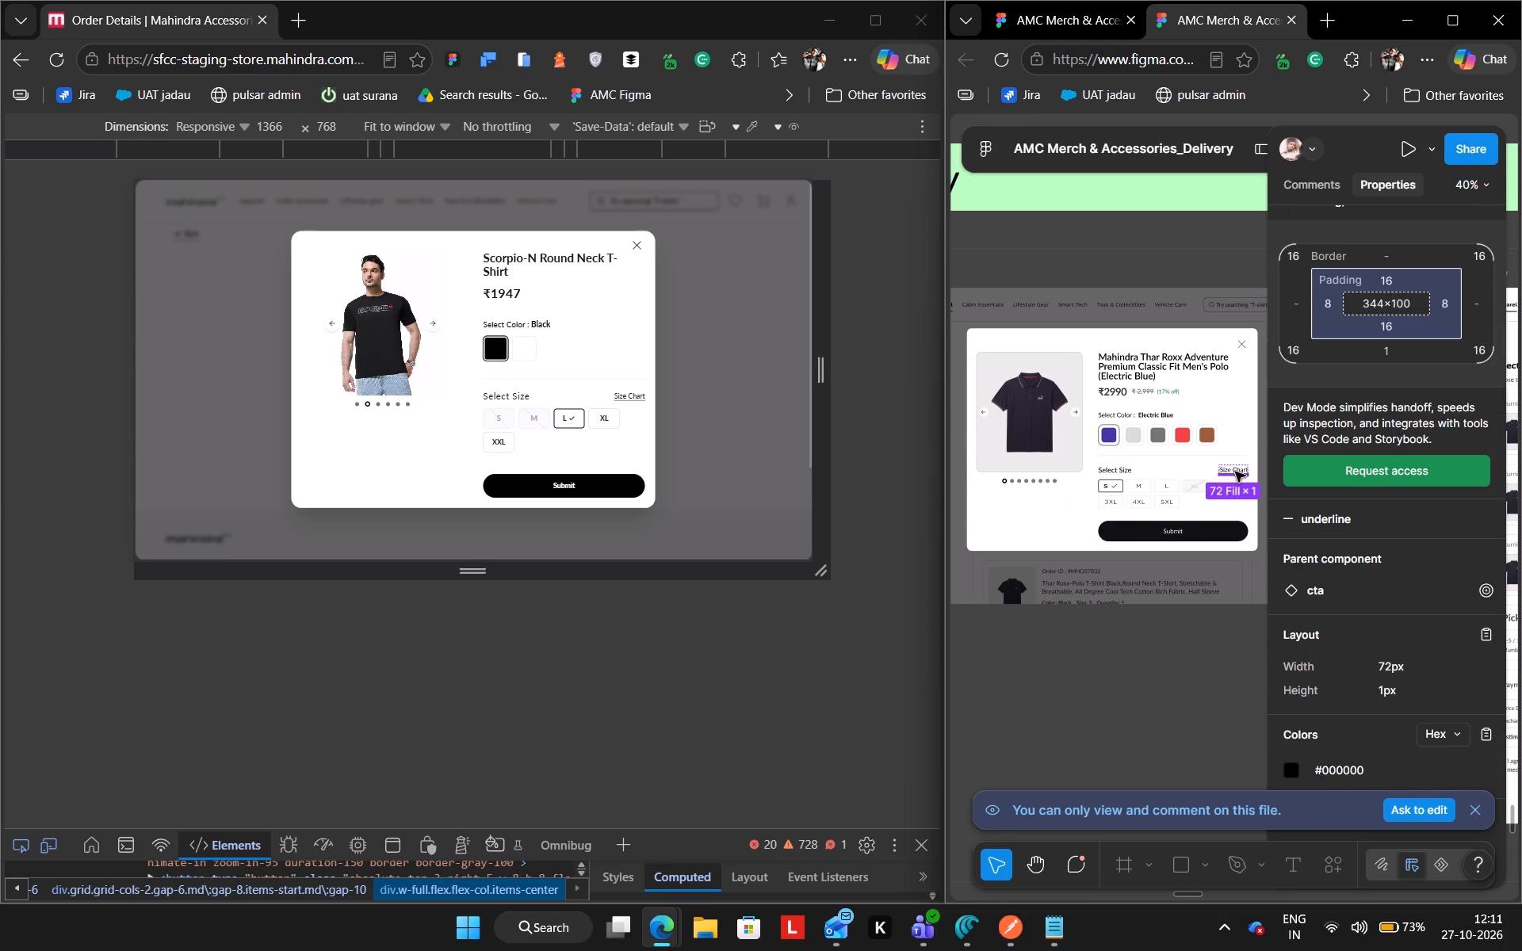
{"action": "left_click", "coordinate": [1235, 466], "text": "ctrl"}
{"action": "scroll", "coordinate": [1371, 666], "scroll_direction": "down", "scroll_amount": 1}
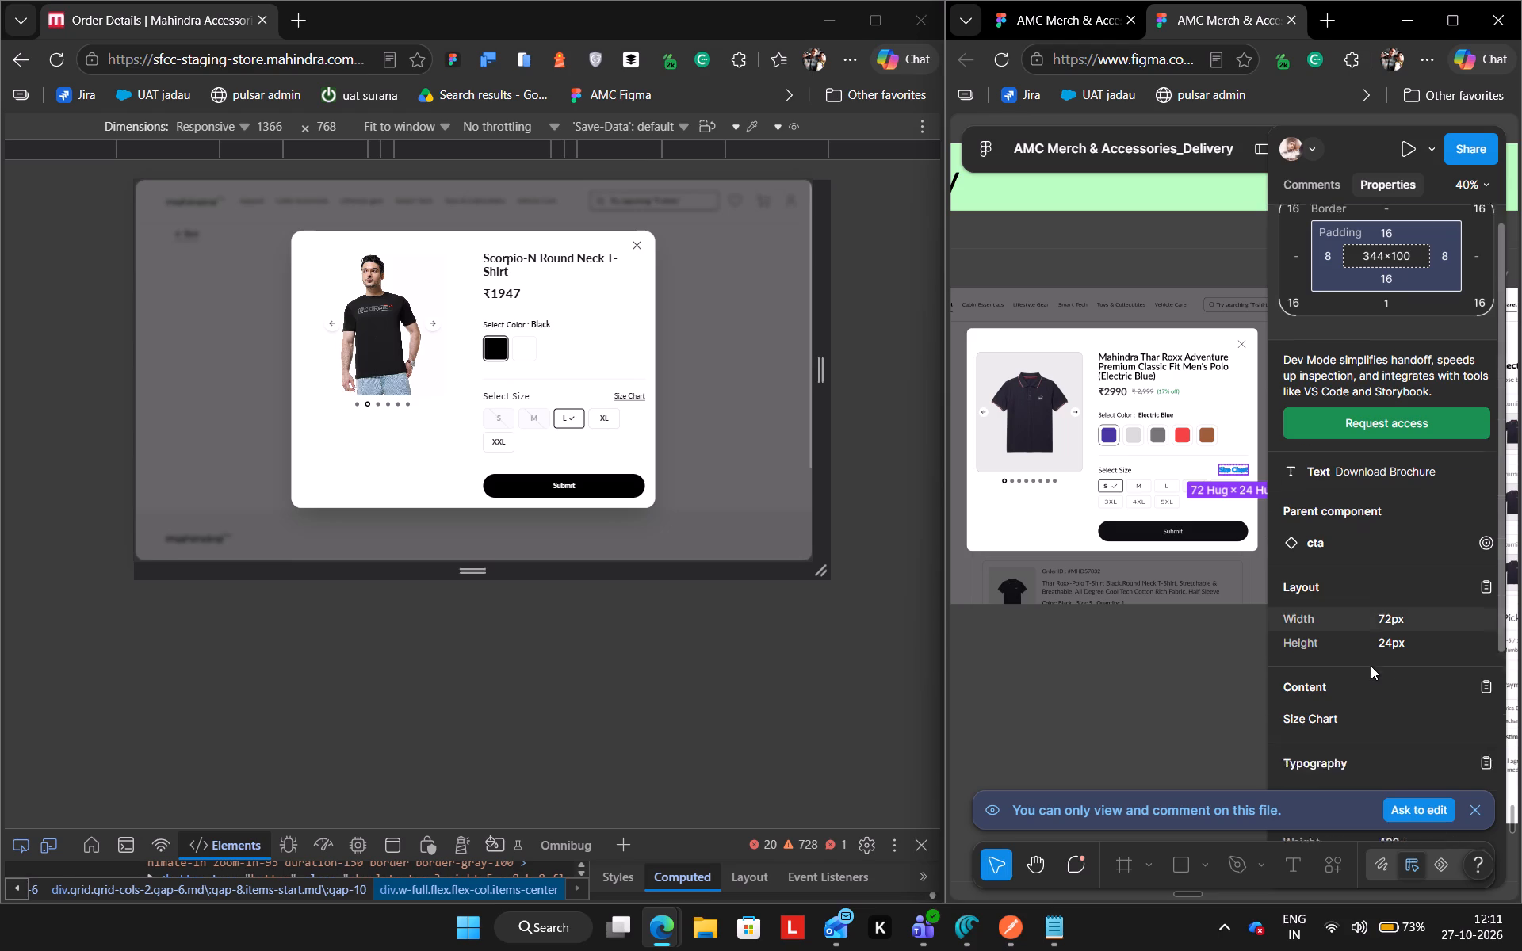
{"action": "scroll", "coordinate": [1371, 666], "scroll_direction": "down", "scroll_amount": 3}
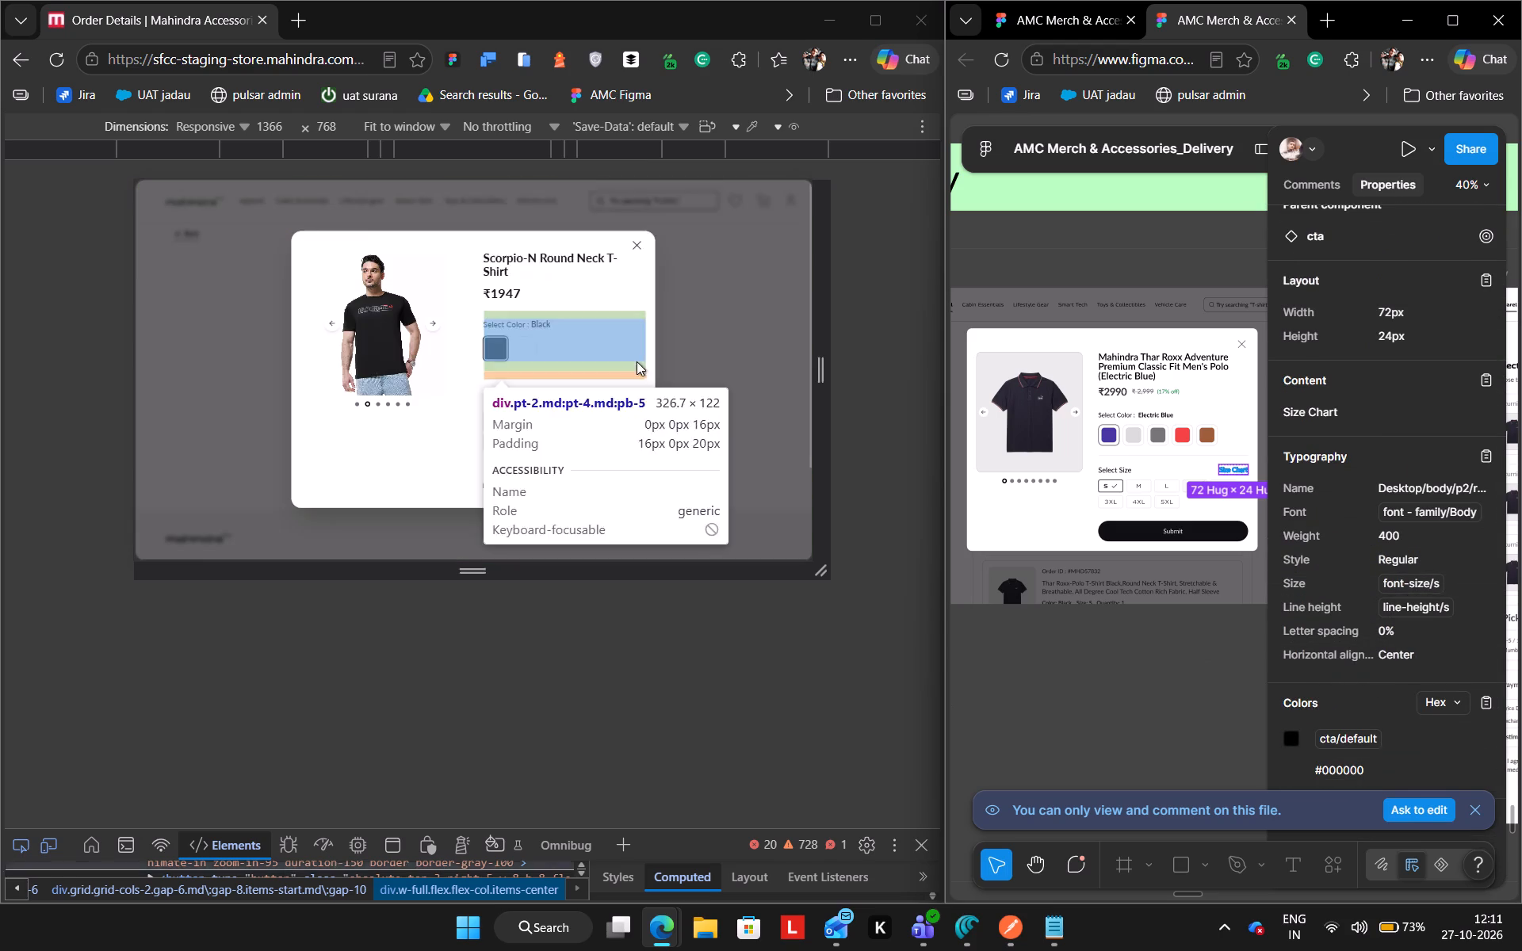
Examine the computed font styles of the Size Chart link in the store's exchange popup.
{"action": "left_click", "coordinate": [631, 394]}
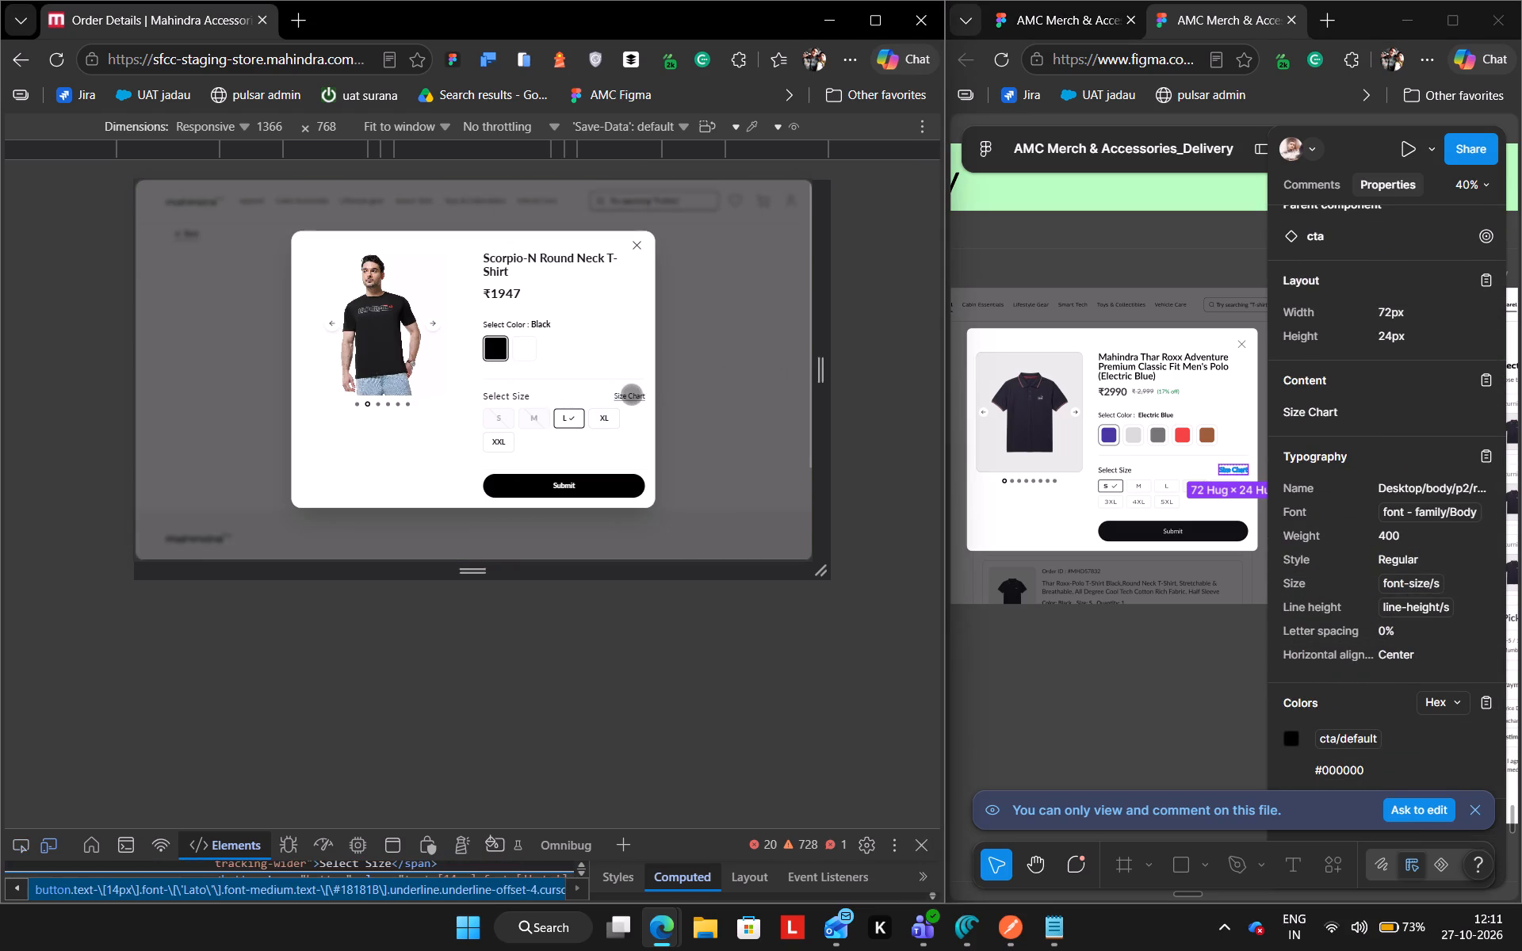
{"action": "left_click_drag", "start_coordinate": [604, 824], "coordinate": [638, 395]}
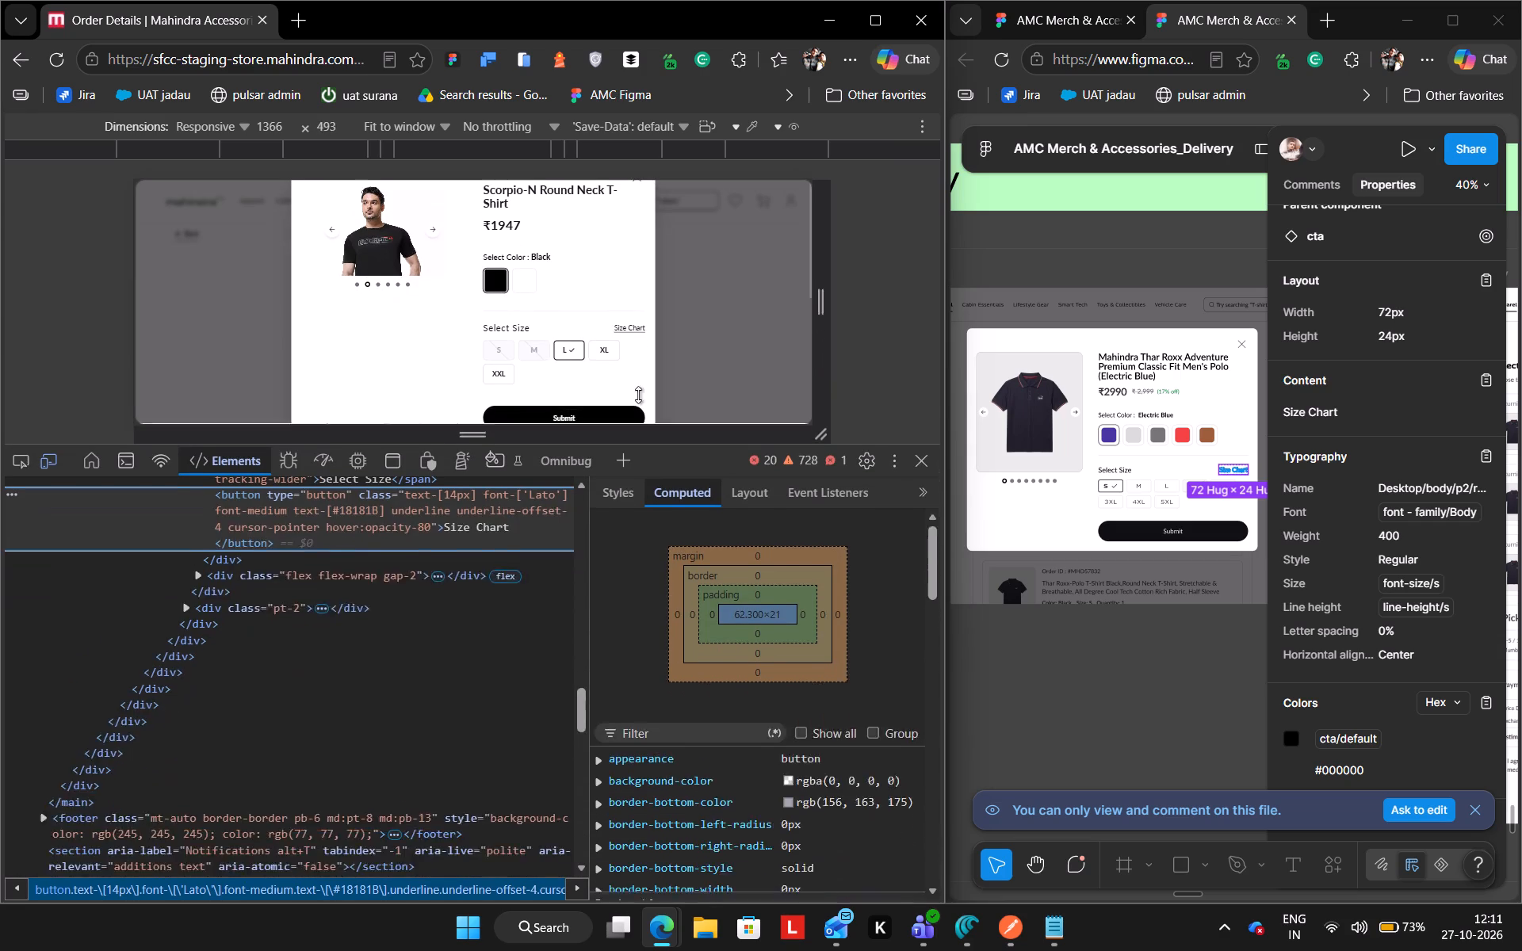
{"action": "left_click_drag", "start_coordinate": [638, 395], "coordinate": [639, 384]}
{"action": "scroll", "coordinate": [676, 789], "scroll_direction": "down", "scroll_amount": 1}
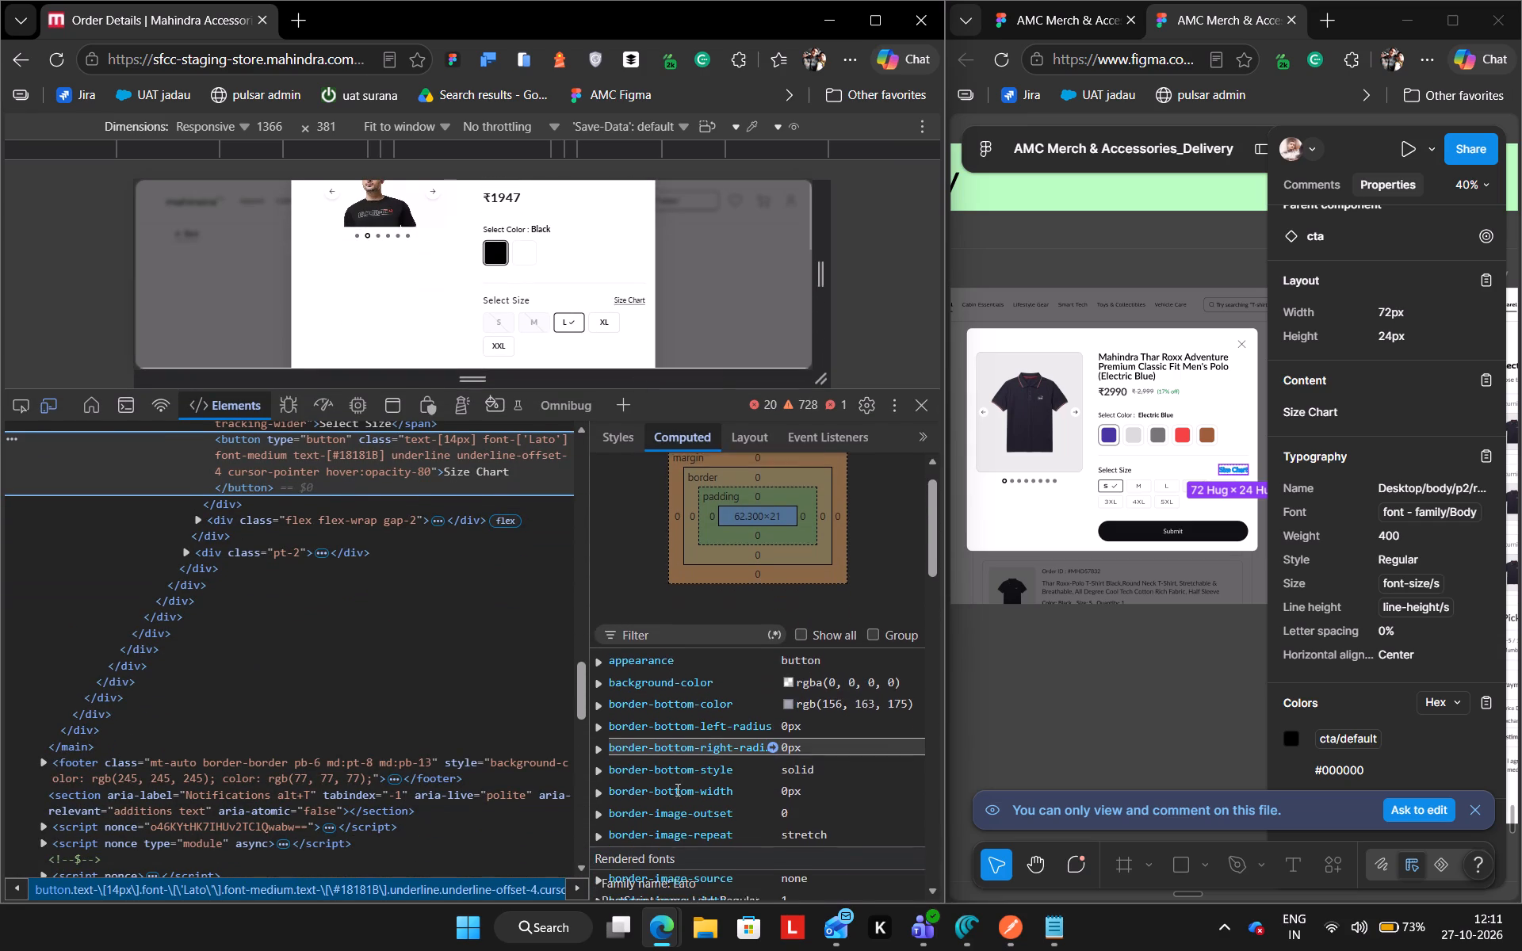
{"action": "scroll", "coordinate": [676, 789], "scroll_direction": "down", "scroll_amount": 3}
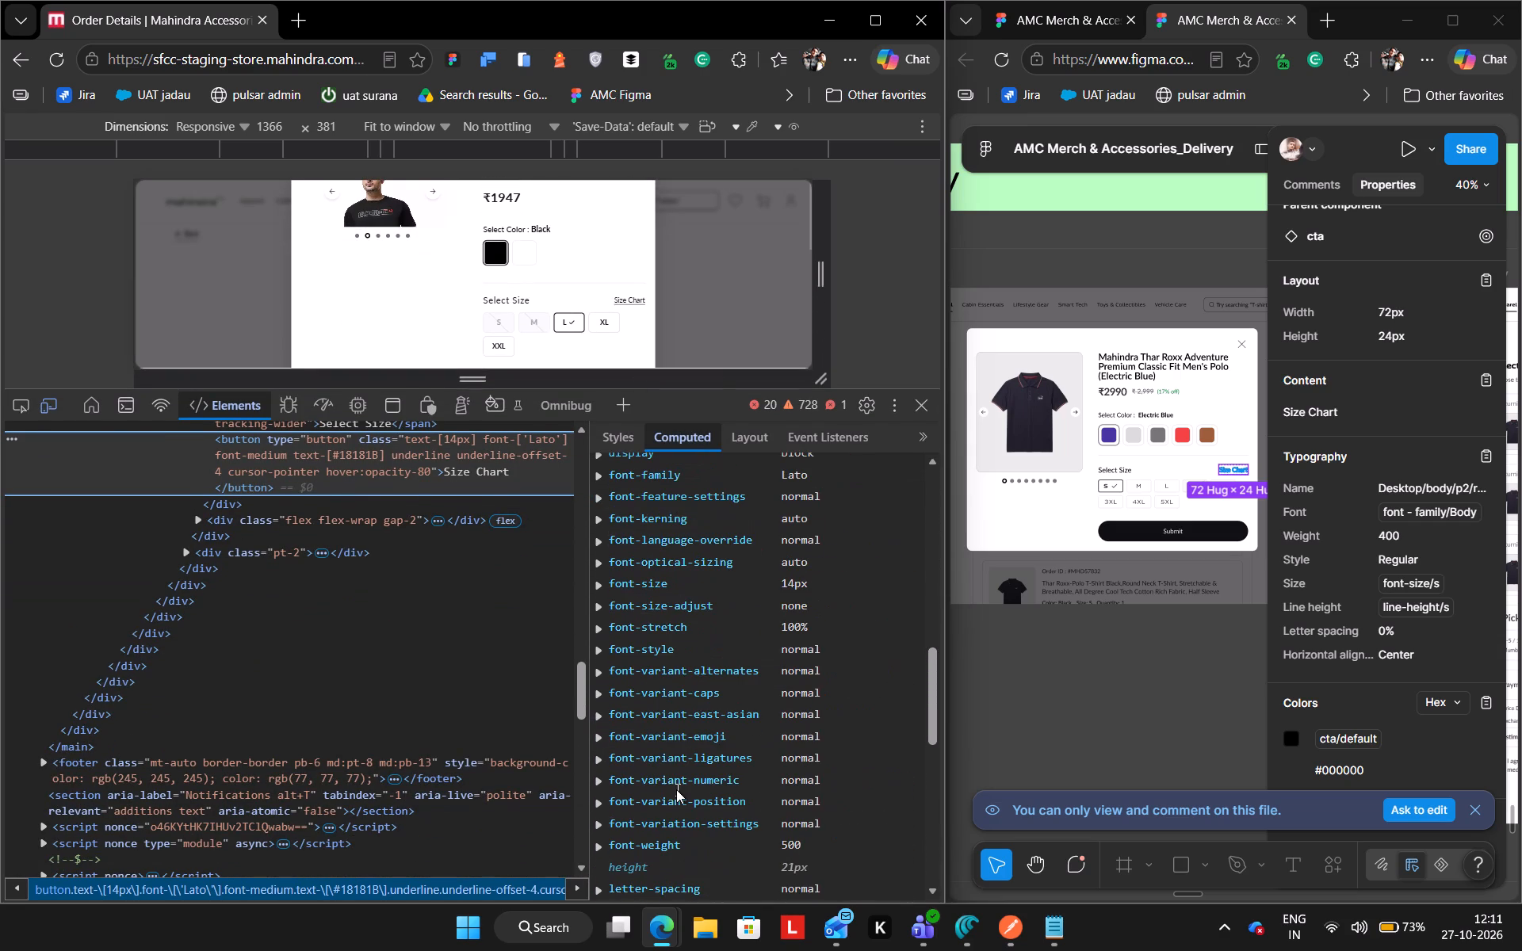
{"action": "scroll", "coordinate": [676, 789], "scroll_direction": "up", "scroll_amount": 1}
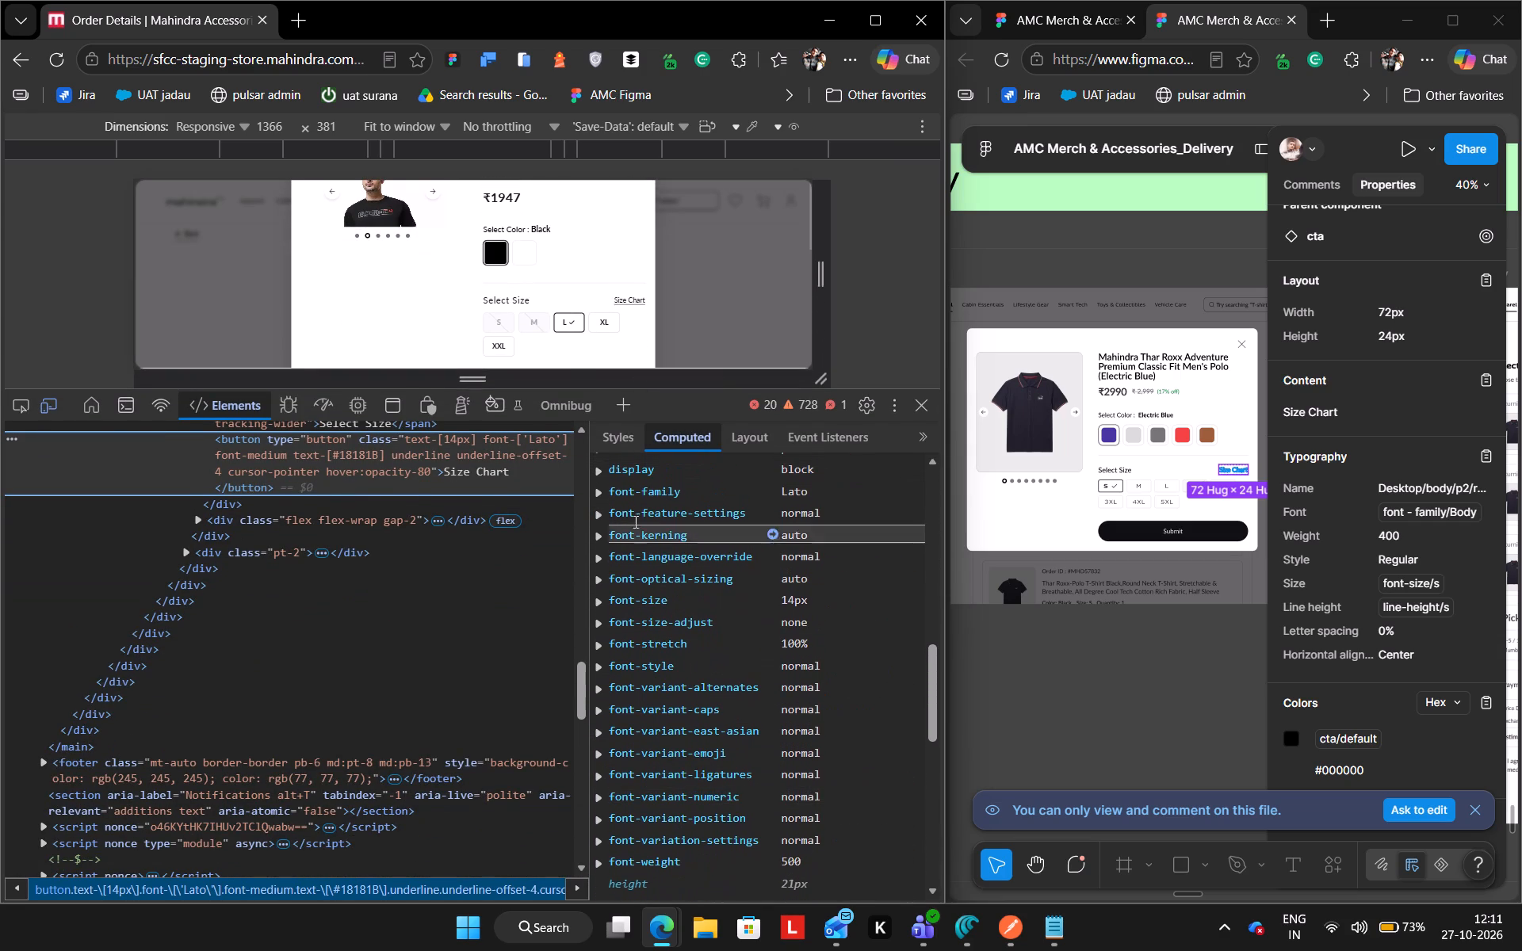
{"action": "left_click_drag", "start_coordinate": [568, 385], "coordinate": [611, 641]}
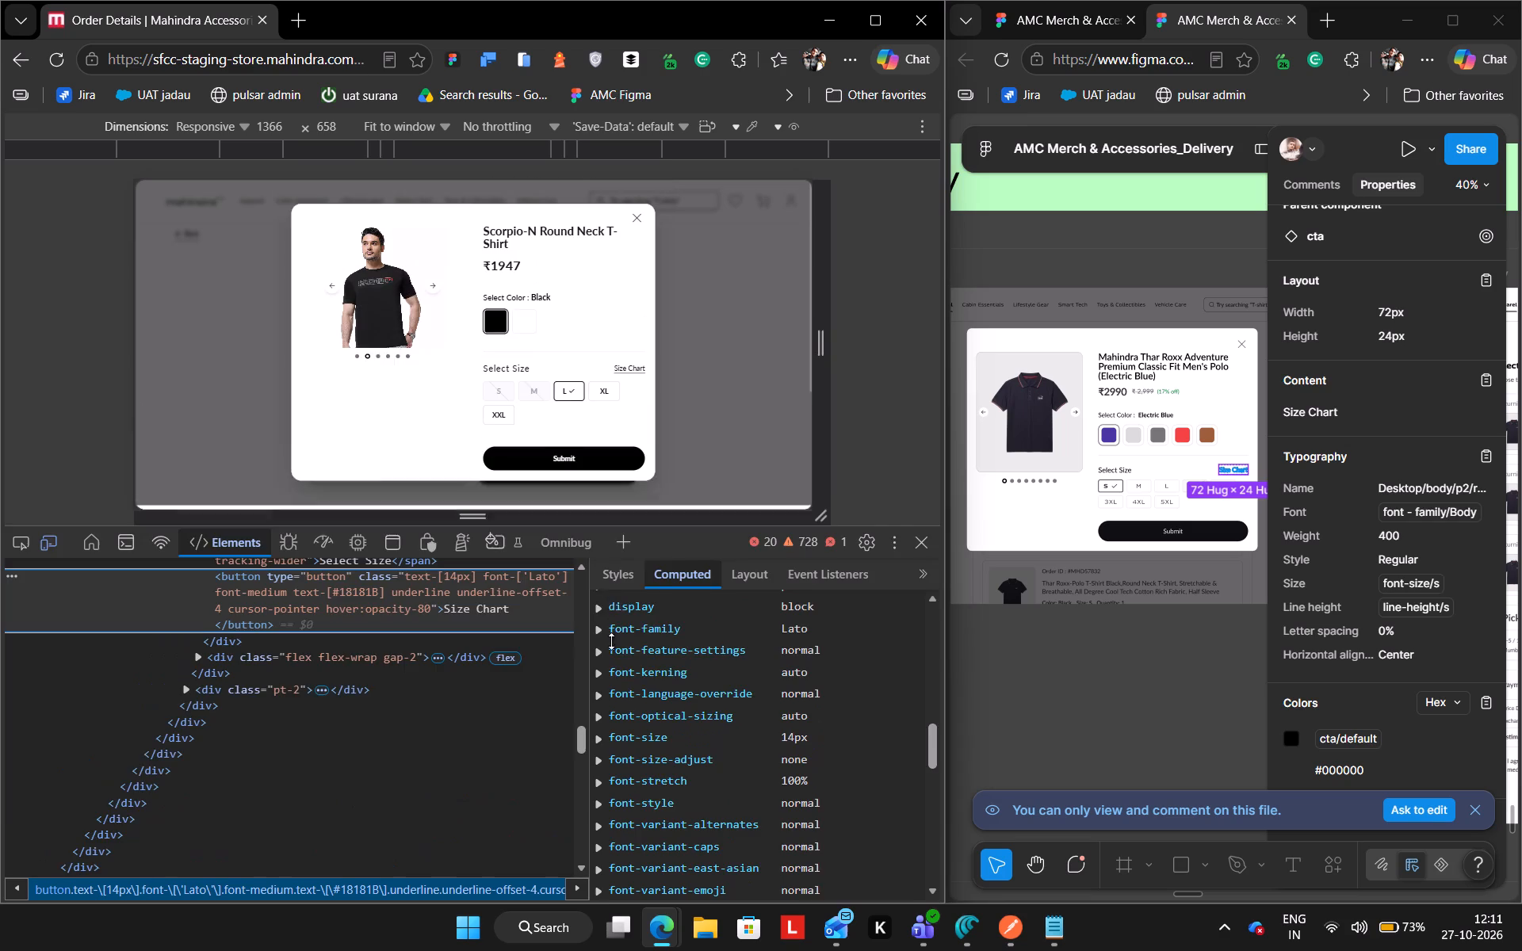
{"action": "left_click_drag", "start_coordinate": [611, 641], "coordinate": [621, 723]}
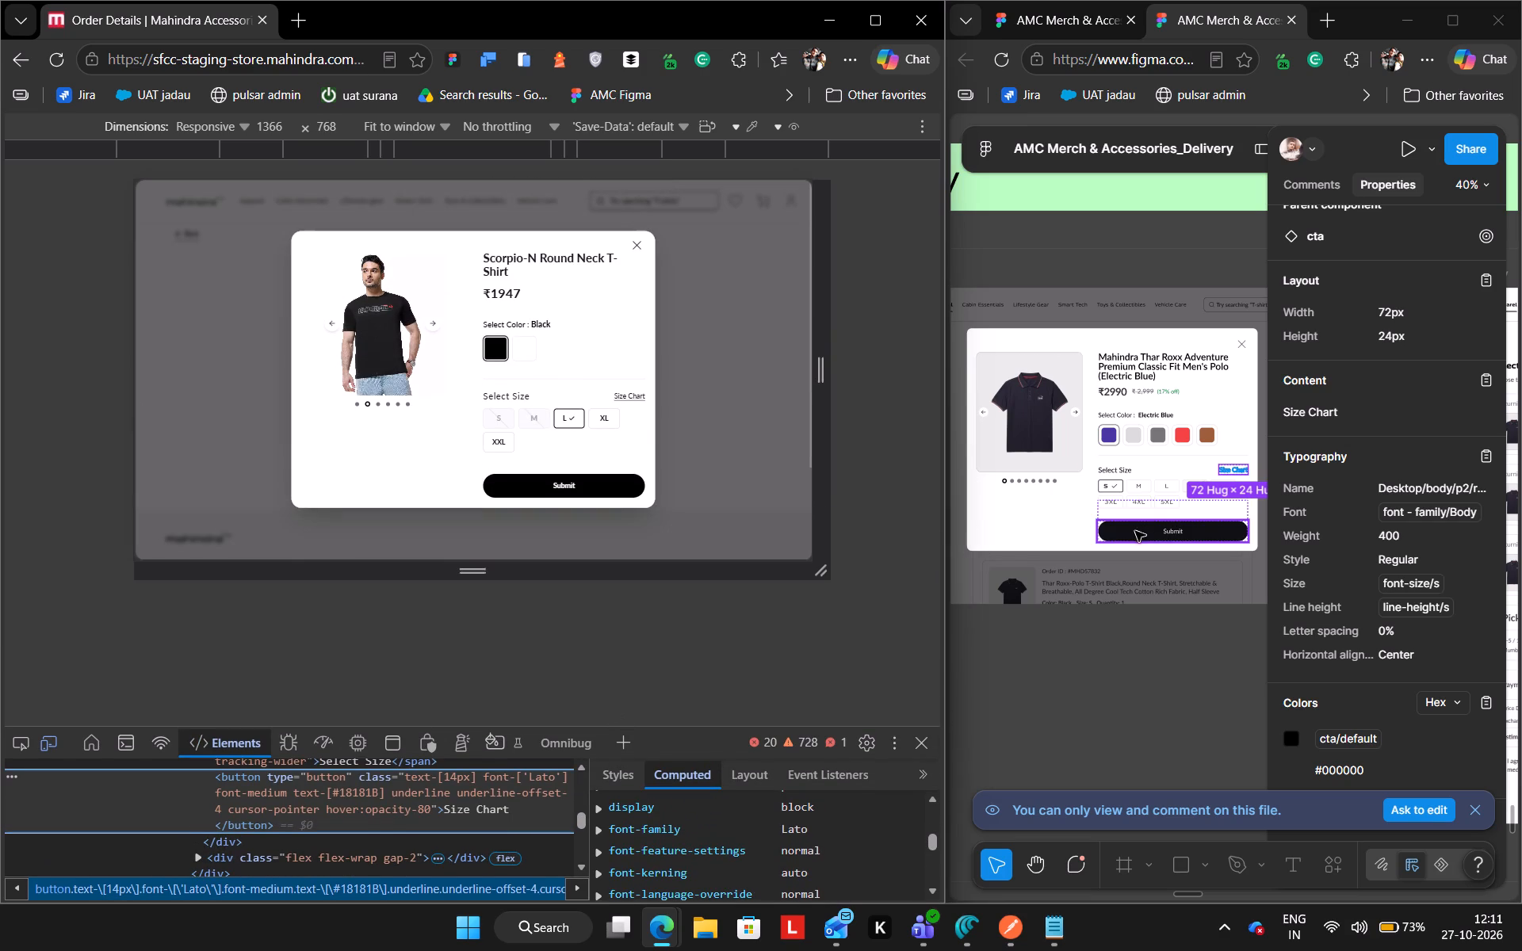
Inspect the Submit label's typography in Figma and activate element inspection for the store's exchange popup.
{"action": "left_click", "coordinate": [1183, 537], "text": "ctrl"}
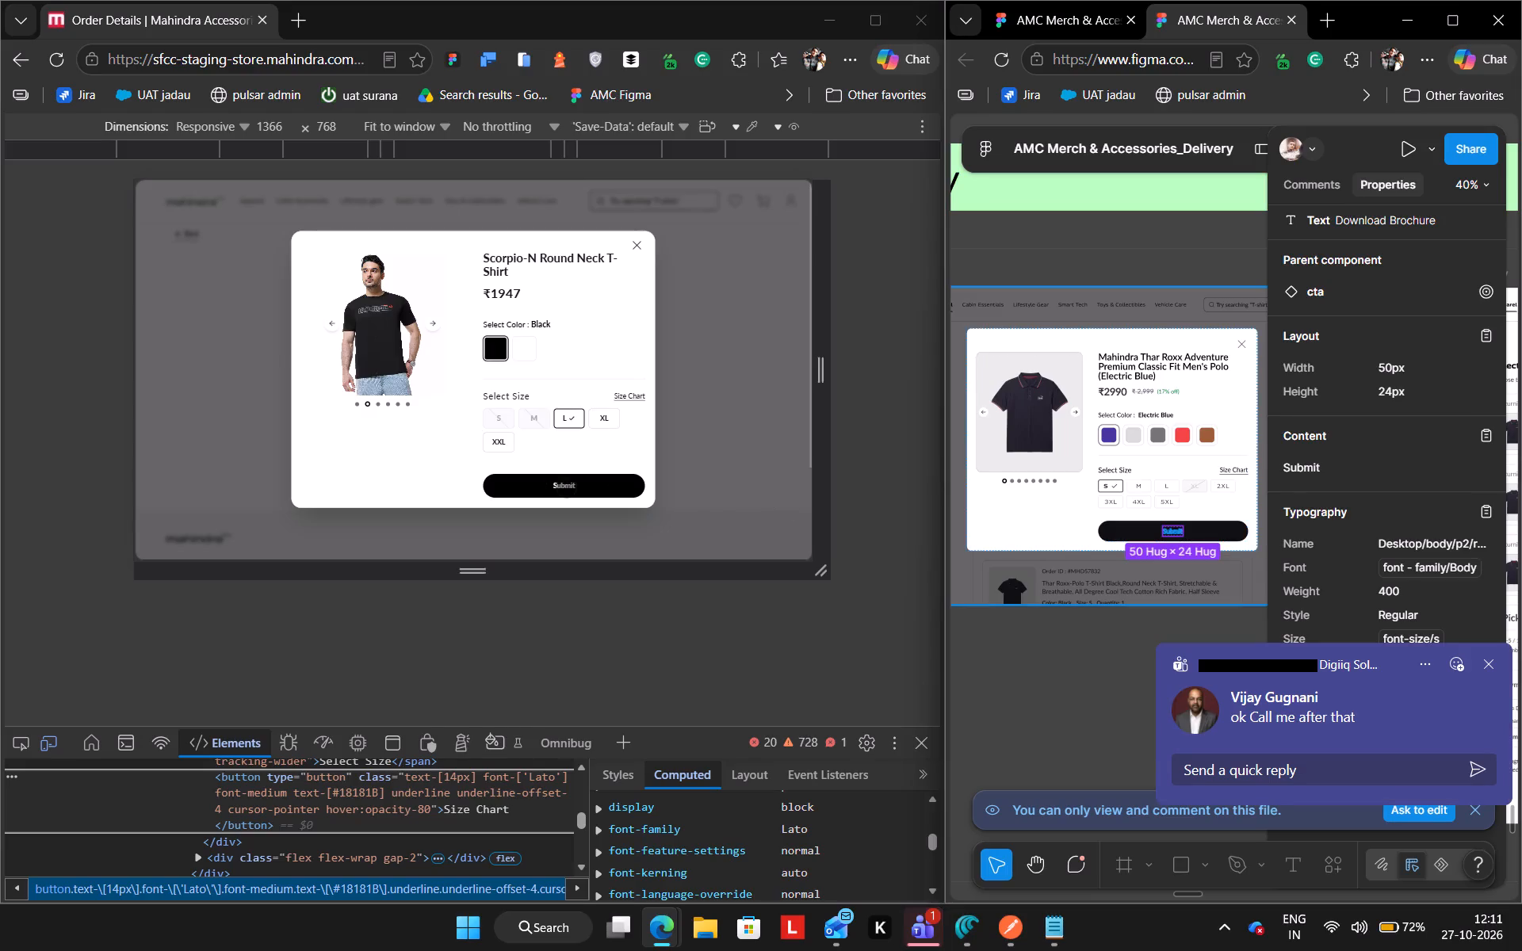
{"action": "left_click", "coordinate": [12, 743]}
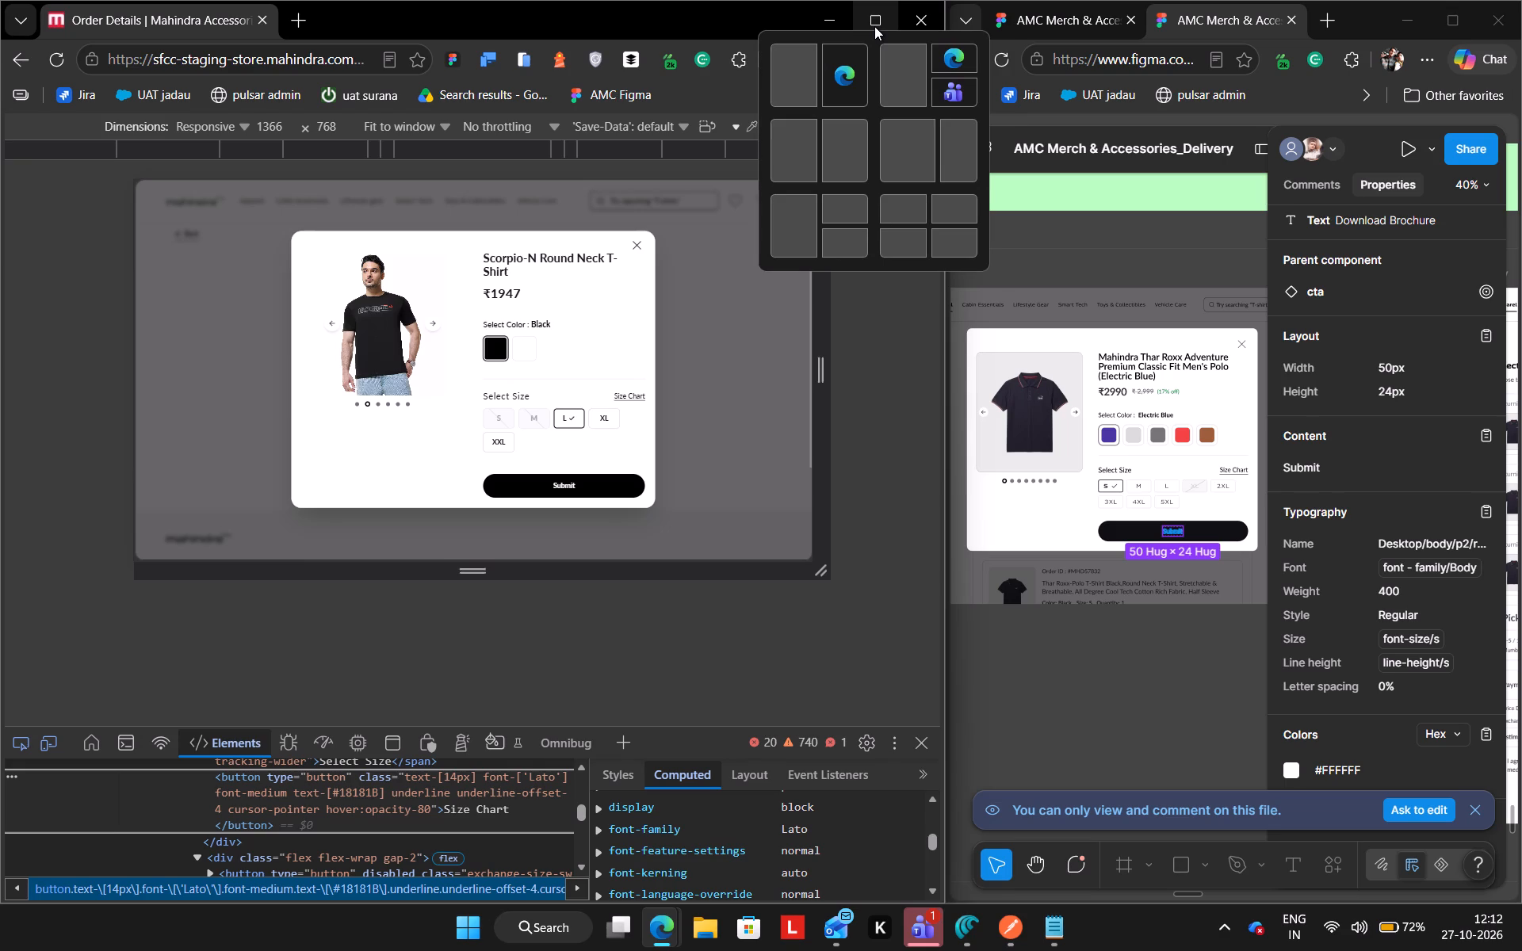
Maximize the store window and close the developer tools to show the exchange popup at full size.
{"action": "left_click", "coordinate": [874, 26]}
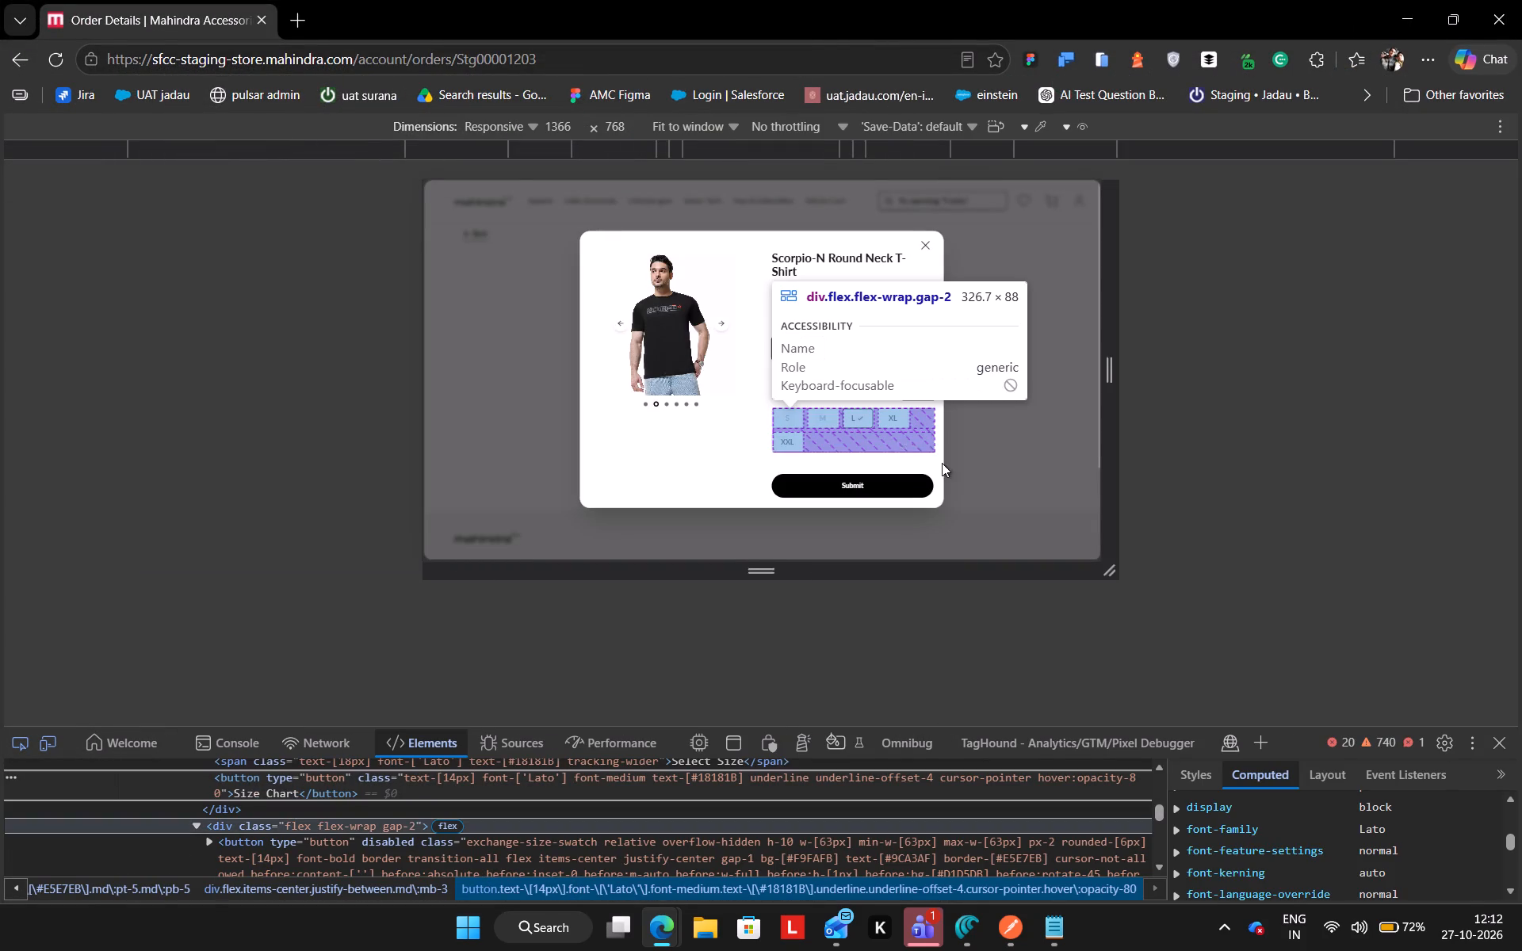
{"action": "left_click", "coordinate": [1509, 739]}
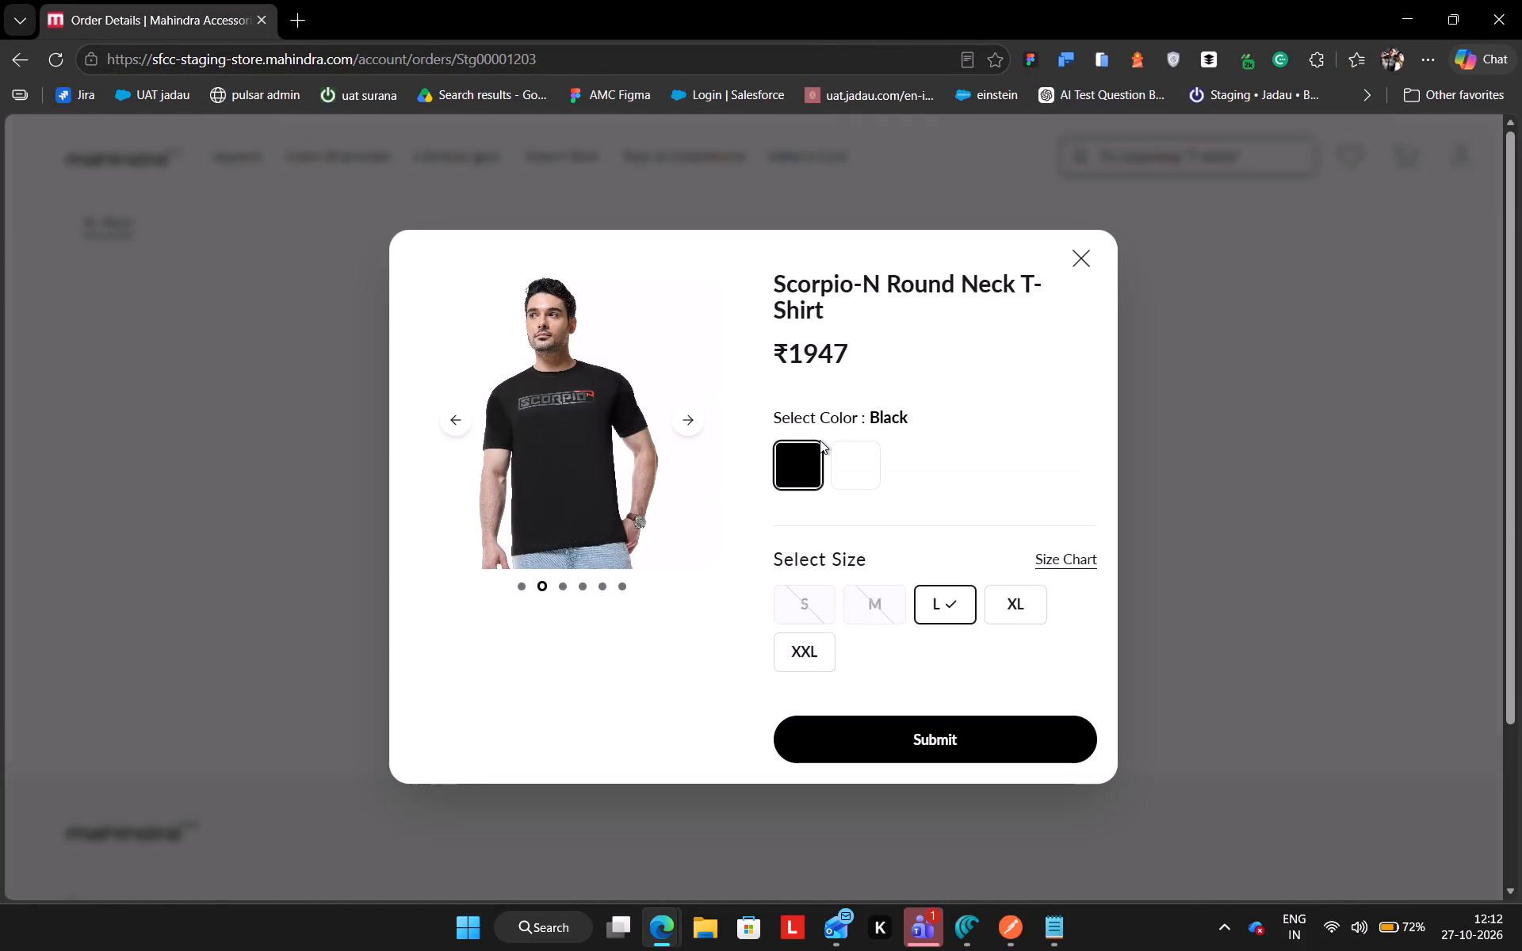
Capture a screenshot of the exchange popup with red rectangles around the color swatches, the S and M sizes, and the Submit button.
{"action": "key", "text": "shift+super+s"}
{"action": "left_click_drag", "start_coordinate": [169, 150], "coordinate": [1313, 789]}
{"action": "scroll", "coordinate": [1298, 796], "scroll_direction": "right", "scroll_amount": 1}
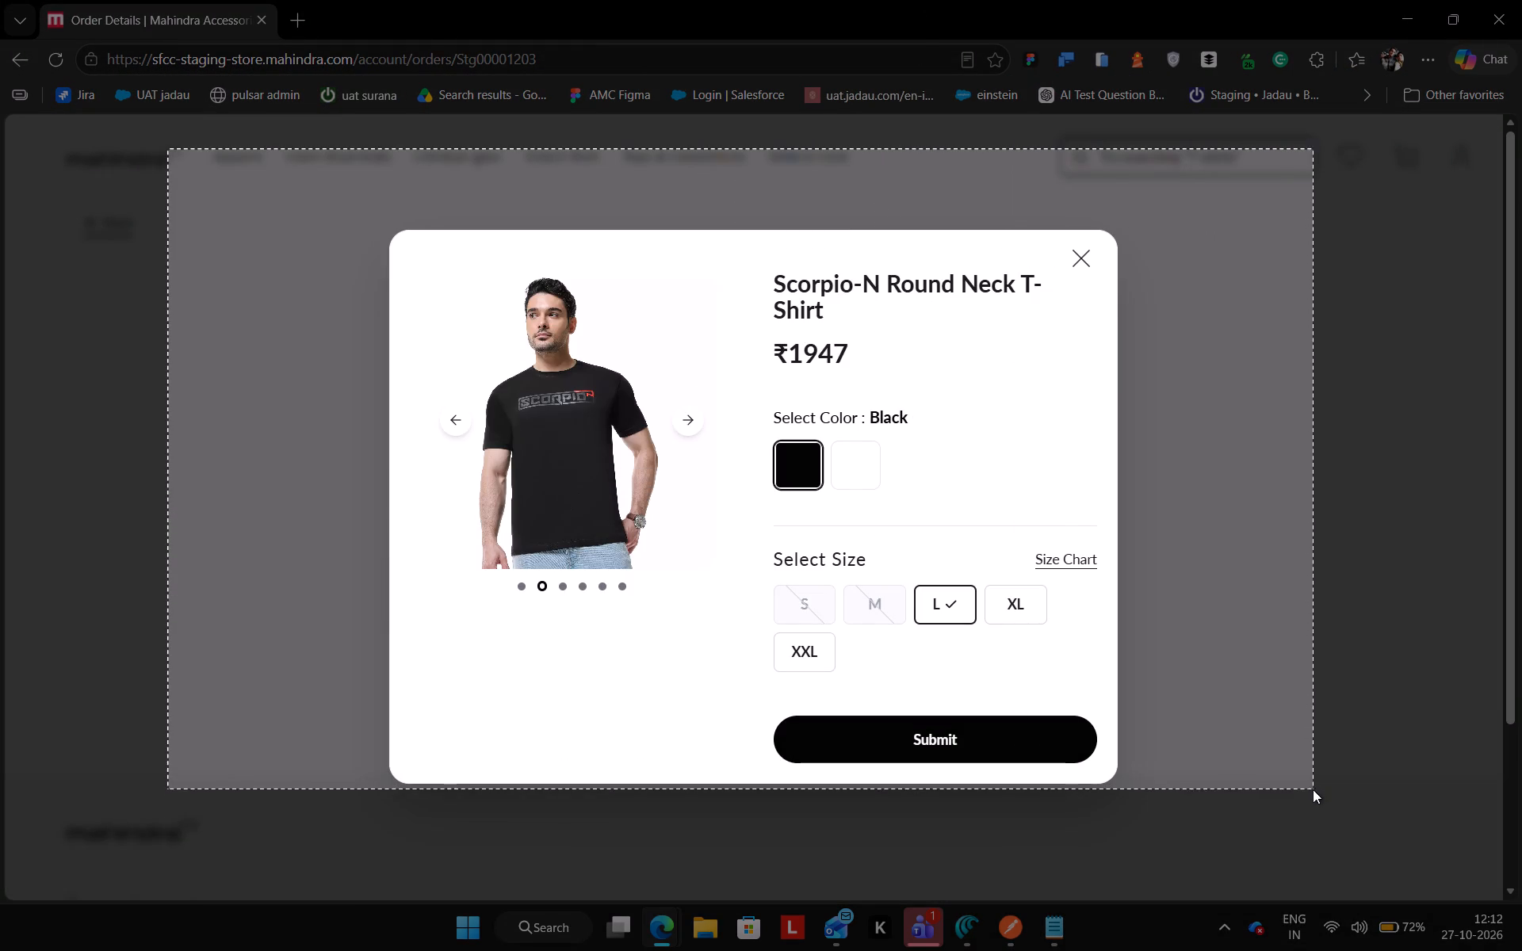
{"action": "left_click_drag", "start_coordinate": [1313, 789], "coordinate": [1351, 920]}
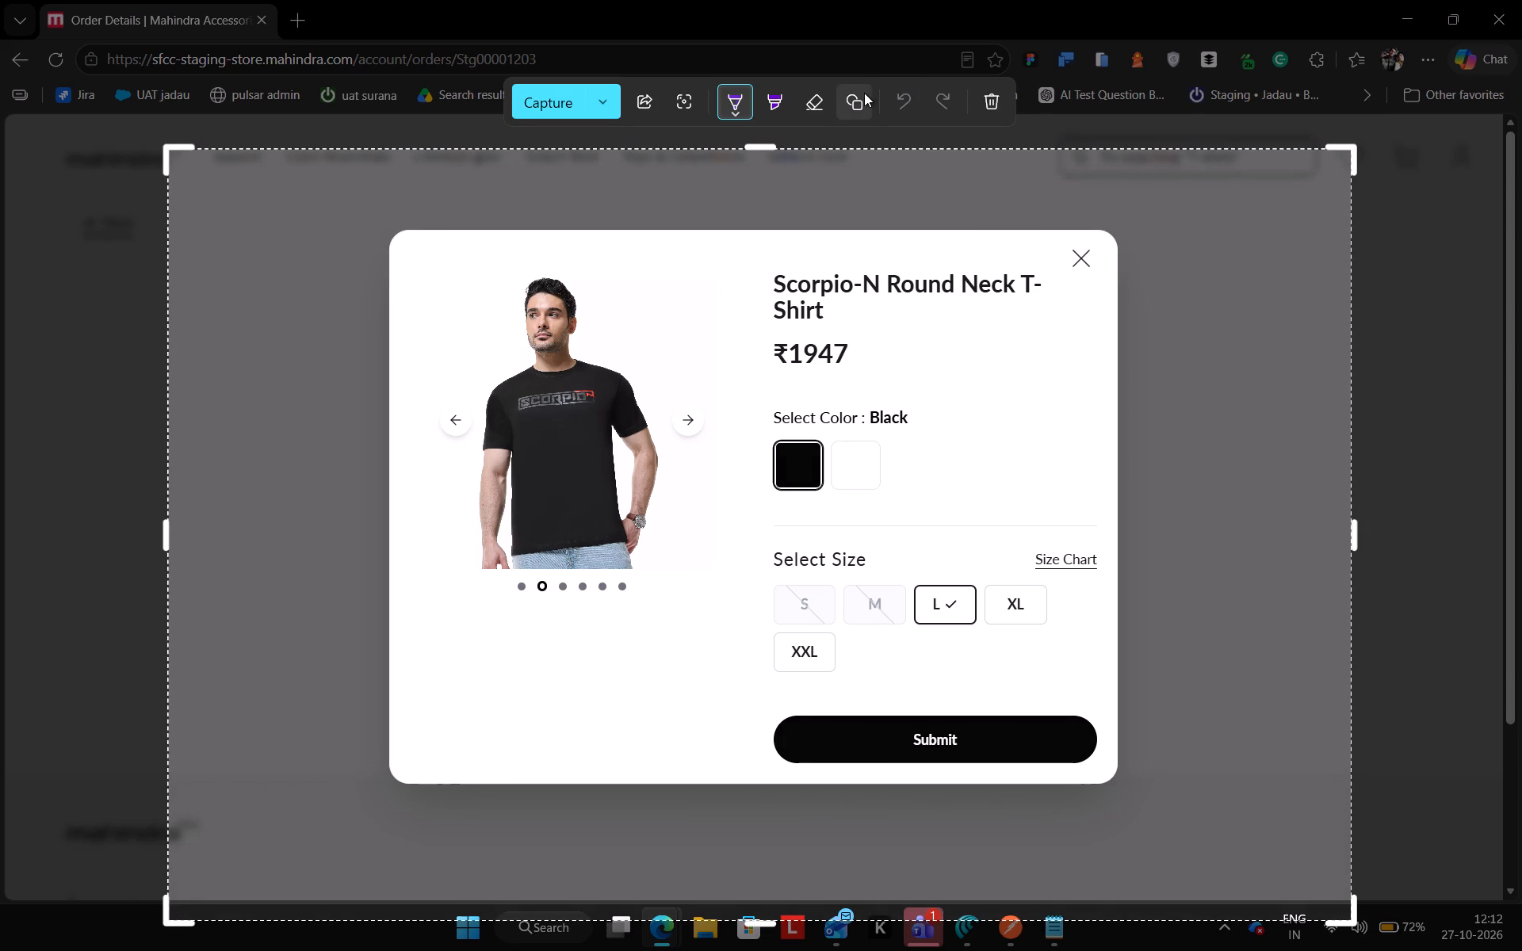
{"action": "left_click", "coordinate": [864, 93]}
{"action": "left_click_drag", "start_coordinate": [748, 435], "coordinate": [959, 521]}
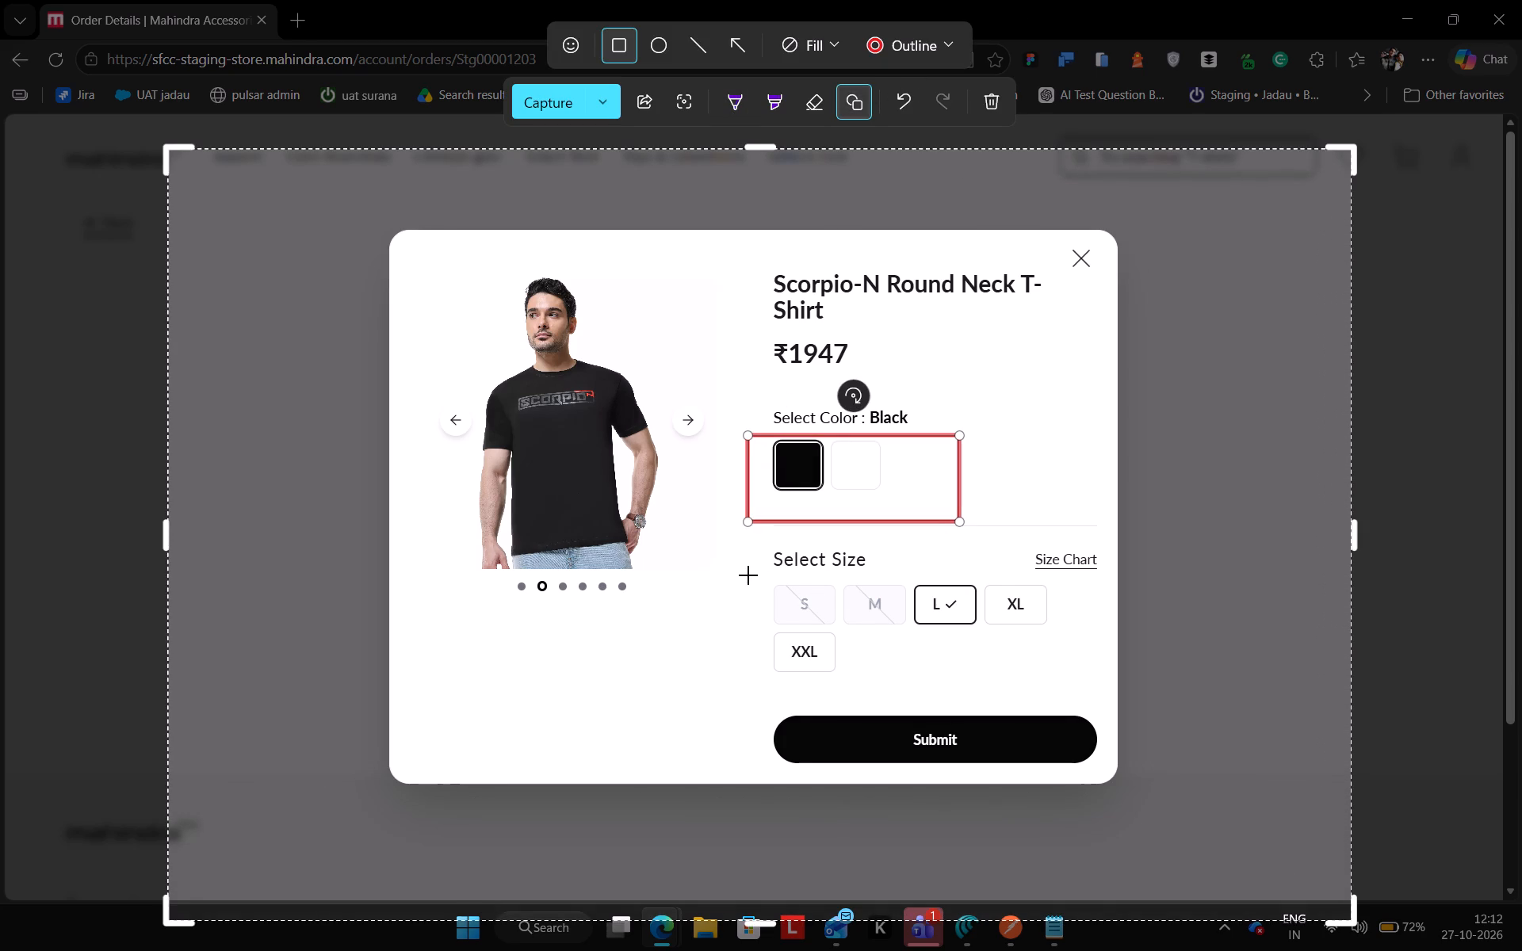
{"action": "left_click_drag", "start_coordinate": [748, 575], "coordinate": [916, 640]}
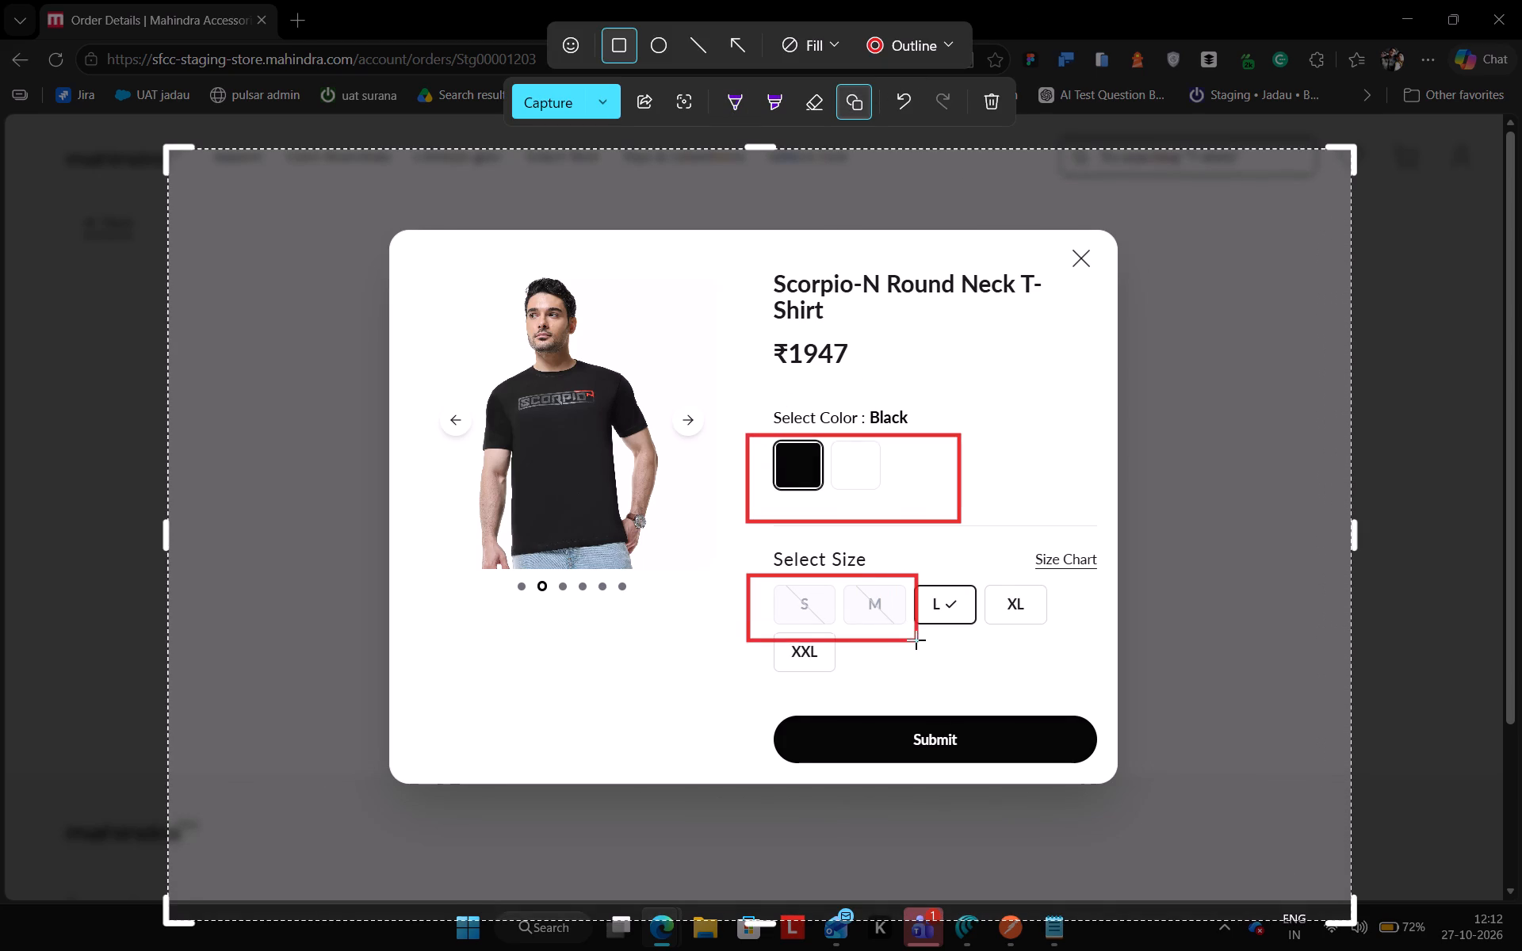
{"action": "left_click_drag", "start_coordinate": [916, 640], "coordinate": [916, 638]}
{"action": "left_click_drag", "start_coordinate": [751, 701], "coordinate": [989, 820]}
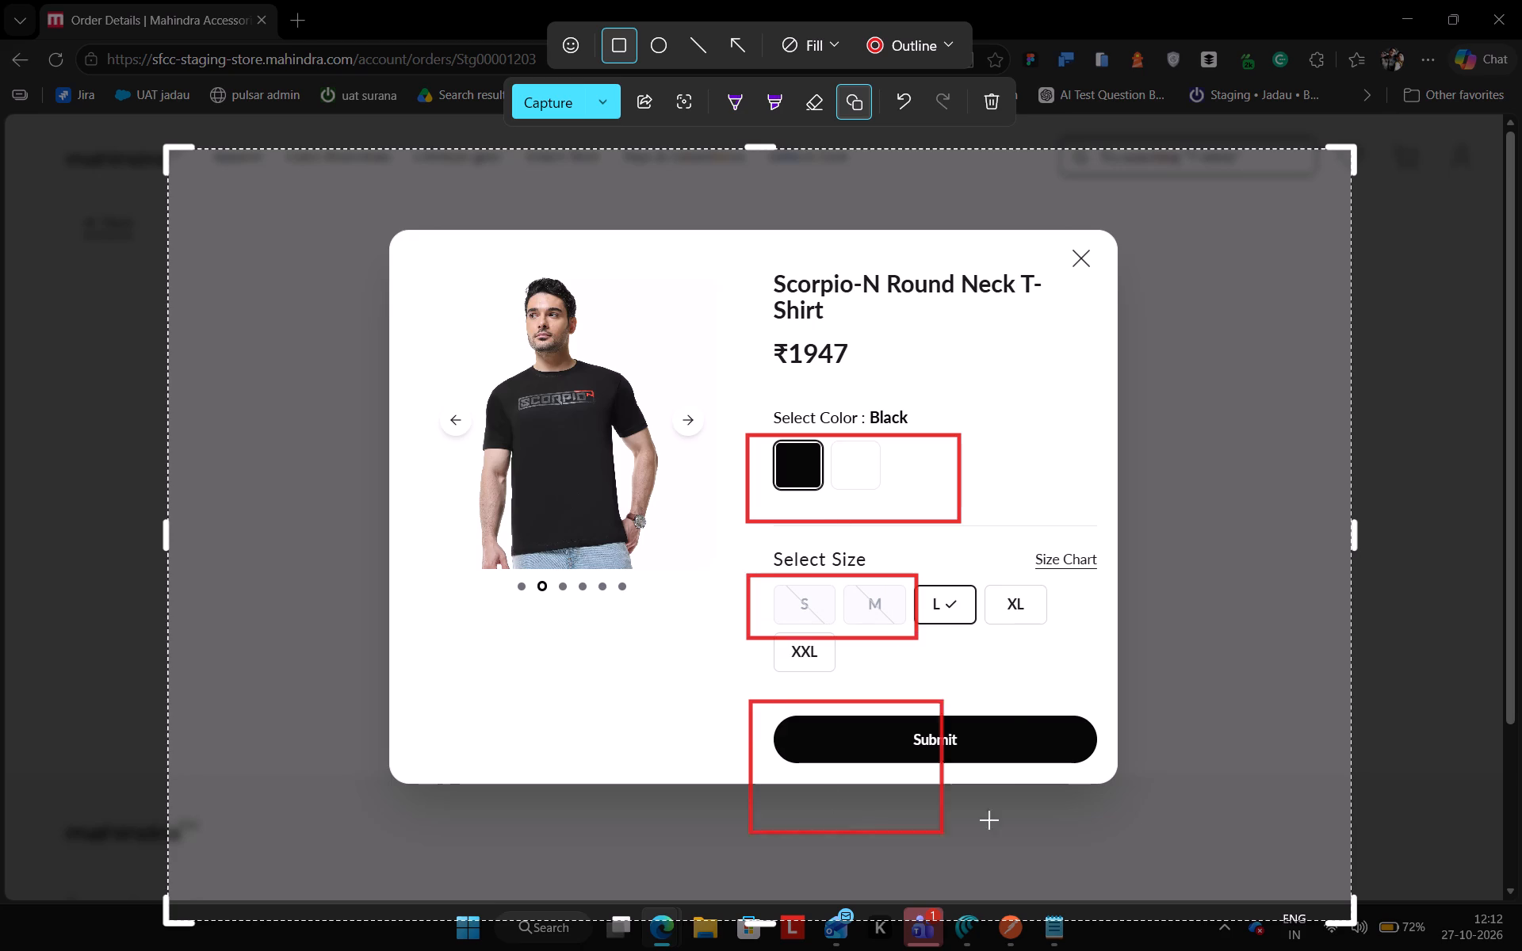
{"action": "left_click_drag", "start_coordinate": [989, 820], "coordinate": [1114, 785]}
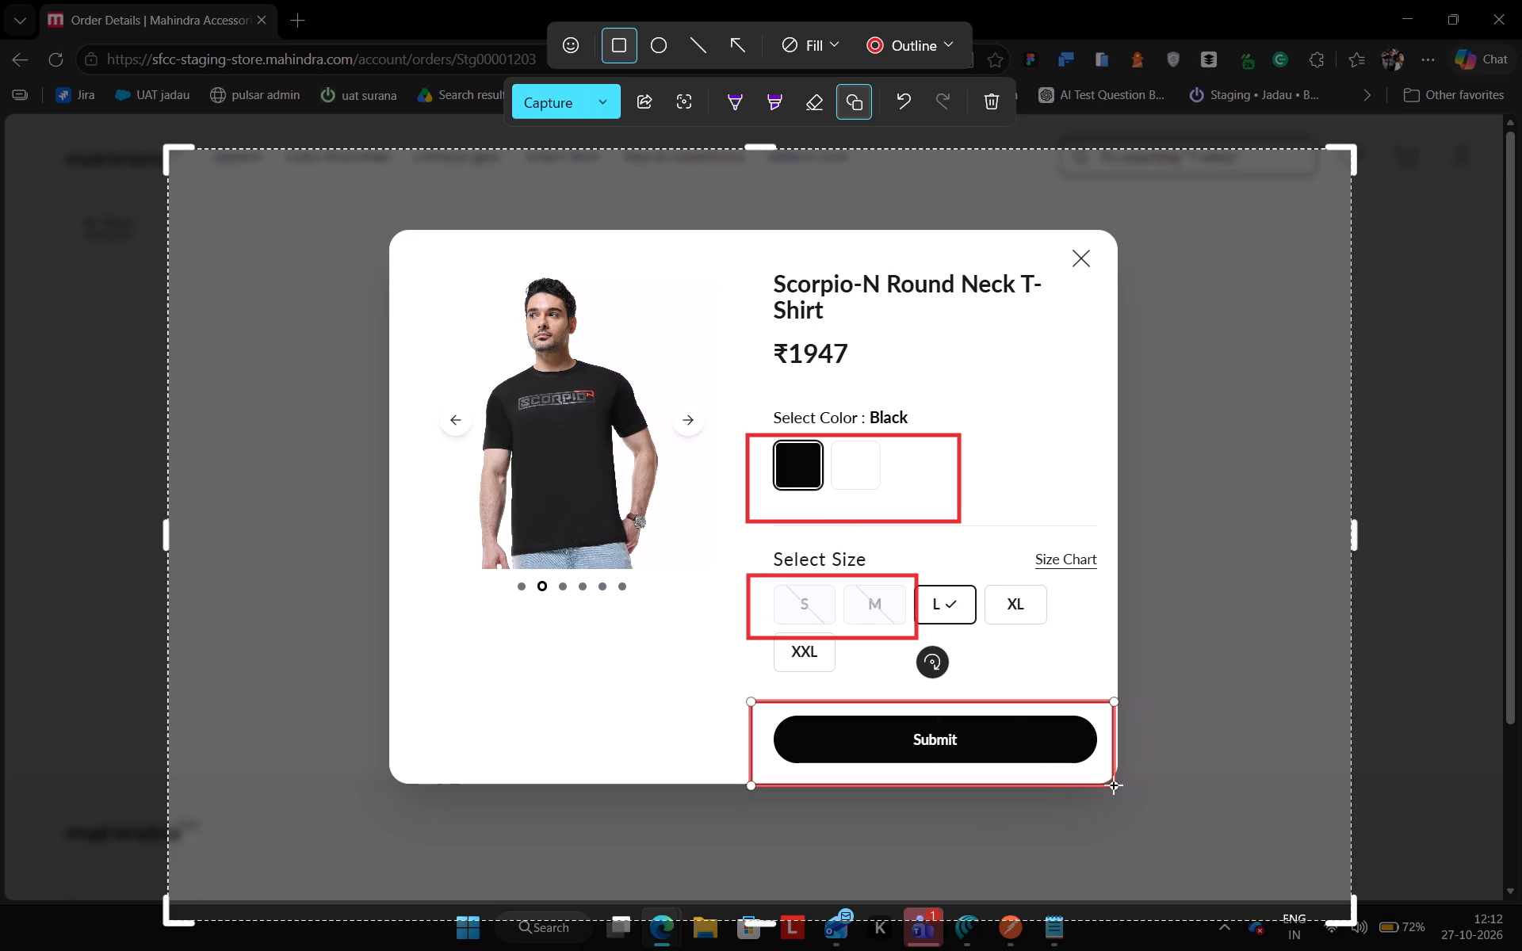
{"action": "left_click", "coordinate": [560, 98]}
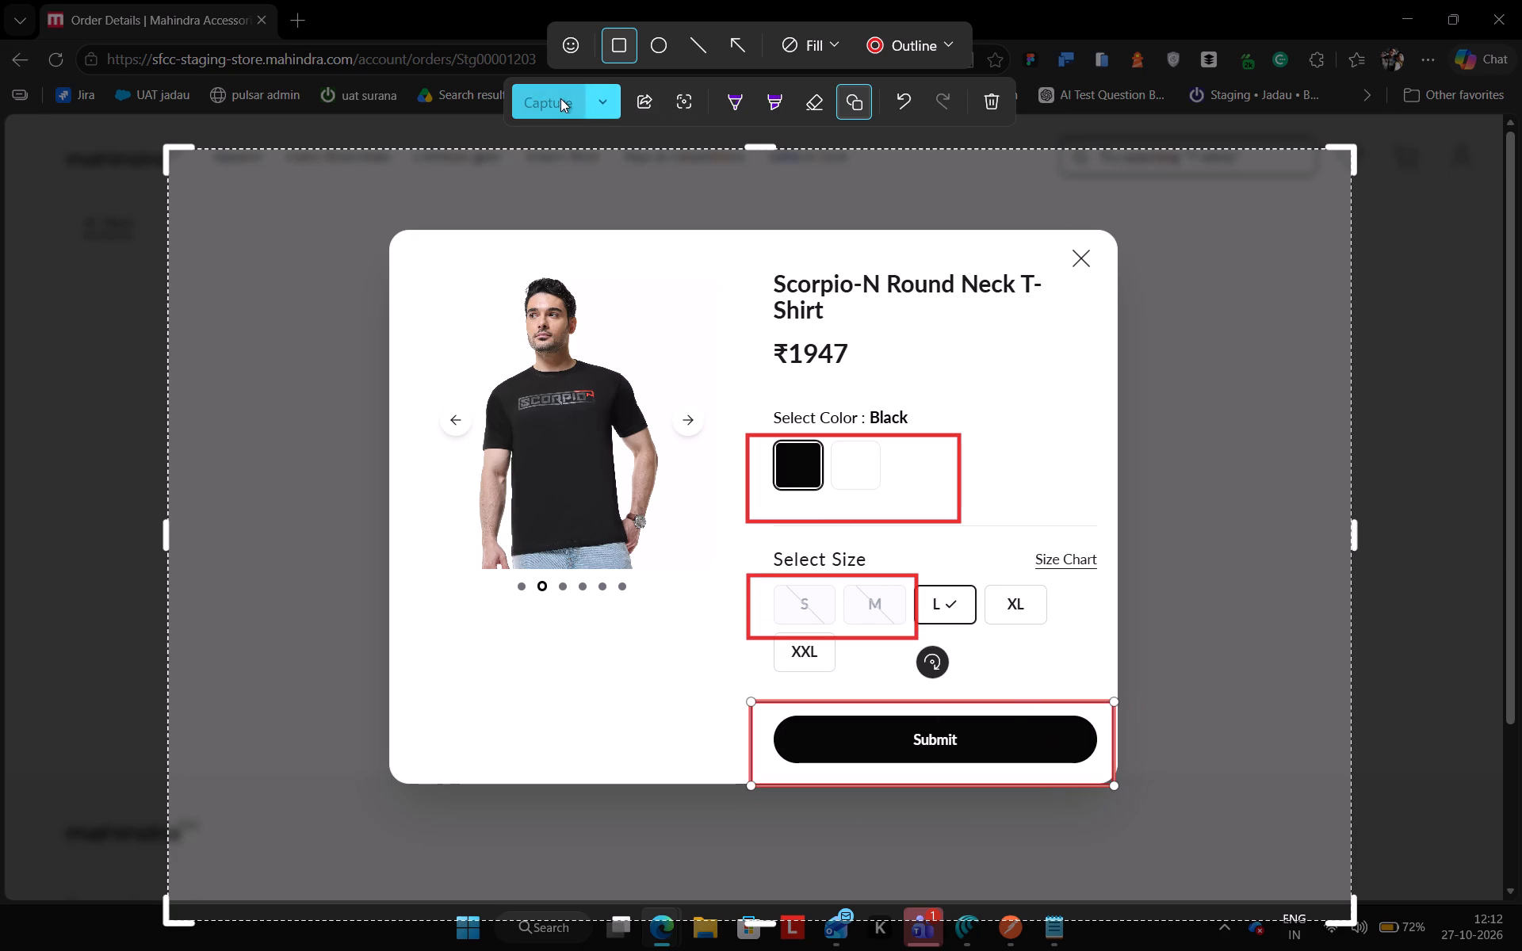
Close the exchange popup on the store's order details page.
{"action": "left_click", "coordinate": [342, 356]}
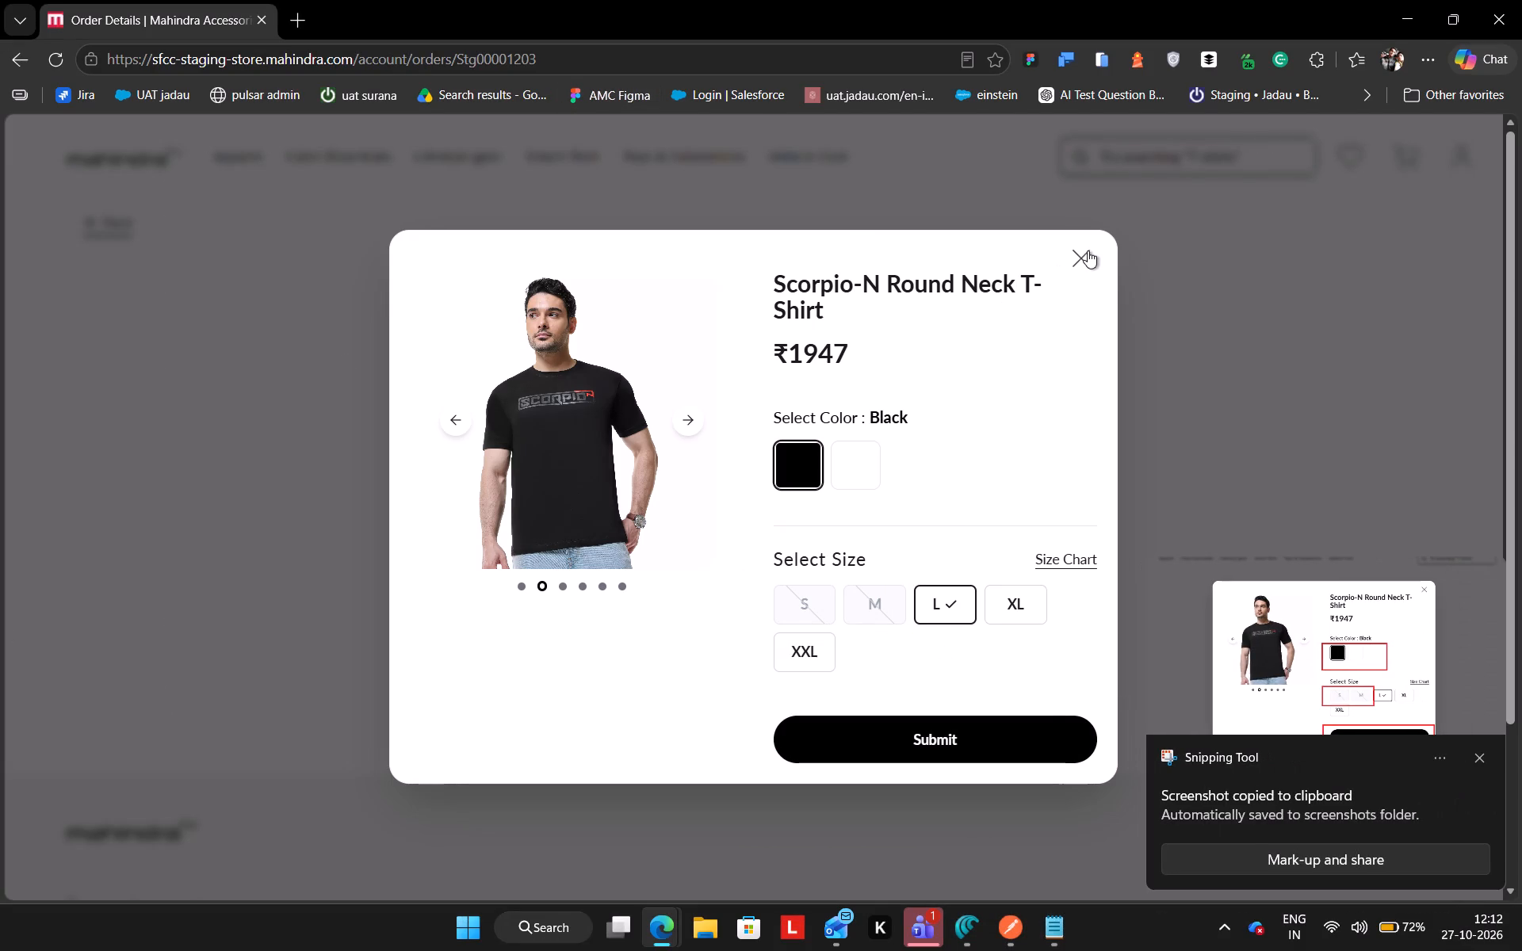
{"action": "left_click", "coordinate": [1088, 253]}
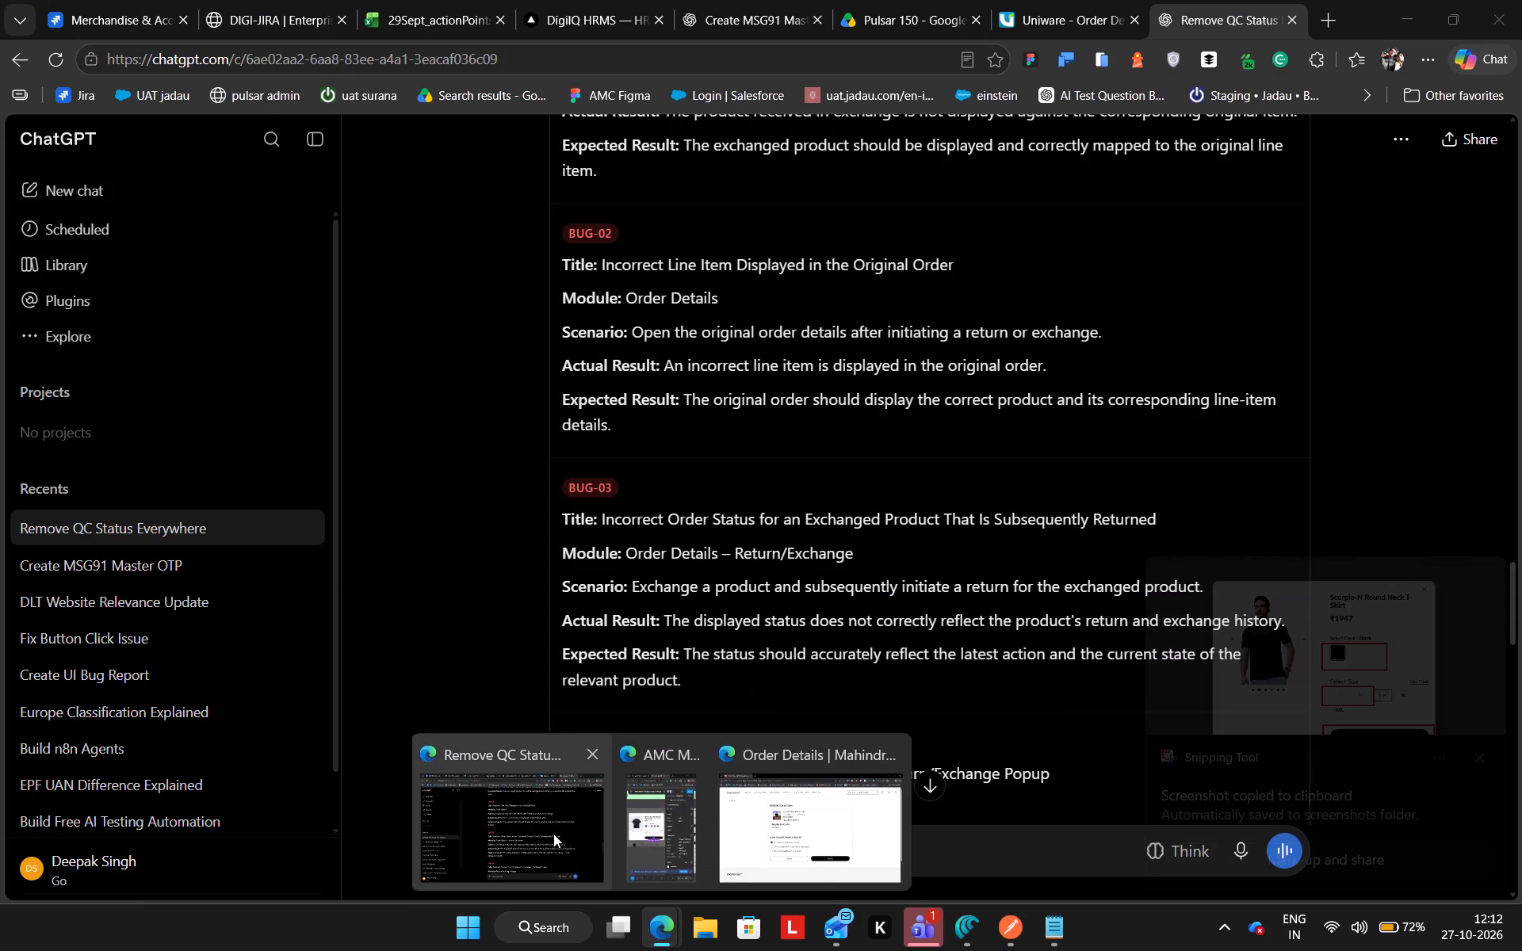
{"action": "left_click", "coordinate": [553, 834]}
{"action": "left_click", "coordinate": [52, 0]}
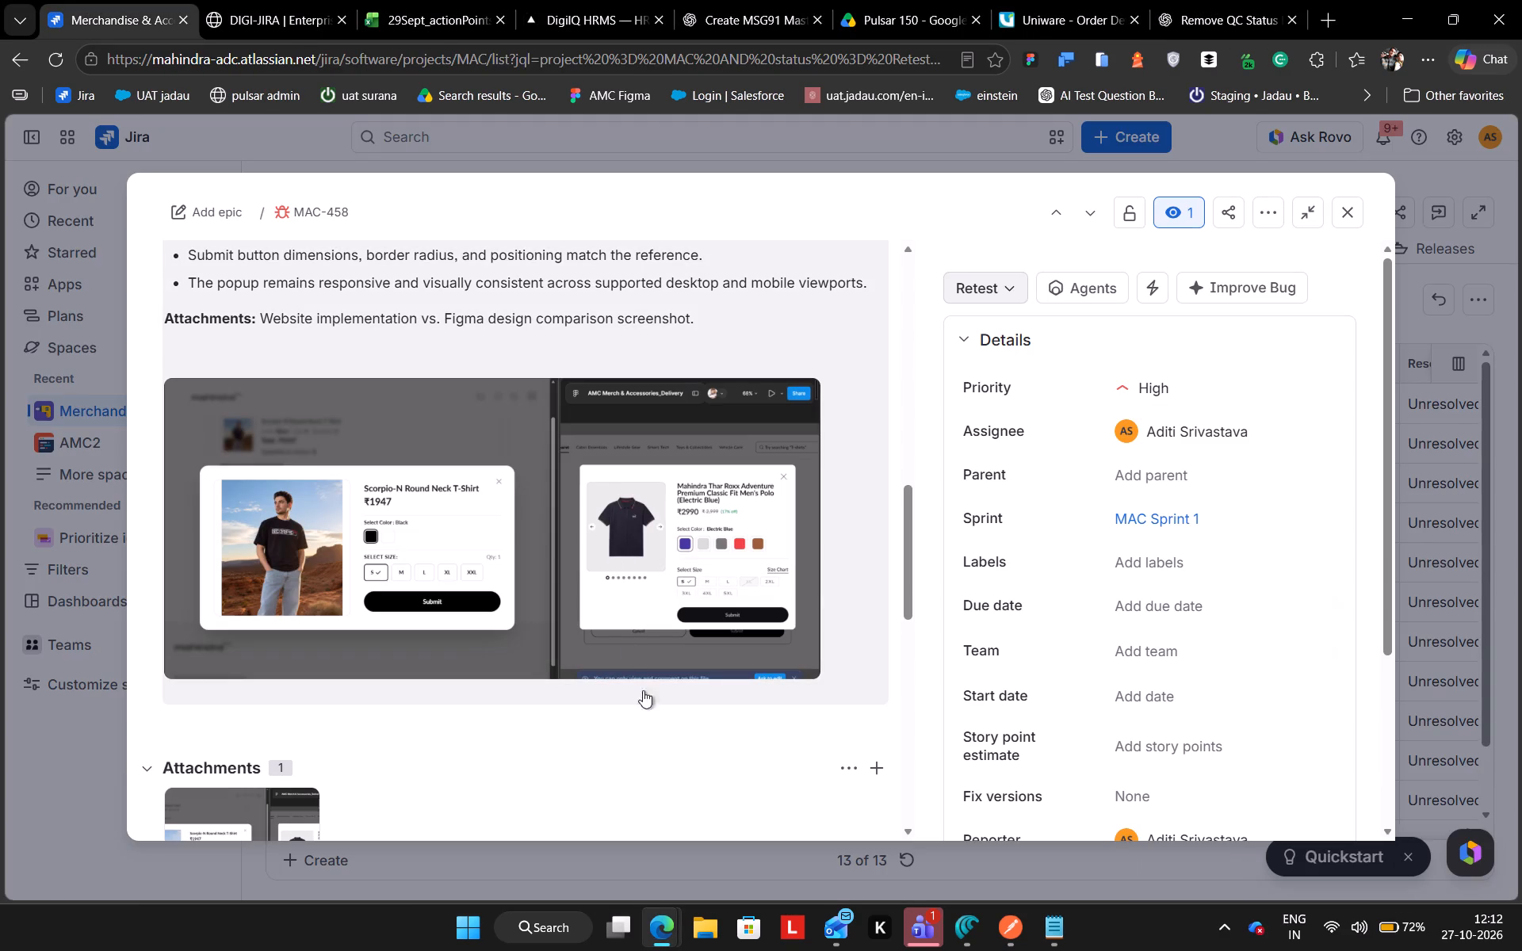
{"action": "scroll", "coordinate": [621, 676], "scroll_direction": "down", "scroll_amount": 5}
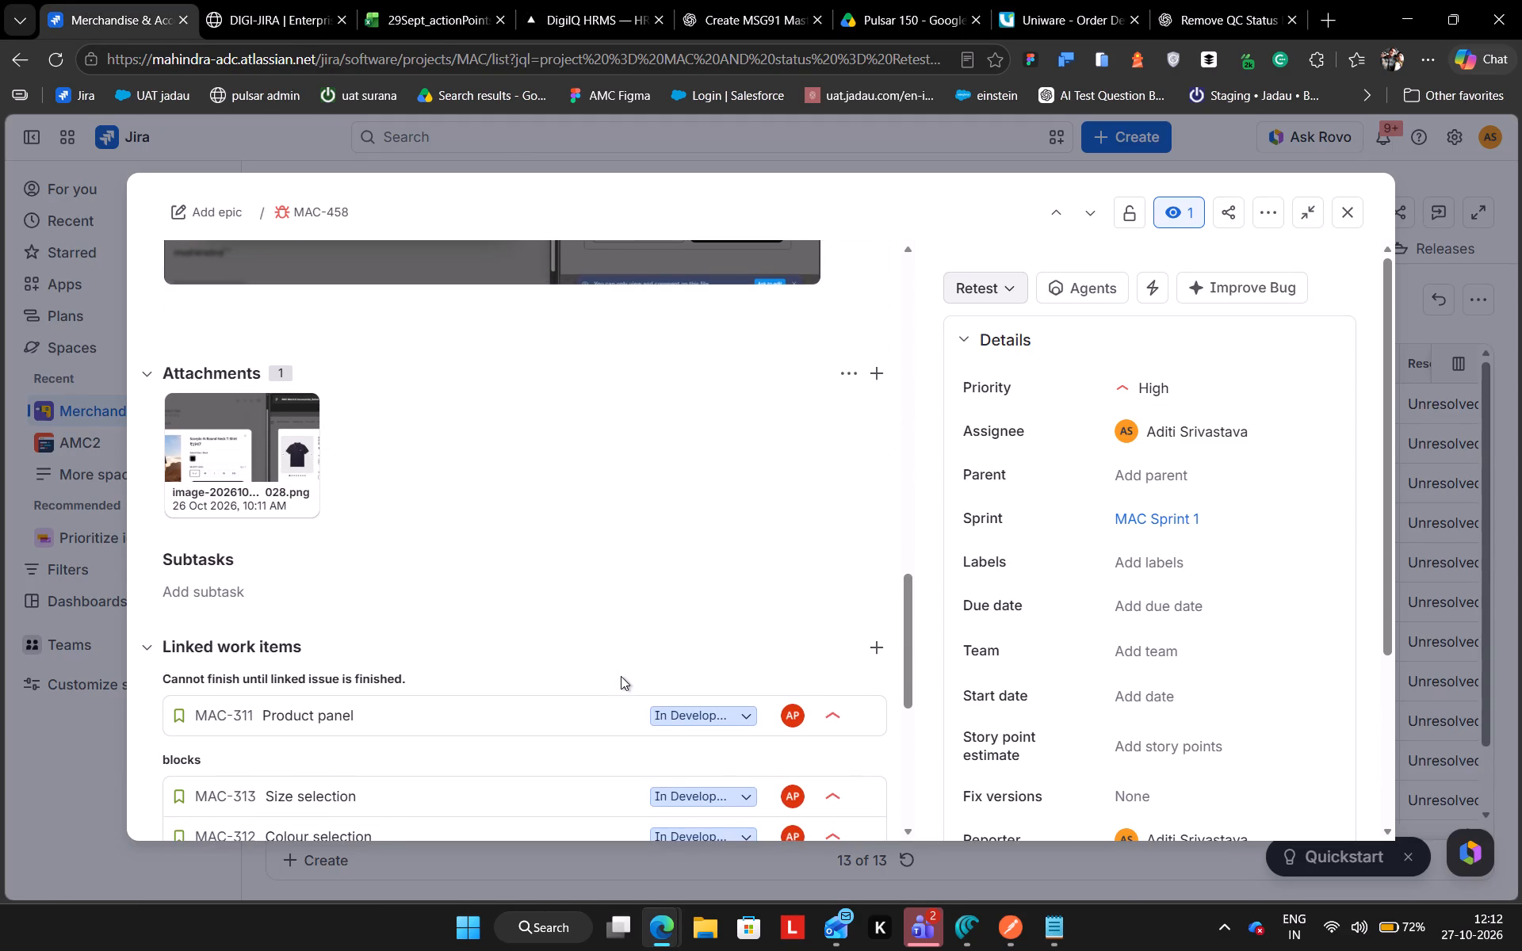
{"action": "scroll", "coordinate": [621, 676], "scroll_direction": "down", "scroll_amount": 7}
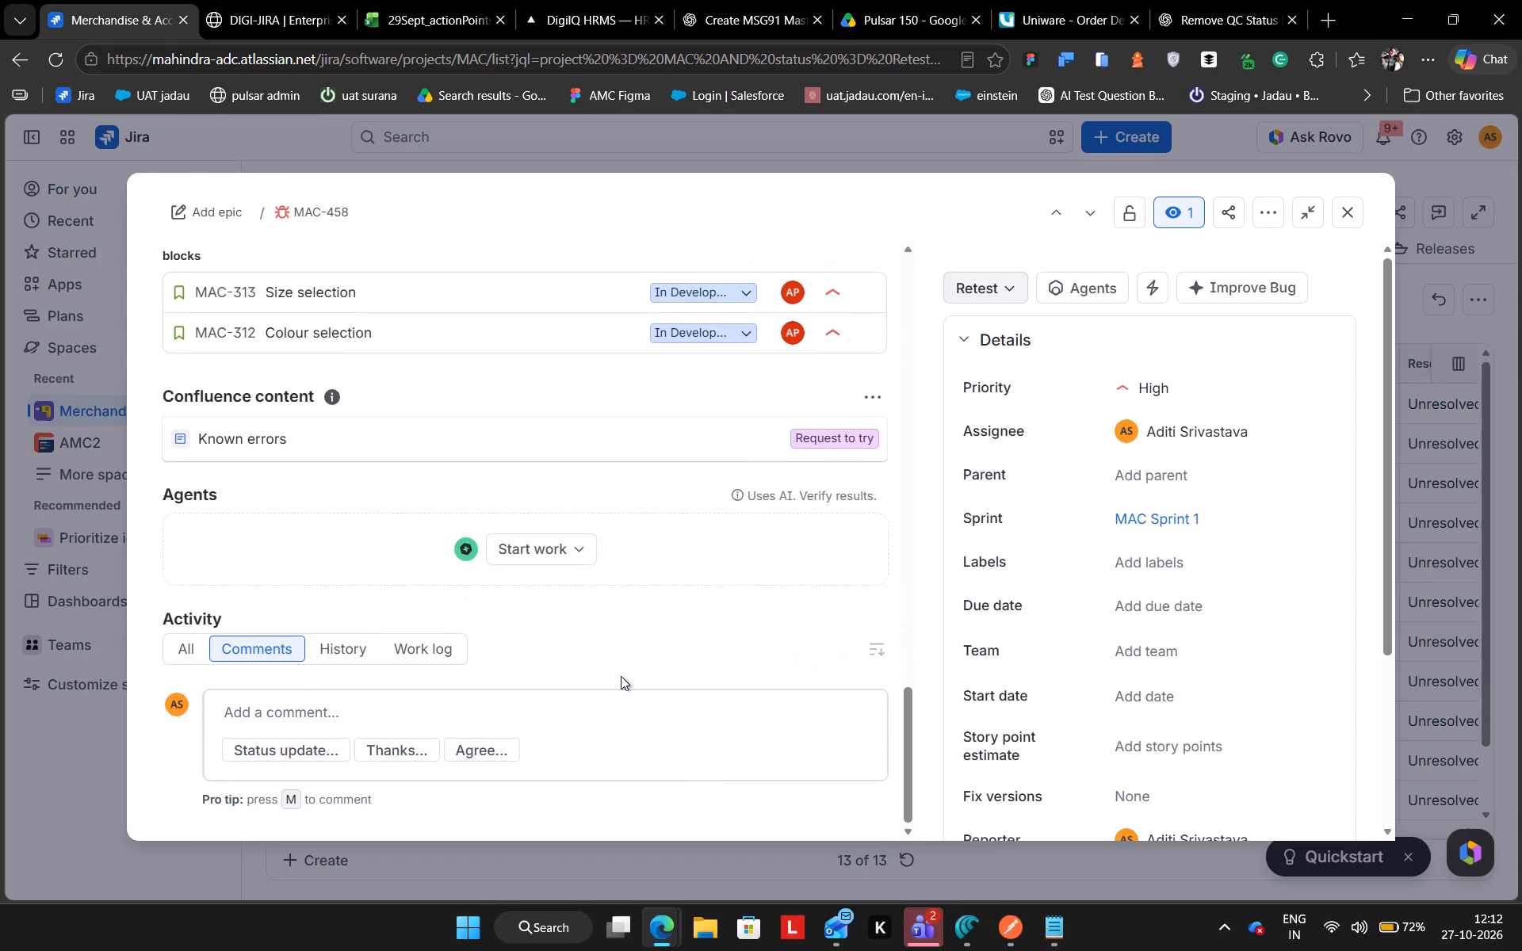
{"action": "scroll", "coordinate": [621, 676], "scroll_direction": "down", "scroll_amount": 1}
{"action": "left_click", "coordinate": [595, 708]}
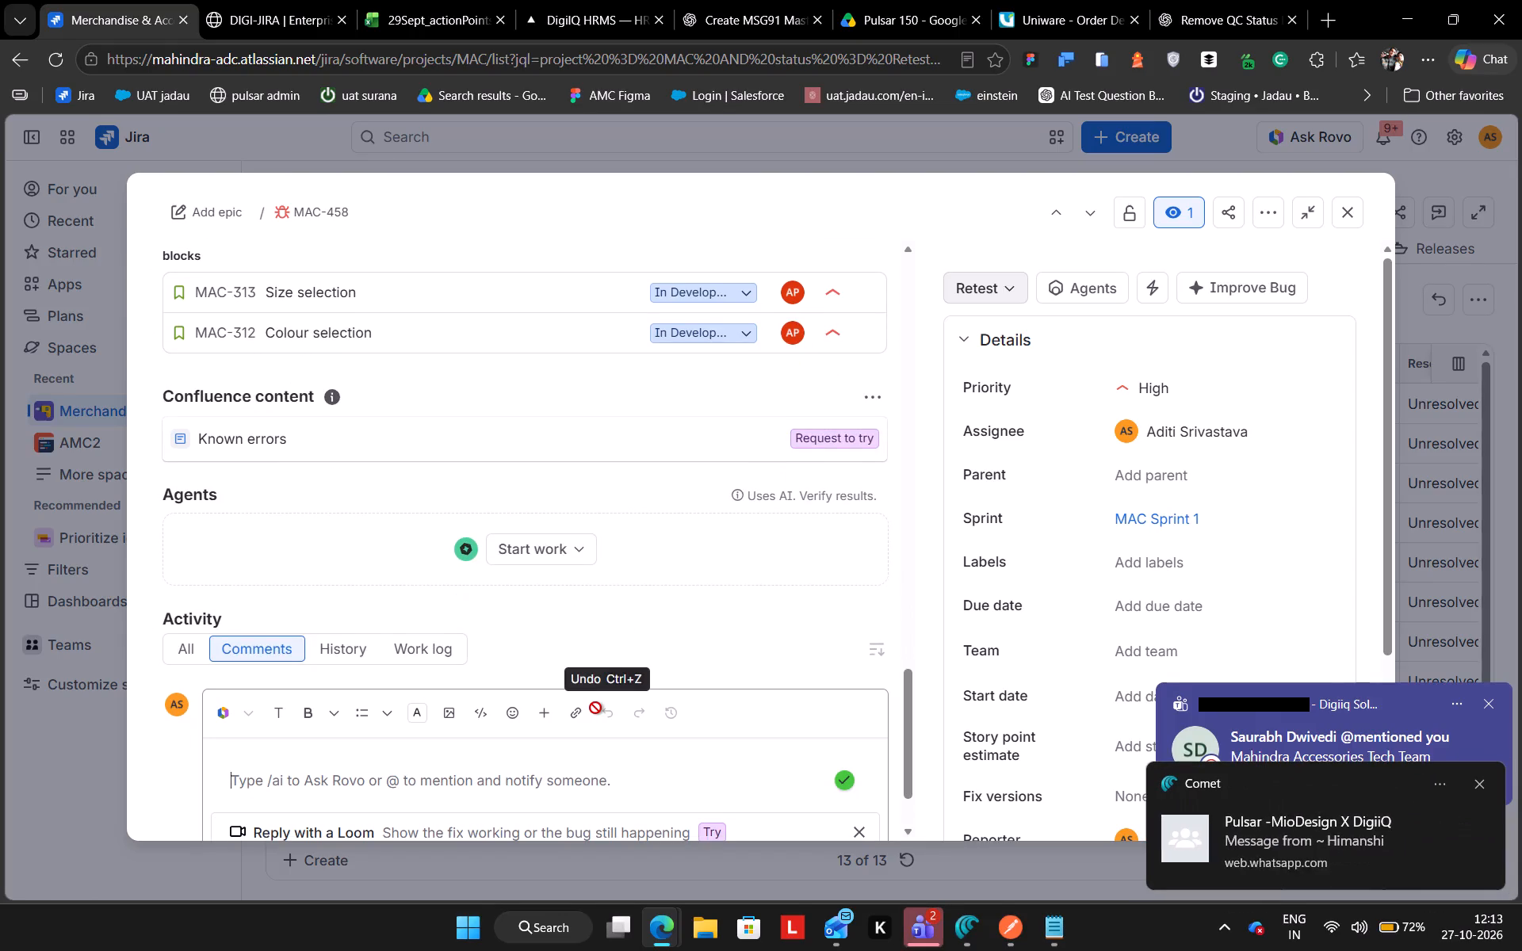
{"action": "type", "text": "Hi"}
{"action": "key", "text": "space"}
{"action": "type", "text": "@aman"}
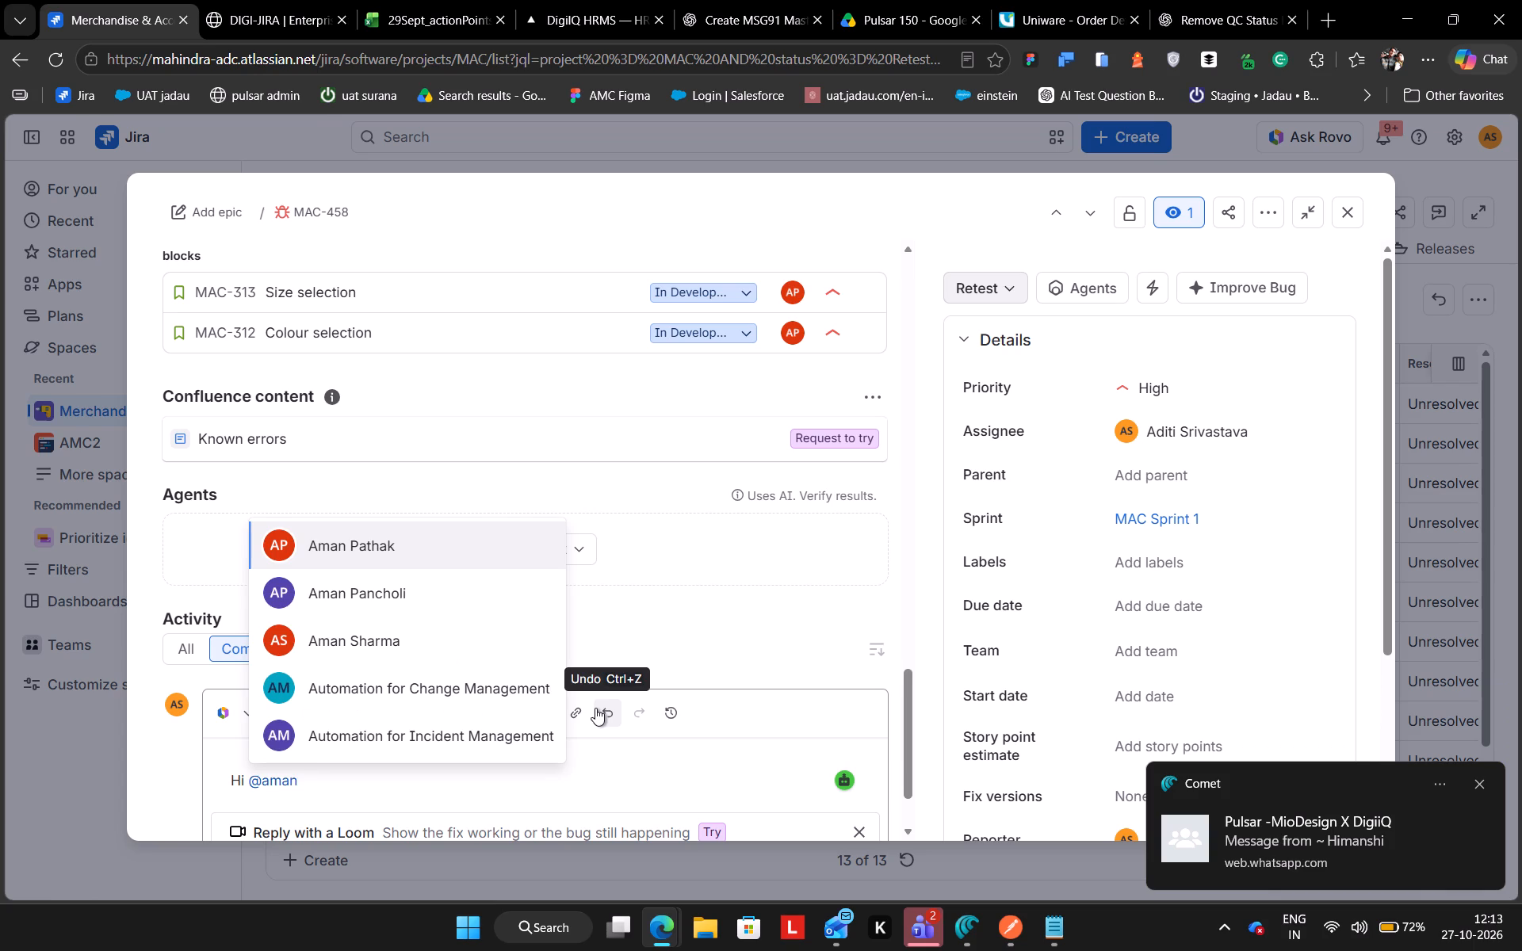
{"action": "key", "text": "Return"}
{"action": "key", "text": "BackSpace"}
{"action": "type", "text": ","}
{"action": "key", "text": "space"}
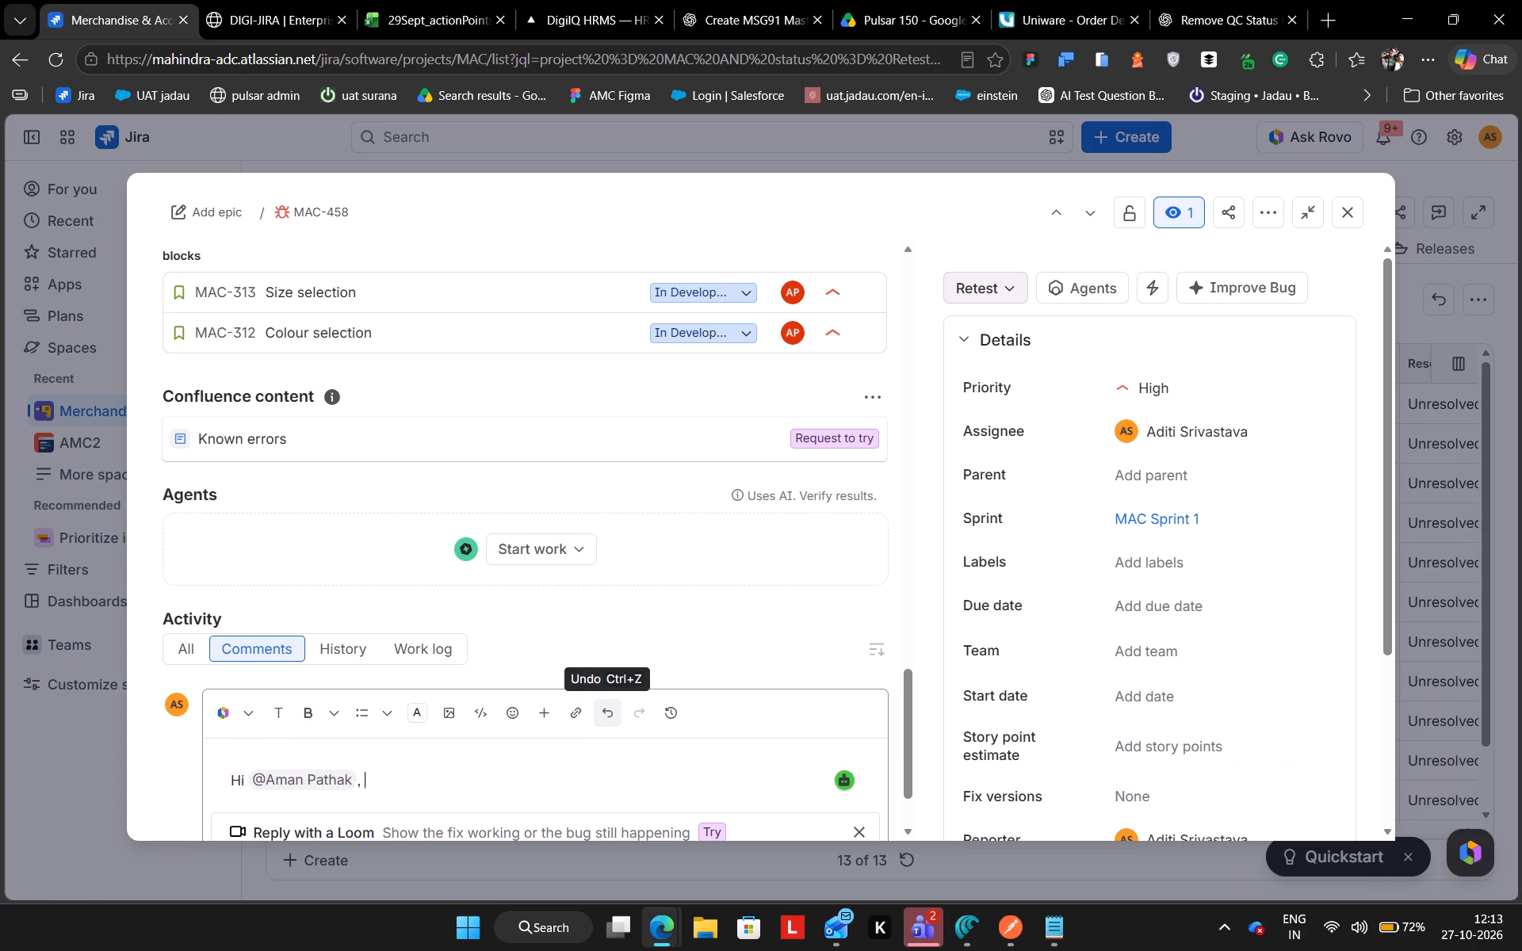
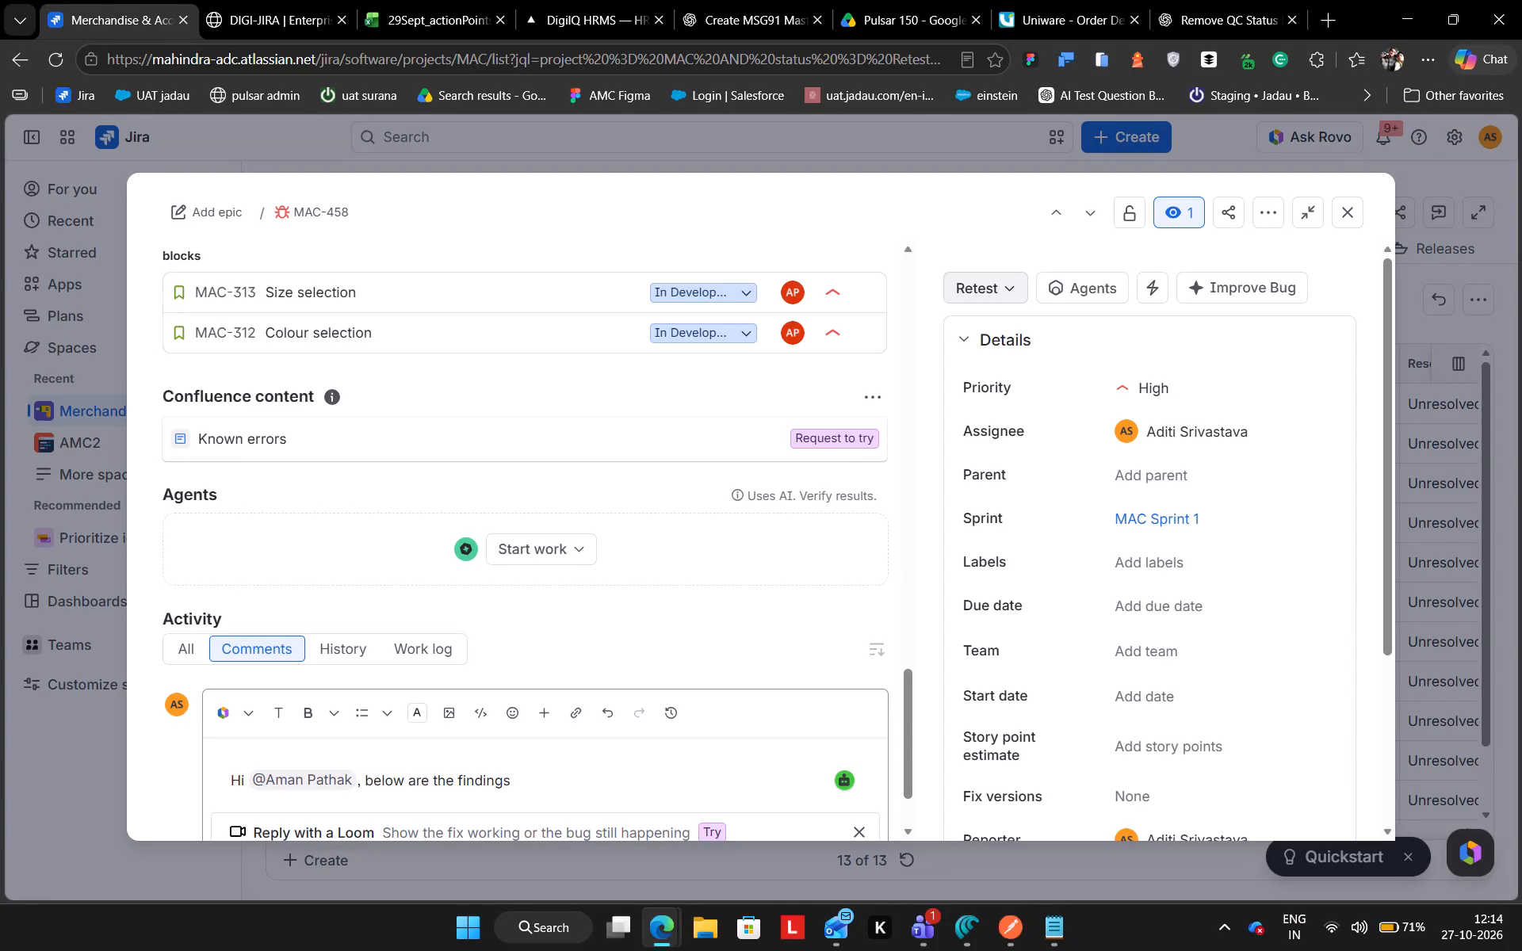
End the comment's opening line with a comma and, after a blank line, add finding "1. color swatches still incorrect.".
{"action": "key", "text": "comma"}
{"action": "key", "text": "shift+Return"}
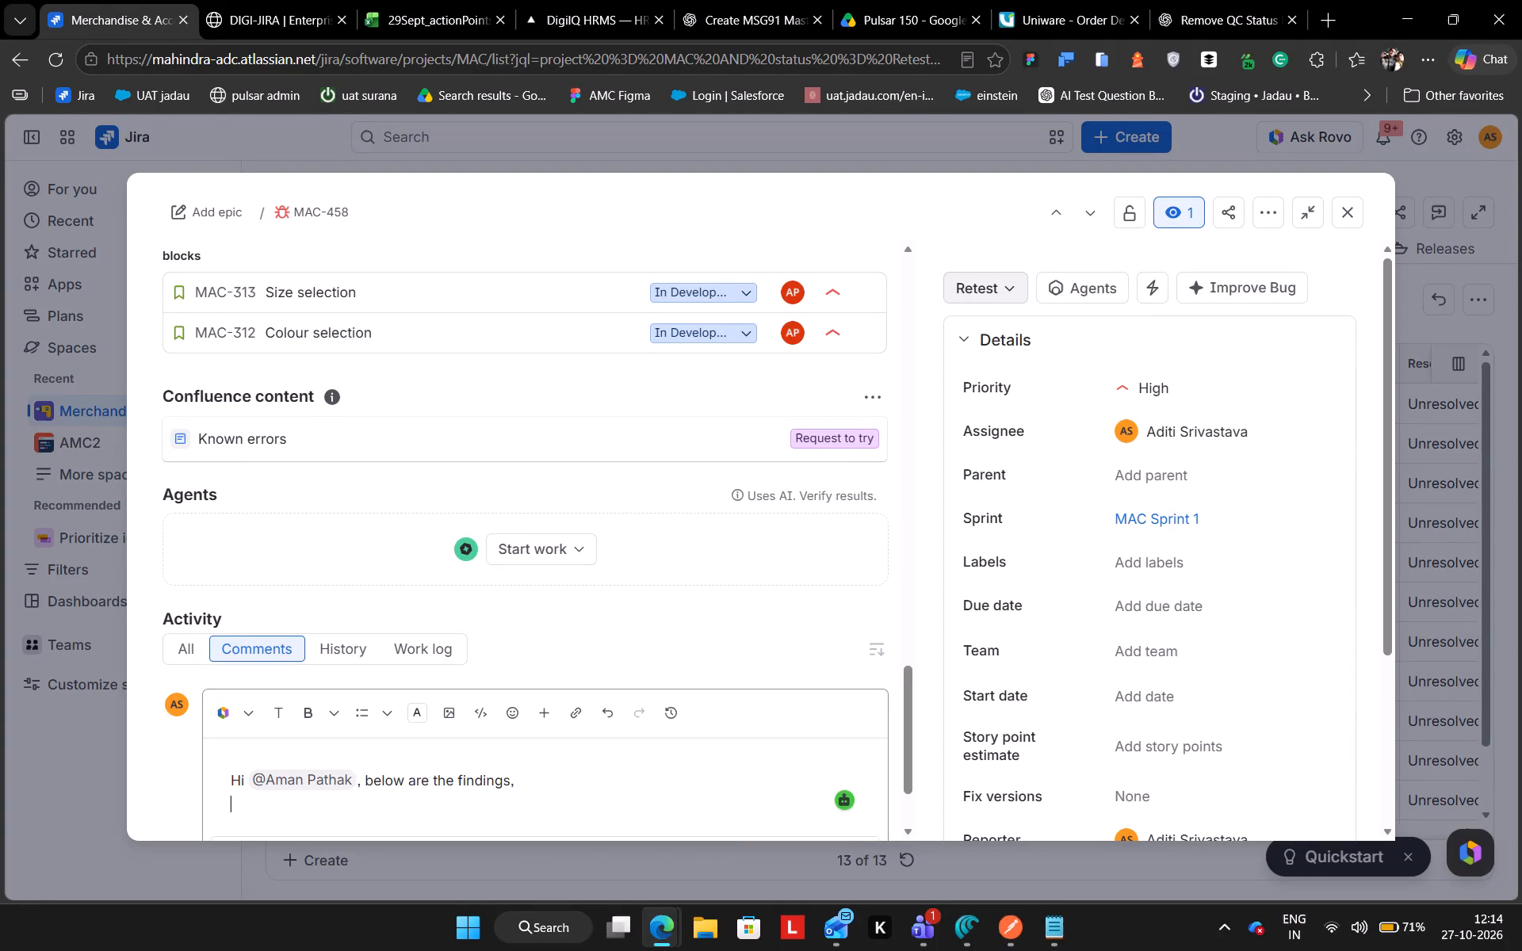
{"action": "key", "text": "shift+Return"}
{"action": "scroll", "coordinate": [560, 846], "scroll_direction": "down", "scroll_amount": 3}
{"action": "scroll", "coordinate": [567, 643], "scroll_direction": "down", "scroll_amount": 2}
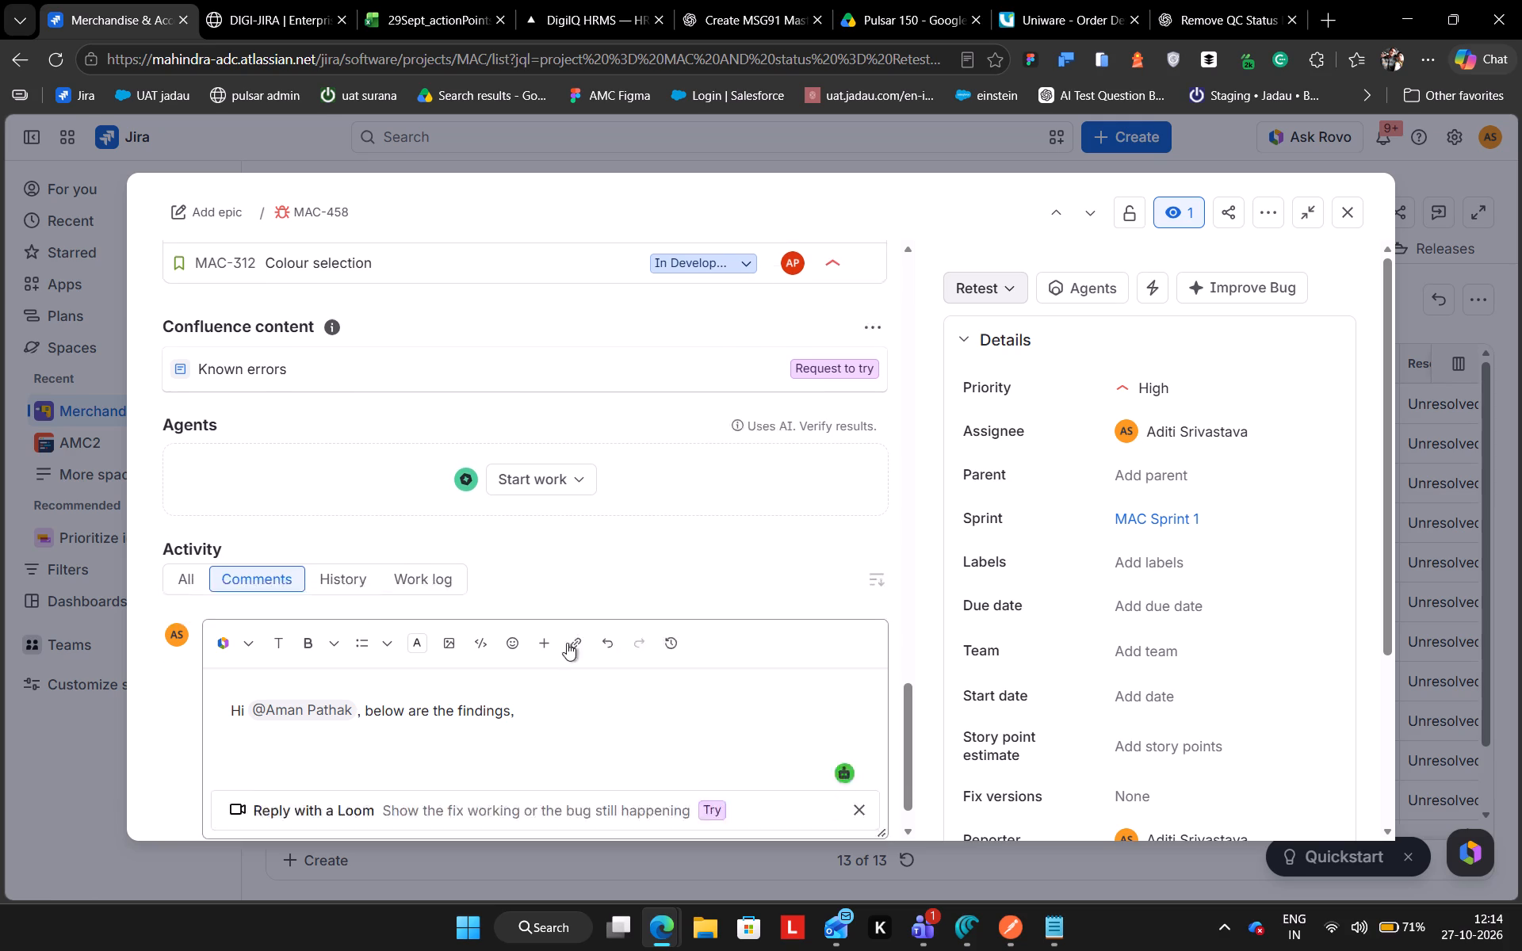
{"action": "scroll", "coordinate": [567, 643], "scroll_direction": "down", "scroll_amount": 2}
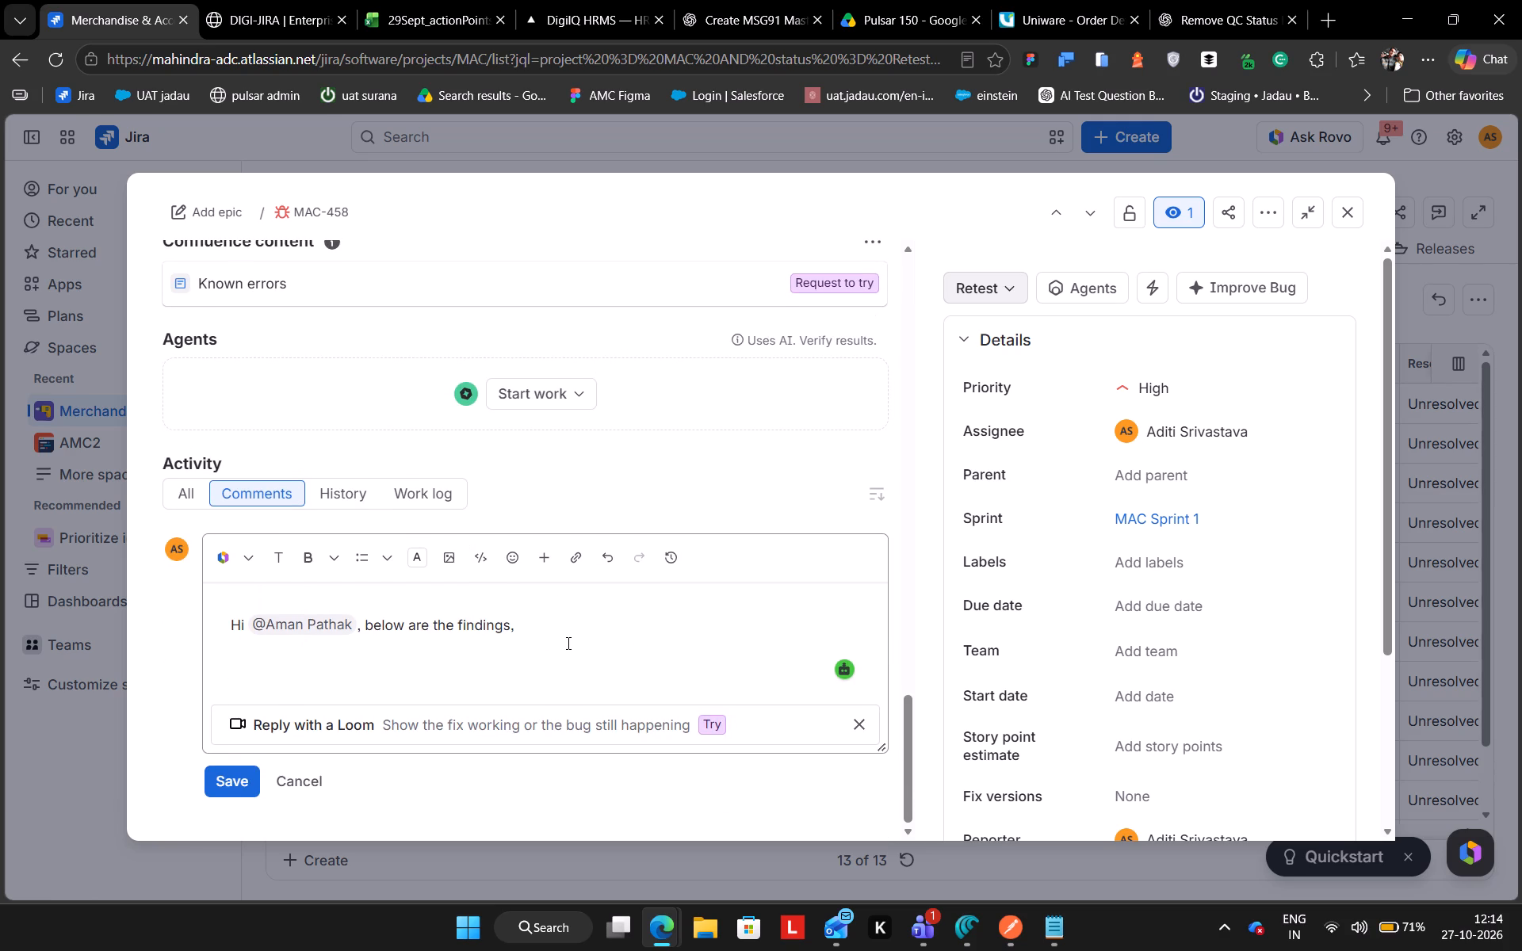
{"action": "type", "text": "1. colo"}
{"action": "type", "text": "r swatched"}
{"action": "key", "text": "BackSpace"}
{"action": "type", "text": "s"}
{"action": "key", "text": "space"}
{"action": "type", "text": "still incorrect."}
Add the second finding on a new line of the comment: "2. The submit CTA font size must be 16px".
{"action": "key", "text": "shift+Return"}
{"action": "type", "text": "2,"}
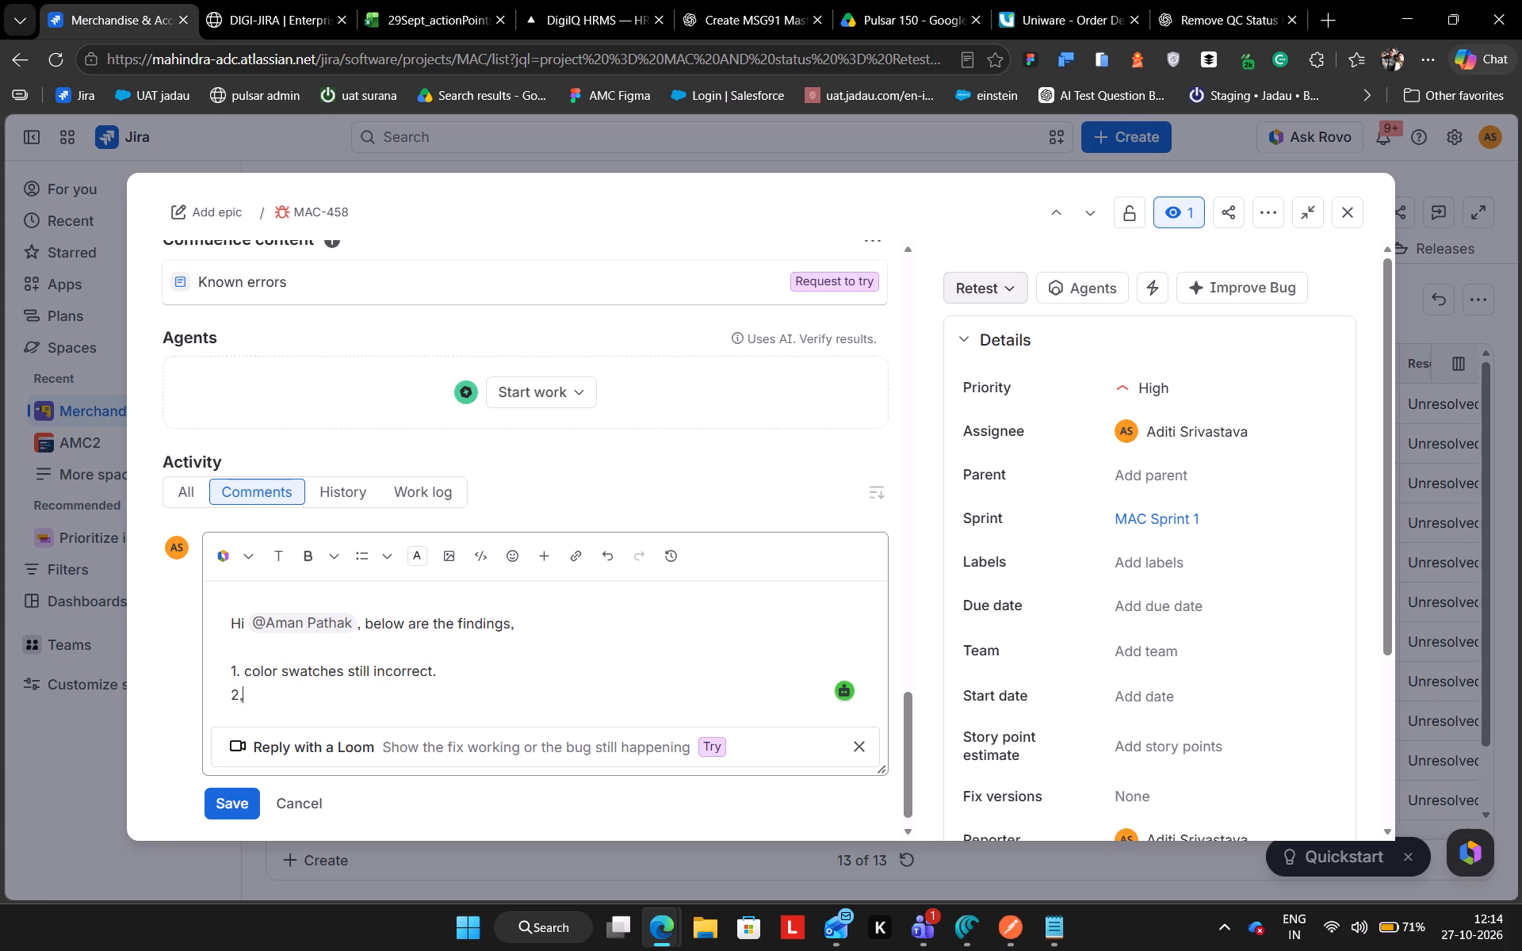
{"action": "key", "text": "space"}
{"action": "key", "text": "BackSpace"}
{"action": "key", "text": "BackSpace"}
{"action": "type", "text": ". The sub"}
{"action": "type", "text": "mit CTA"}
{"action": "key", "text": "space"}
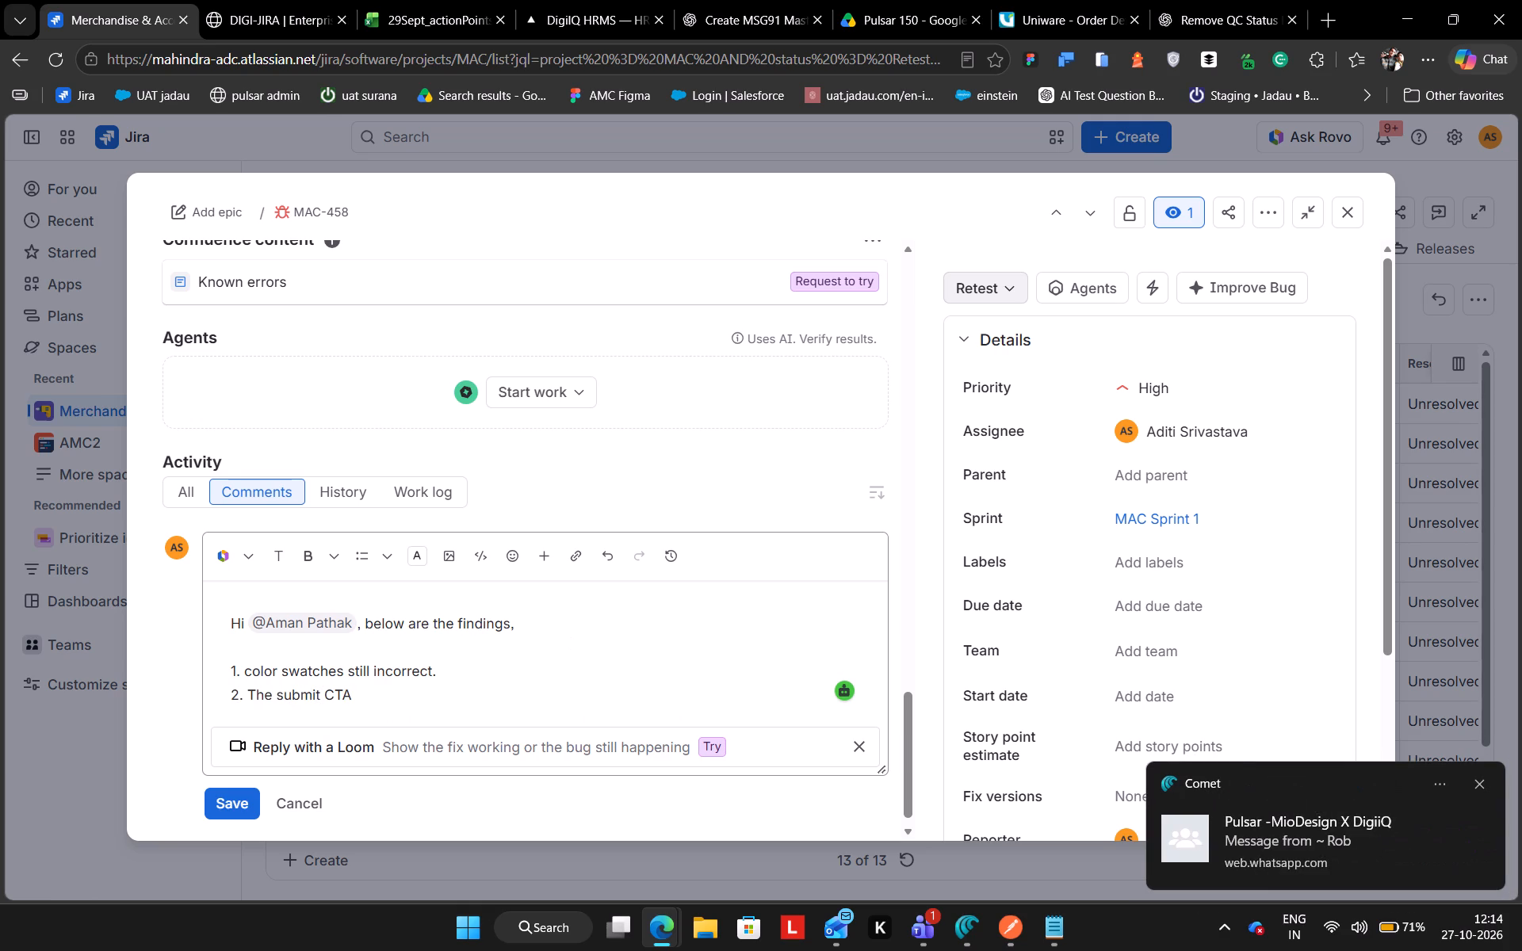
{"action": "type", "text": "font size"}
{"action": "key", "text": "space"}
{"action": "type", "text": "must be"}
{"action": "key", "text": "space"}
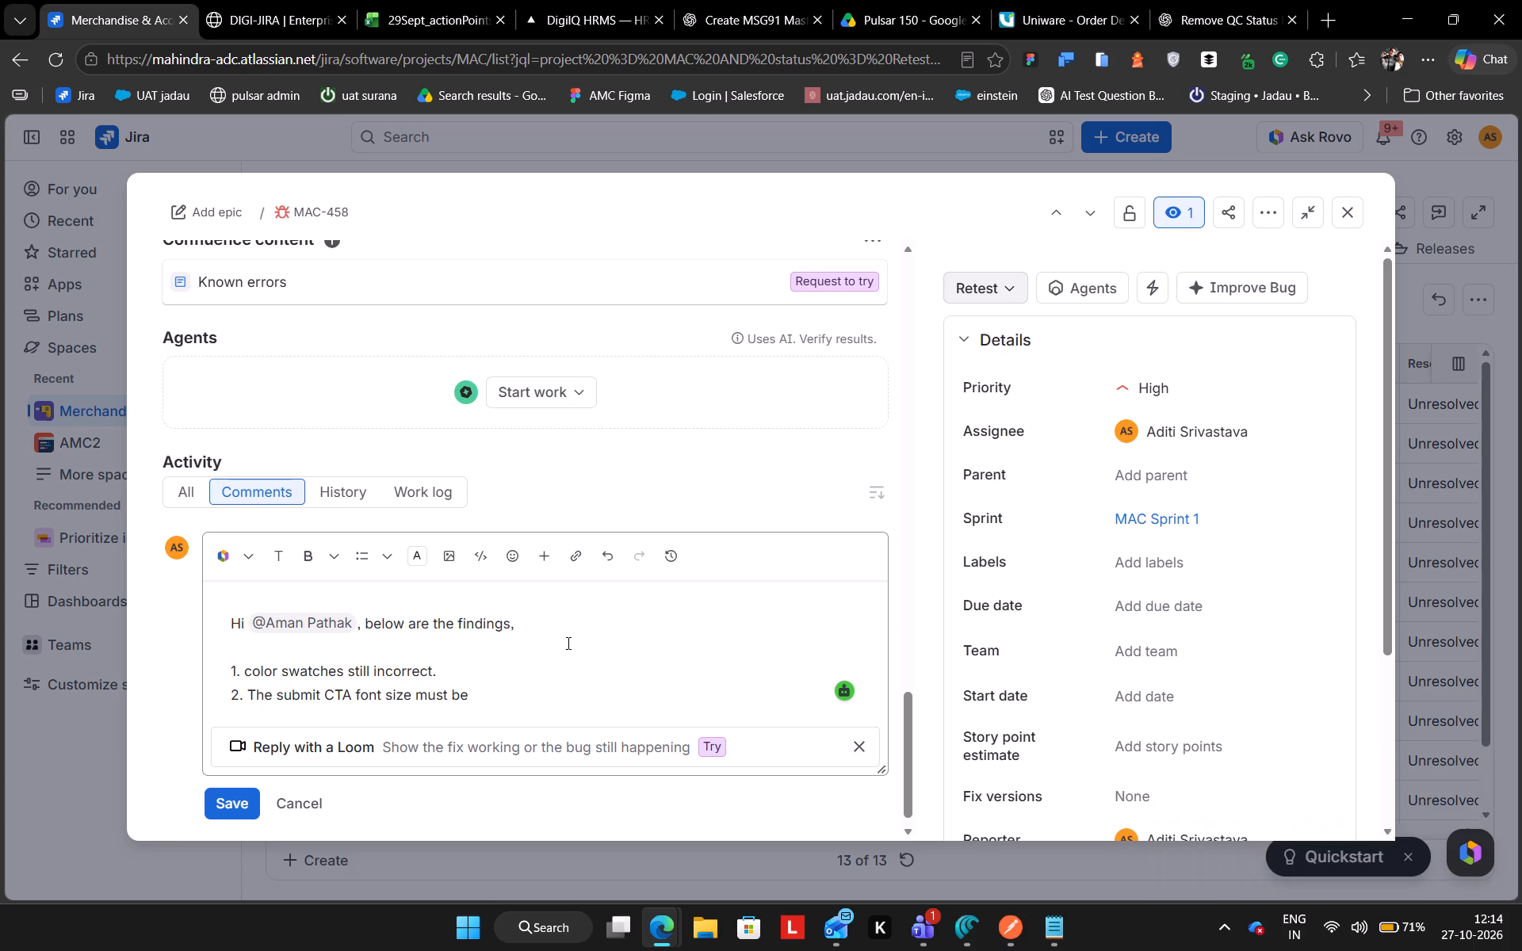
{"action": "type", "text": "16px"}
{"action": "key", "text": "space"}
Add an empty line numbered "3." and paste the annotated exchange popup screenshot below it.
{"action": "key", "text": "shift+Return"}
{"action": "type", "text": "3."}
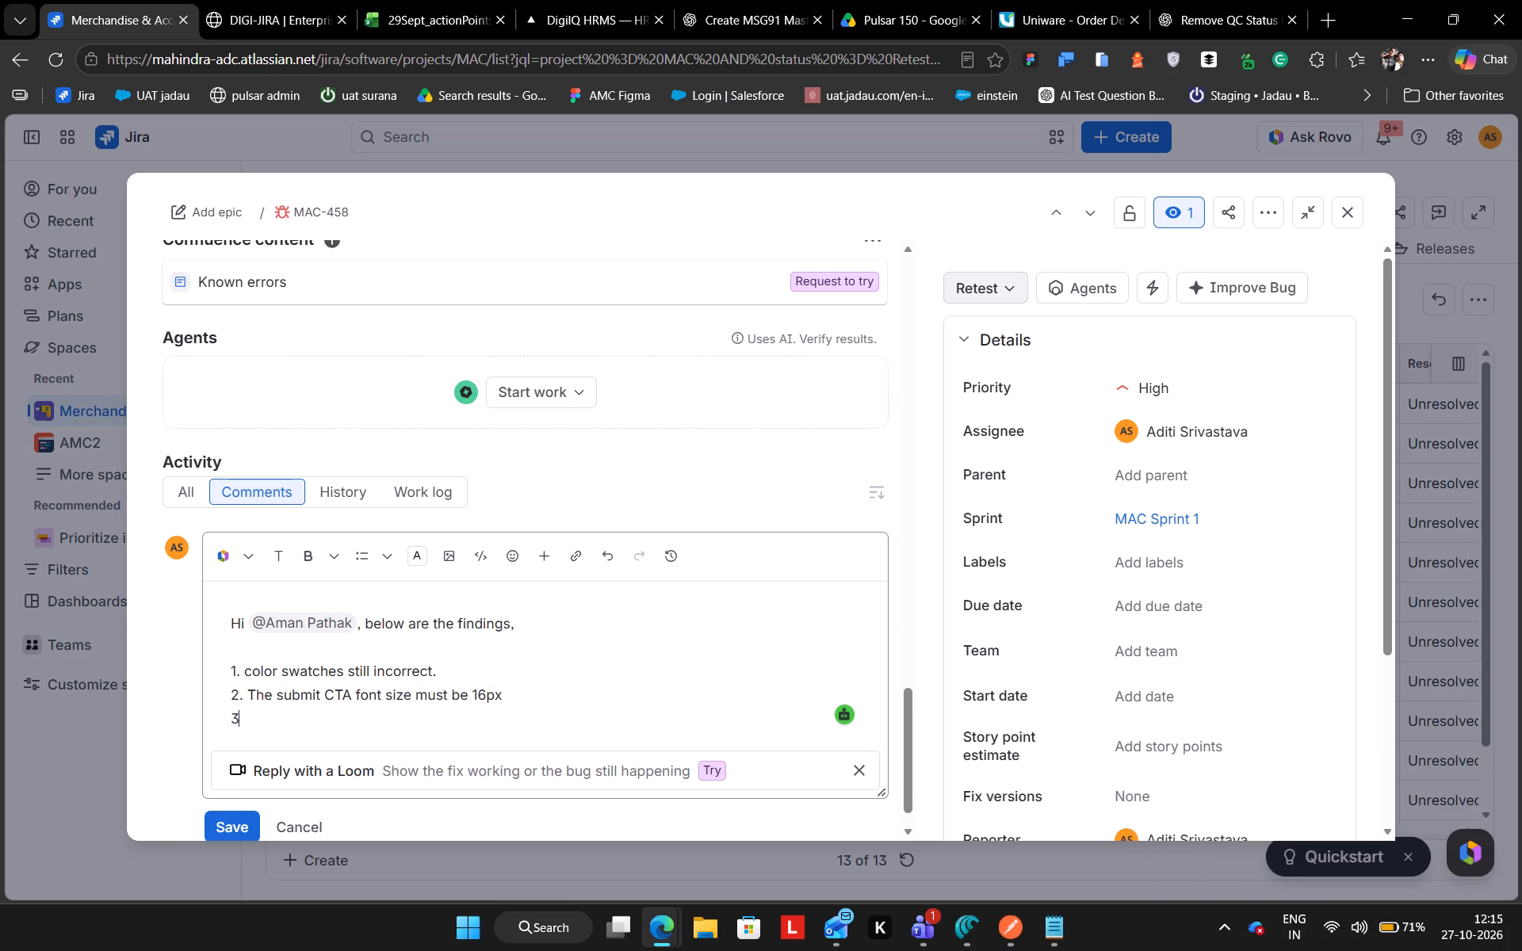
{"action": "key", "text": "space"}
{"action": "key", "text": "shift+Return"}
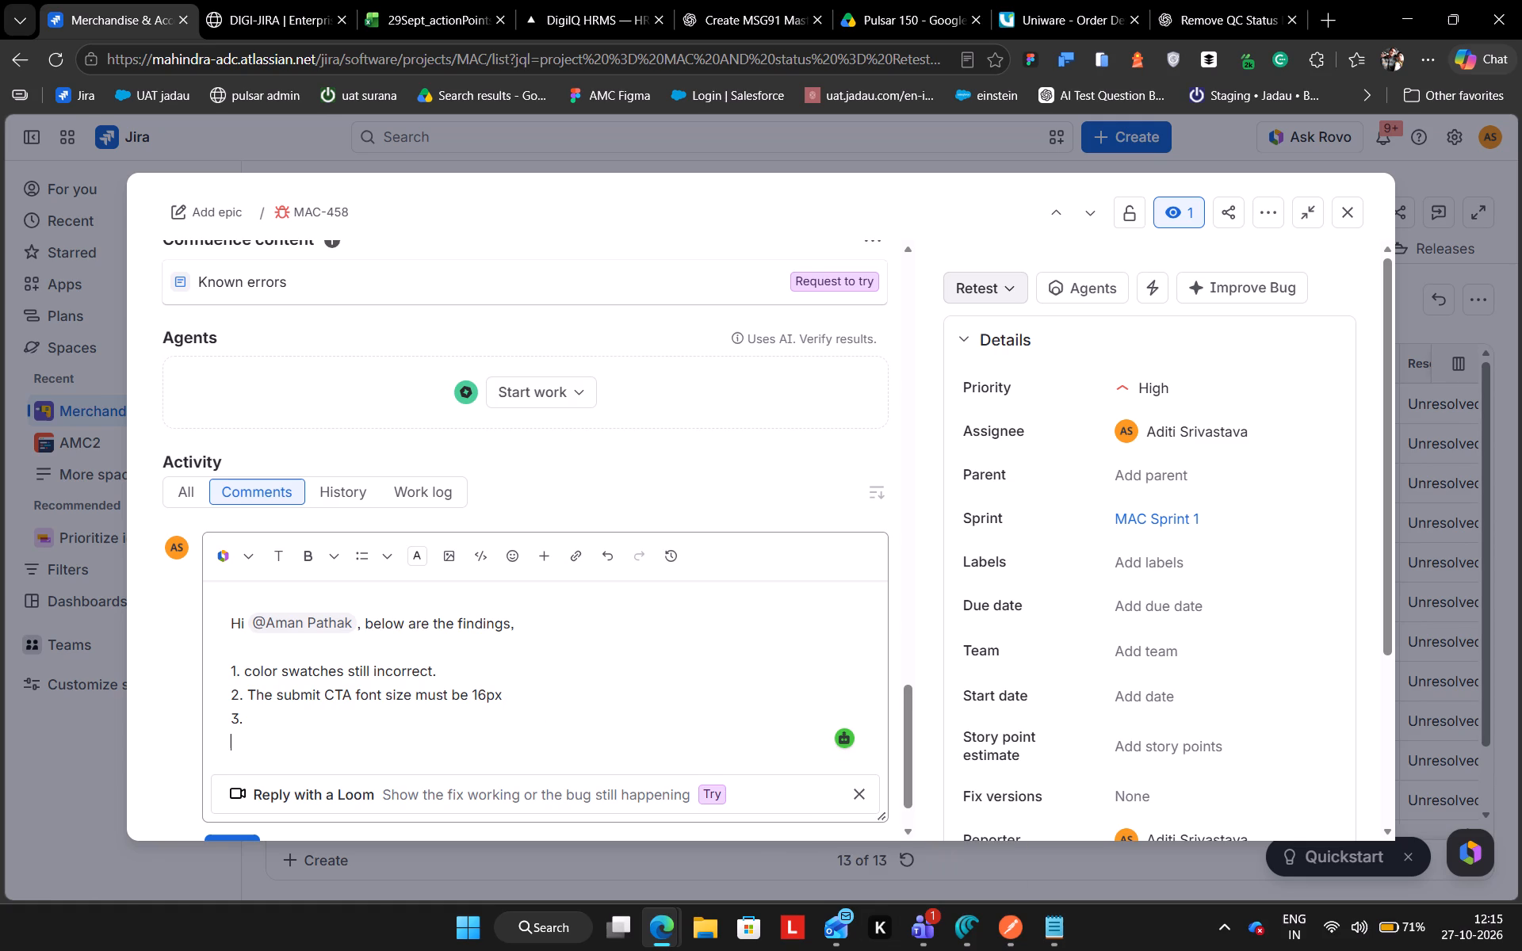
{"action": "key", "text": "ctrl+v"}
{"action": "scroll", "coordinate": [461, 715], "scroll_direction": "down", "scroll_amount": 4}
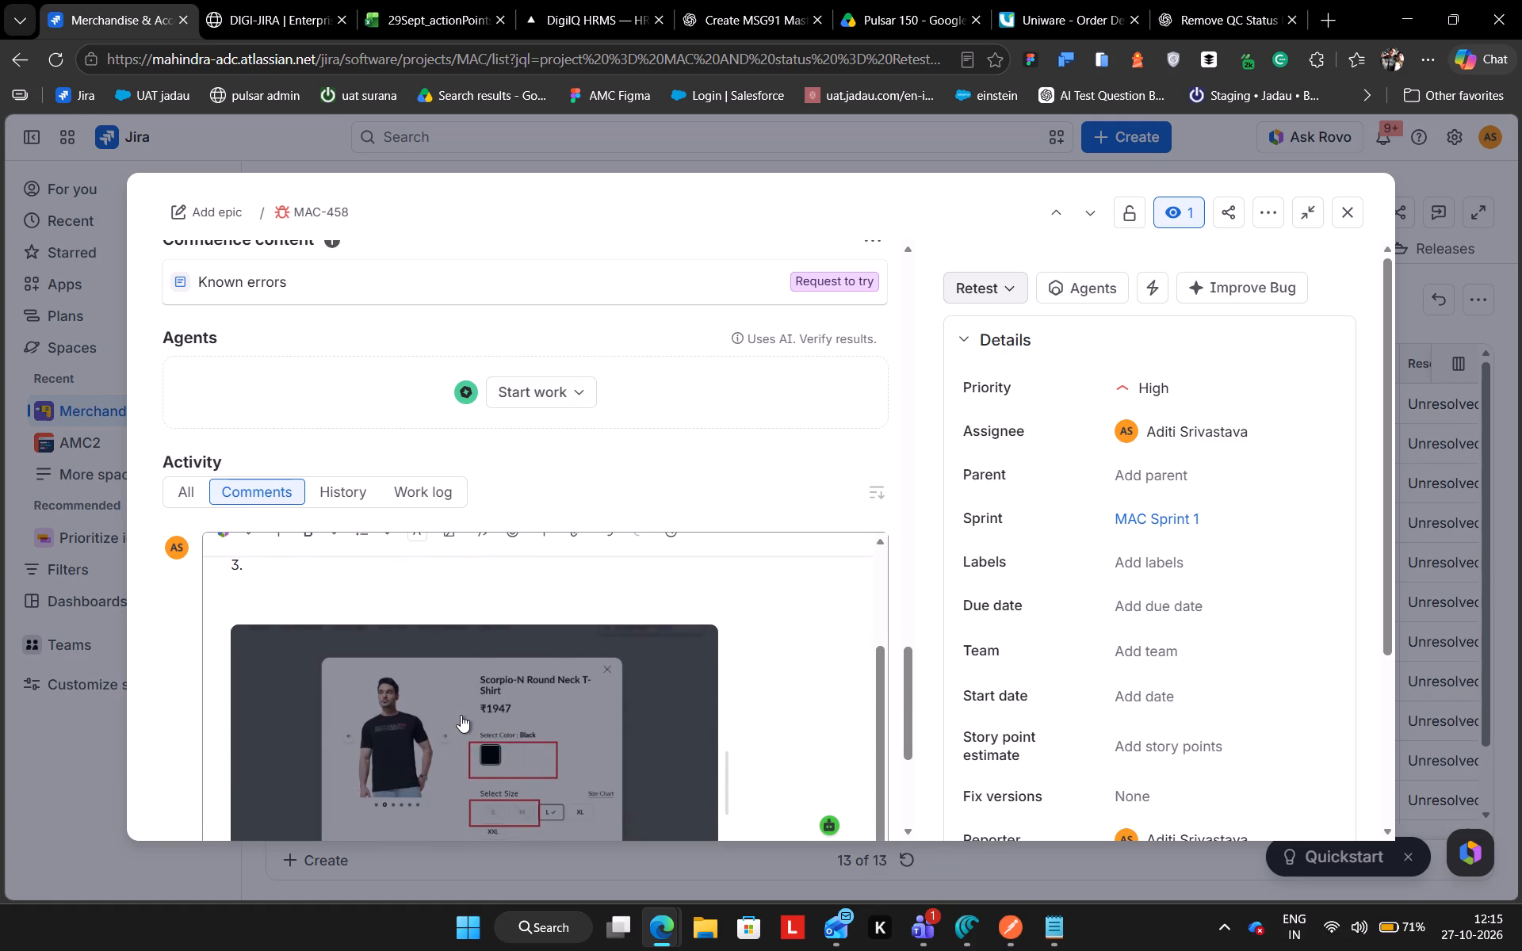
{"action": "scroll", "coordinate": [461, 715], "scroll_direction": "down", "scroll_amount": 2}
Fill in finding 3 above the screenshot: "the vertical line on the out of stock options are in wrong direction".
{"action": "scroll", "coordinate": [461, 715], "scroll_direction": "up", "scroll_amount": 2}
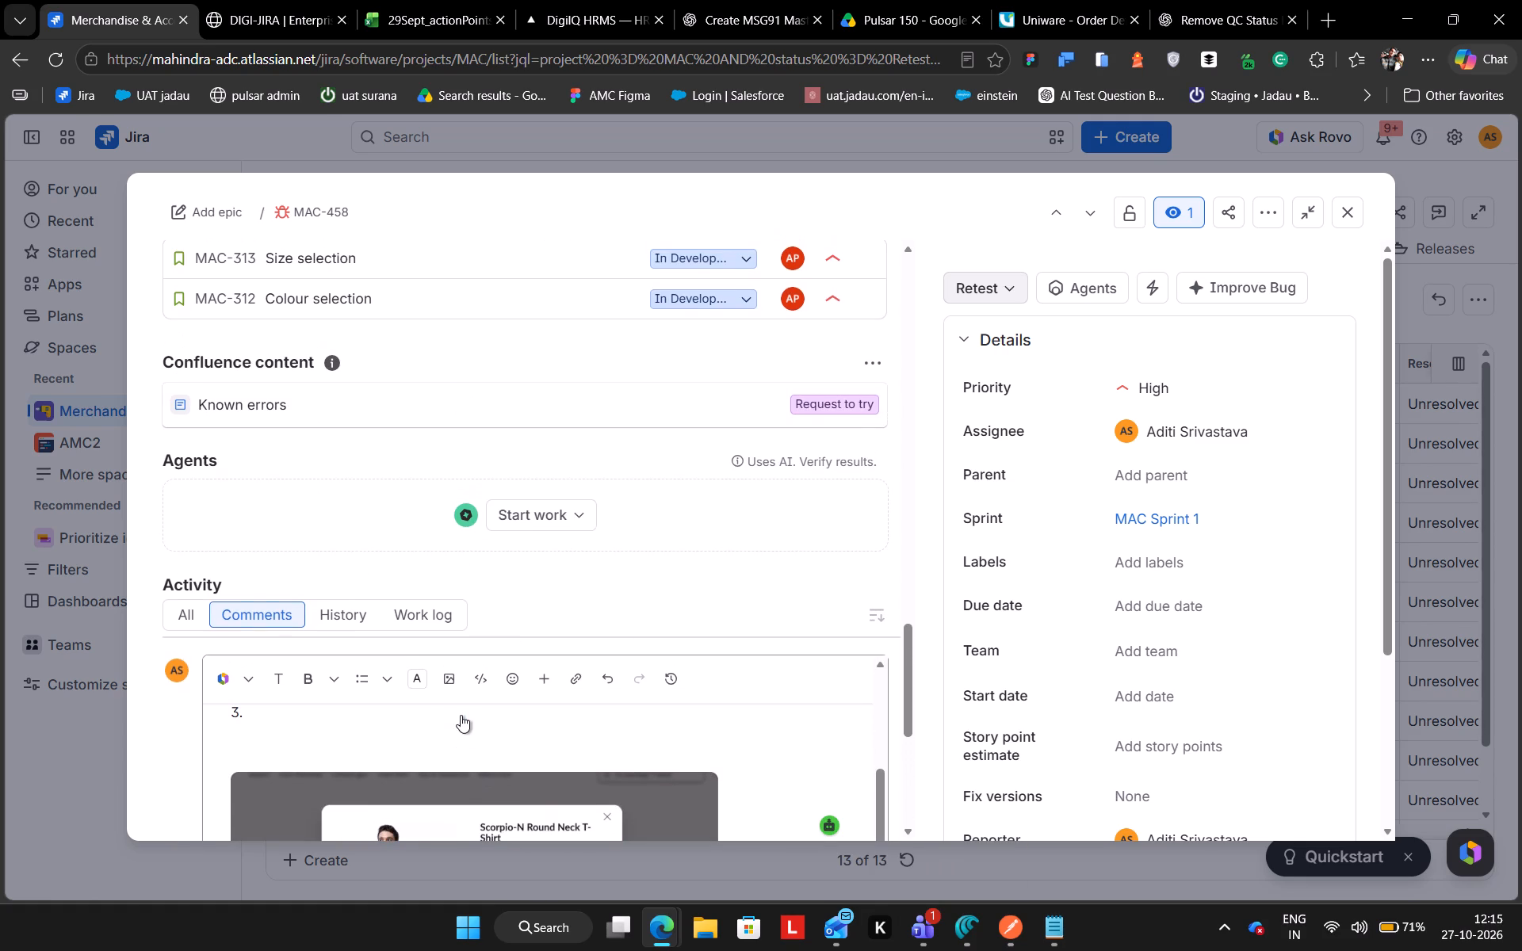
{"action": "left_click", "coordinate": [376, 726]}
{"action": "left_click", "coordinate": [361, 715]}
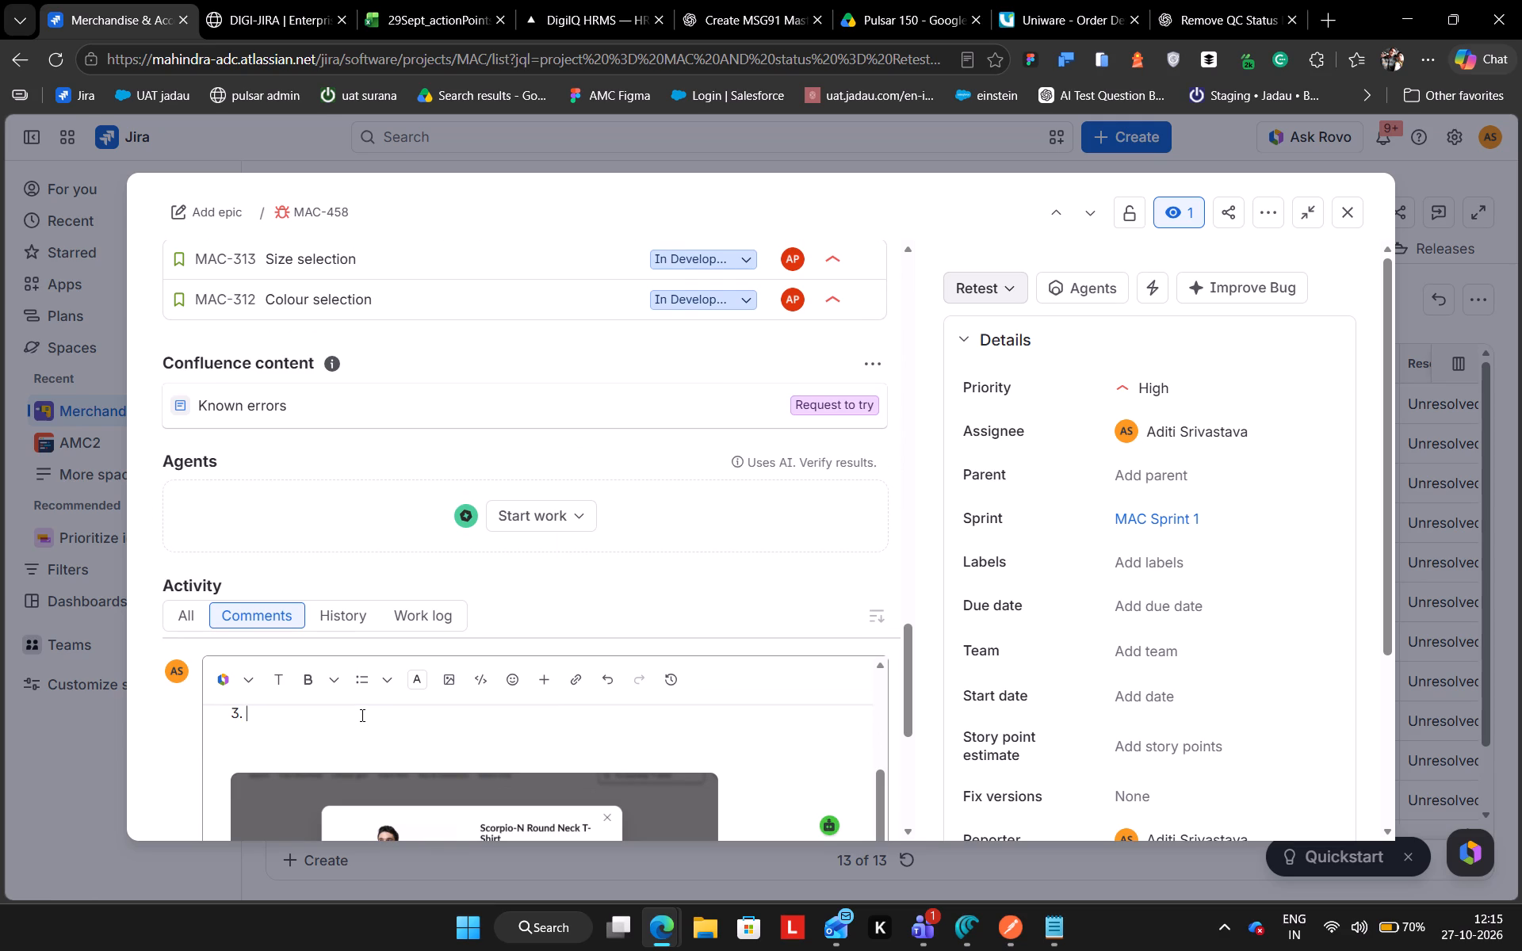
{"action": "type", "text": "the veriti"}
{"action": "key", "text": "BackSpace"}
{"action": "key", "text": "BackSpace"}
{"action": "key", "text": "BackSpace"}
{"action": "type", "text": "tical line on the"}
{"action": "key", "text": "space"}
{"action": "type", "text": "out of stock i"}
{"action": "key", "text": "BackSpace"}
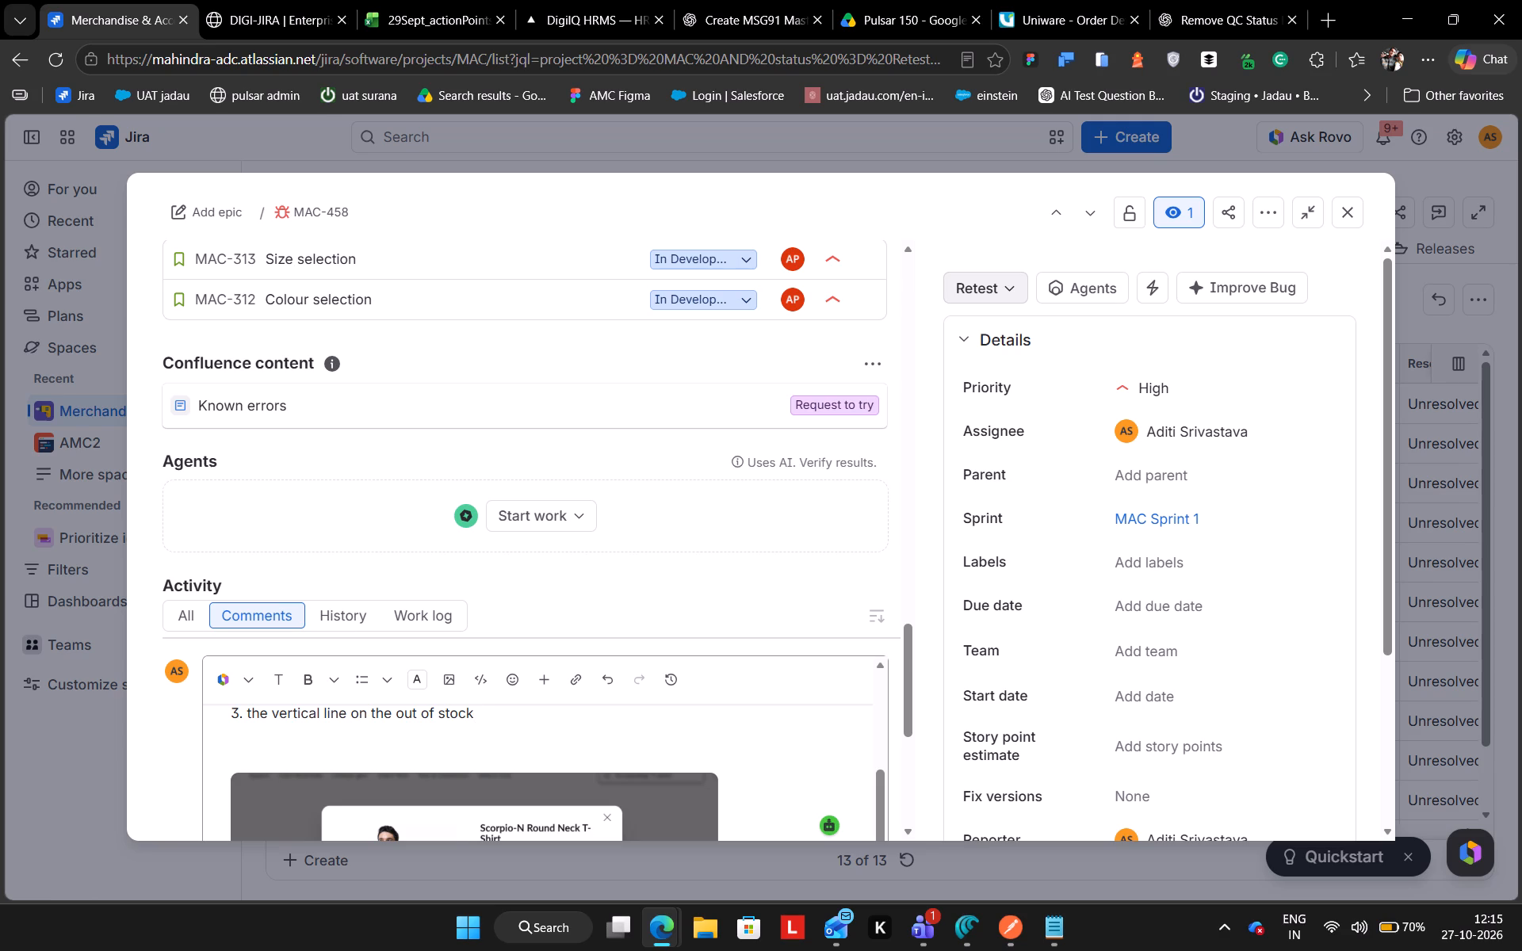
{"action": "type", "text": "options"}
{"action": "key", "text": "space"}
{"action": "type", "text": "are"}
{"action": "key", "text": "space"}
{"action": "type", "text": "in wrong direction"}
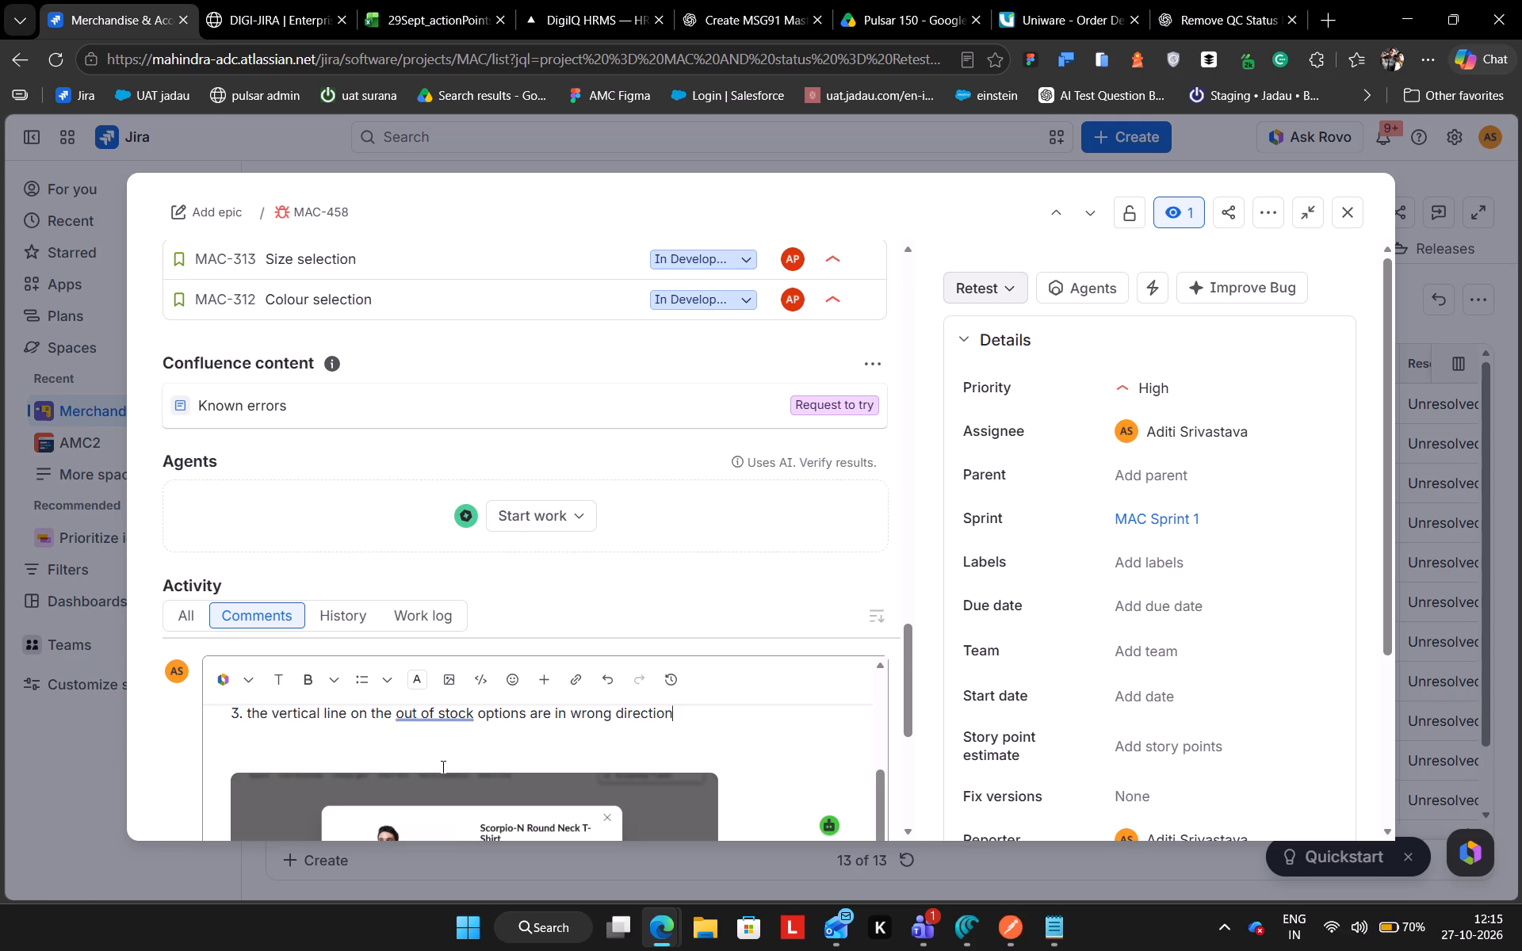
Accept the hyphenated "out-of-stock" grammar suggestion in finding 3 and end the sentence with a period.
{"action": "left_click", "coordinate": [439, 712]}
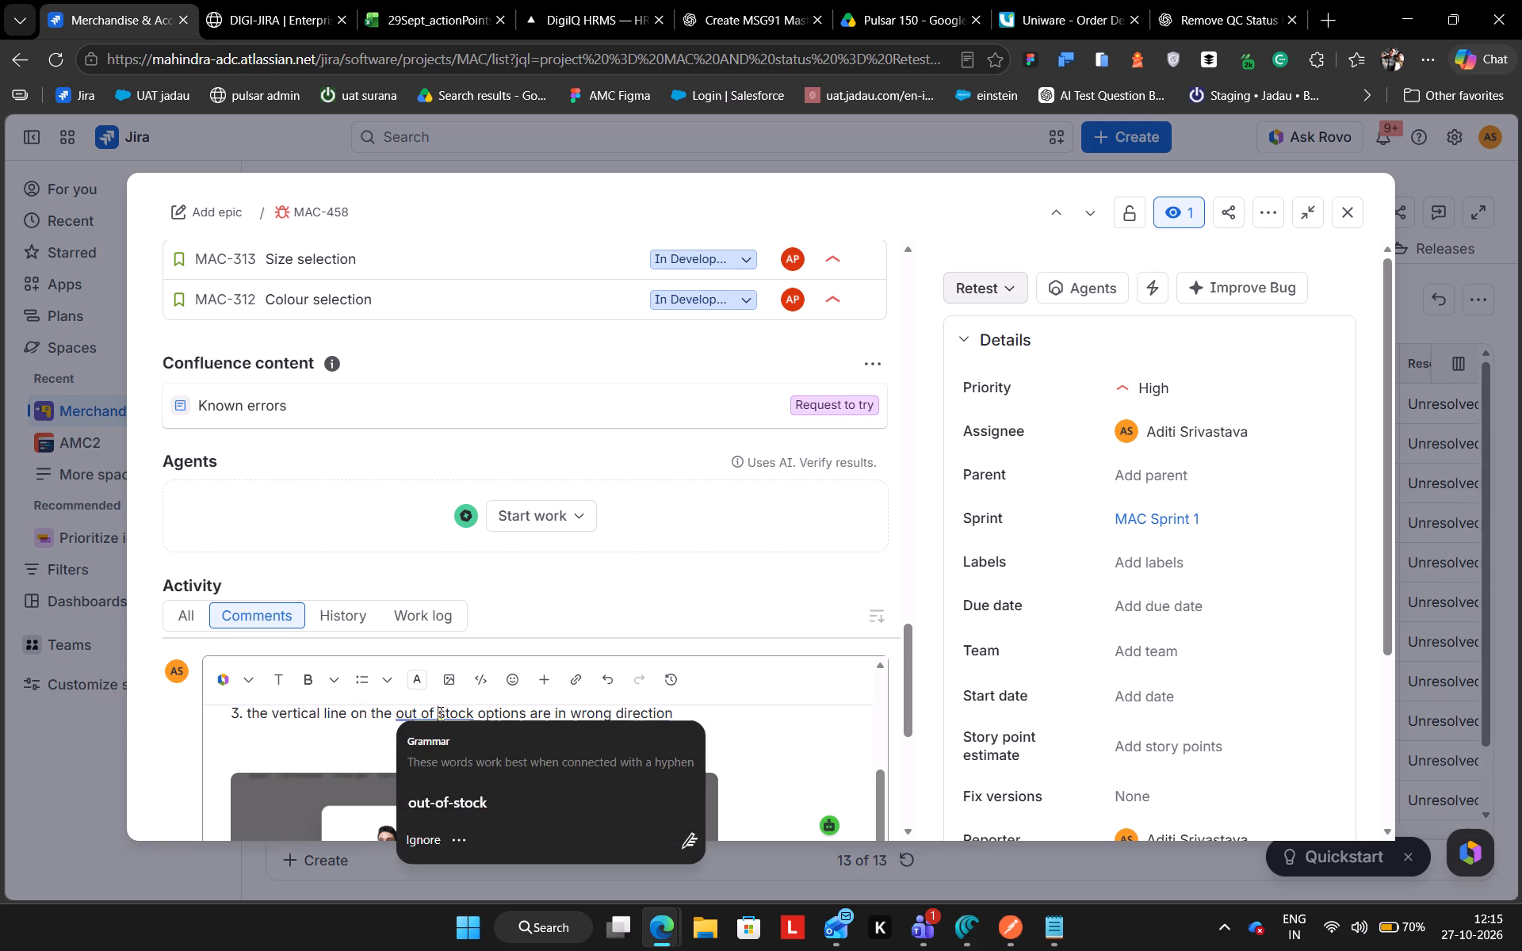
{"action": "left_click", "coordinate": [464, 796]}
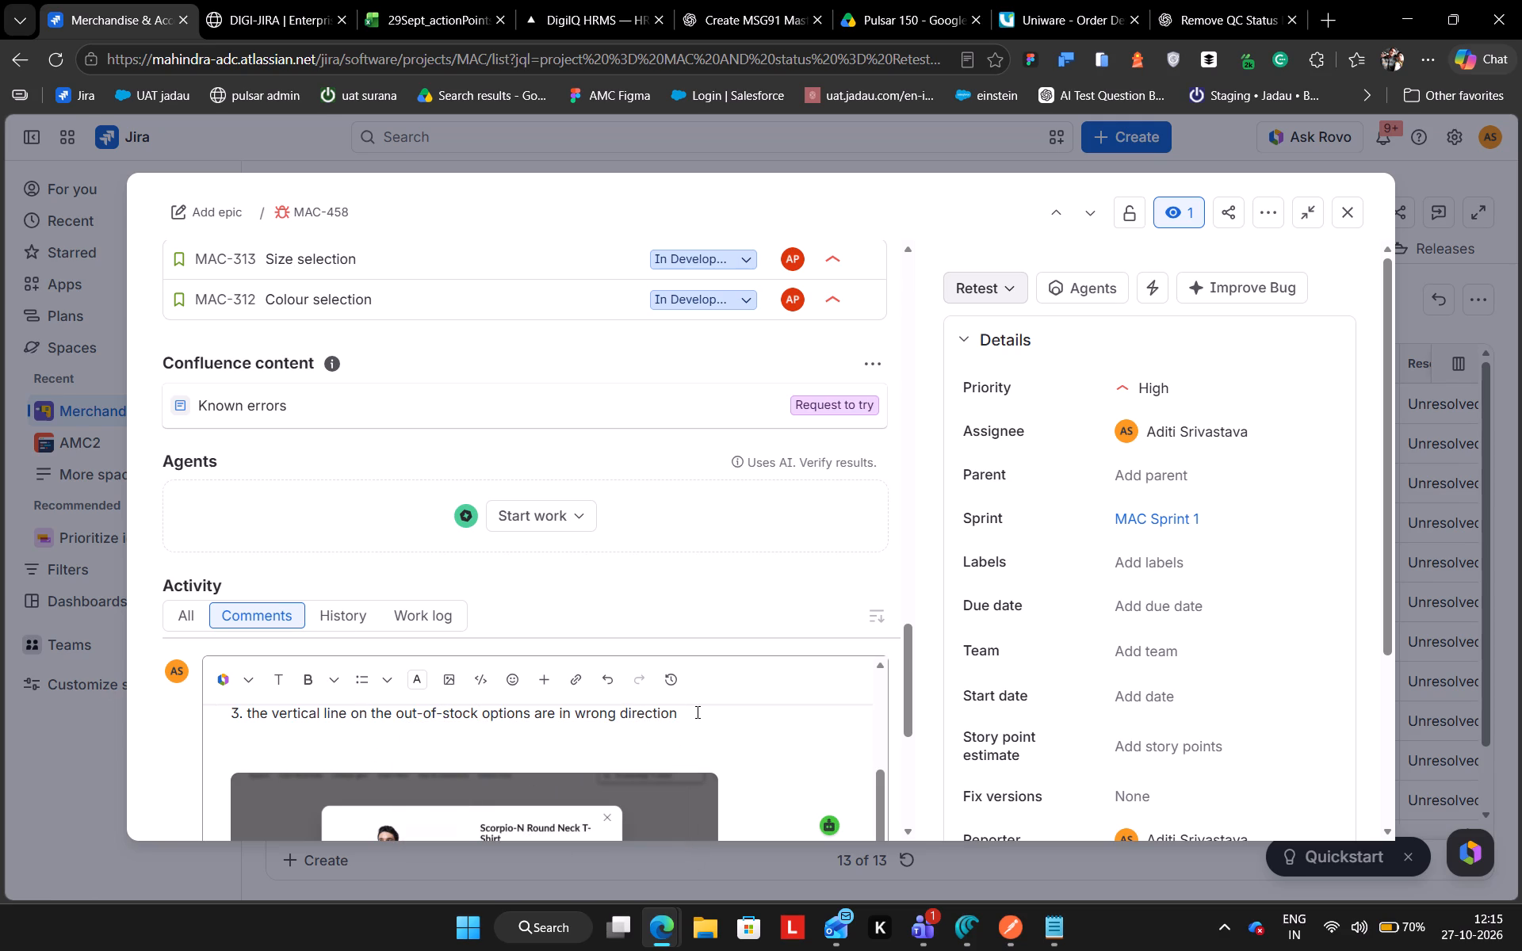
{"action": "left_click", "coordinate": [697, 712]}
{"action": "key", "text": "period"}
Start a new line numbered "4." beneath finding 3.
{"action": "key", "text": "shift+Return"}
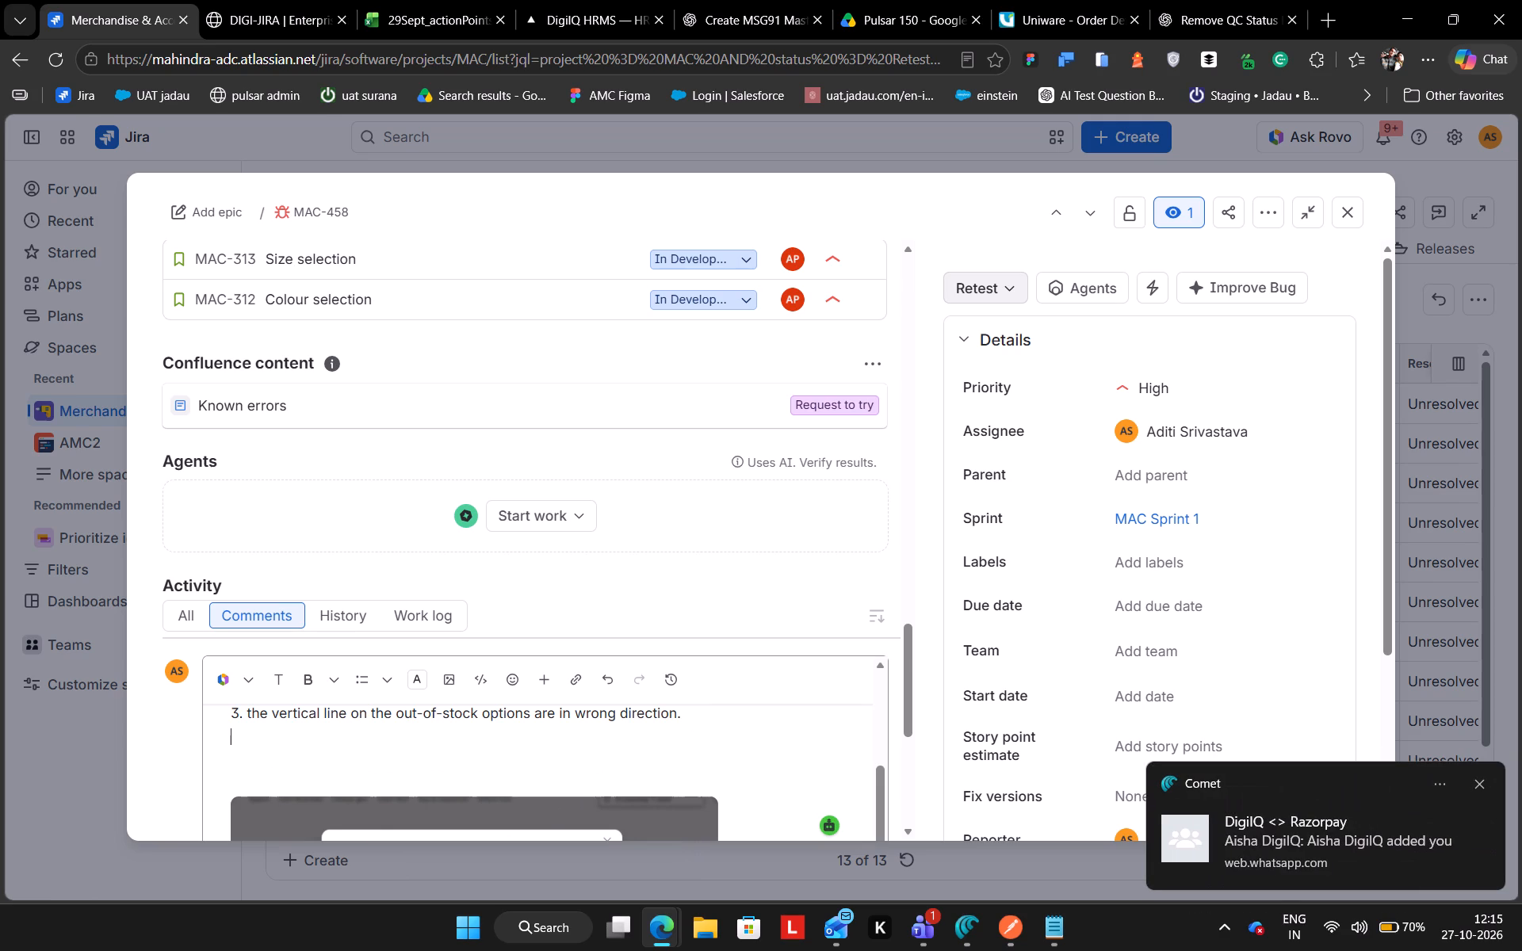
{"action": "type", "text": "4."}
{"action": "key", "text": "space"}
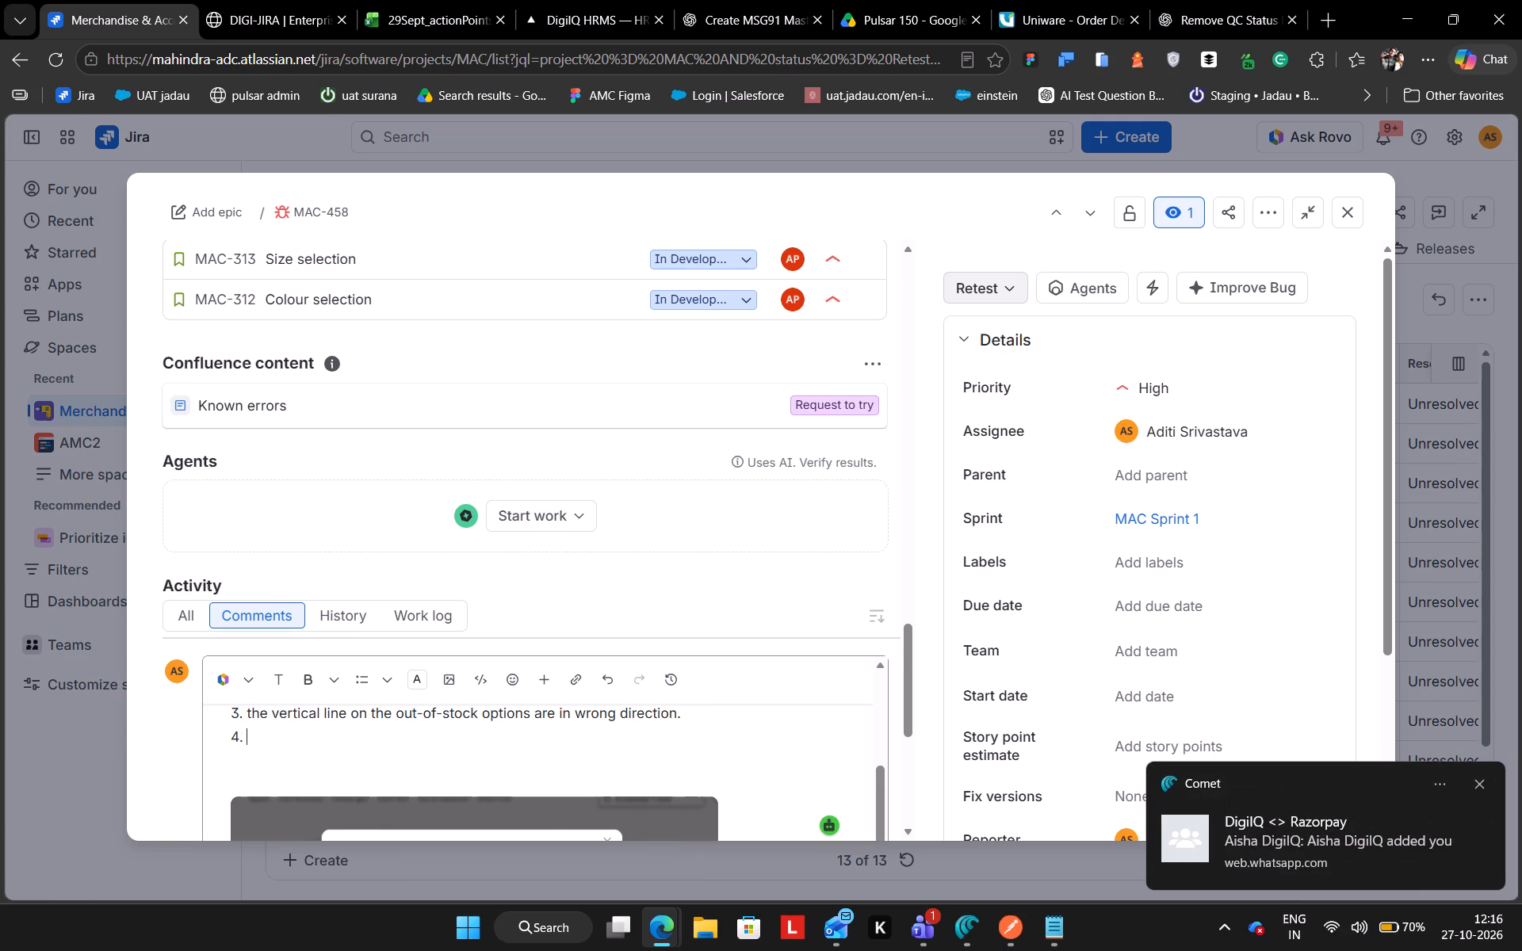
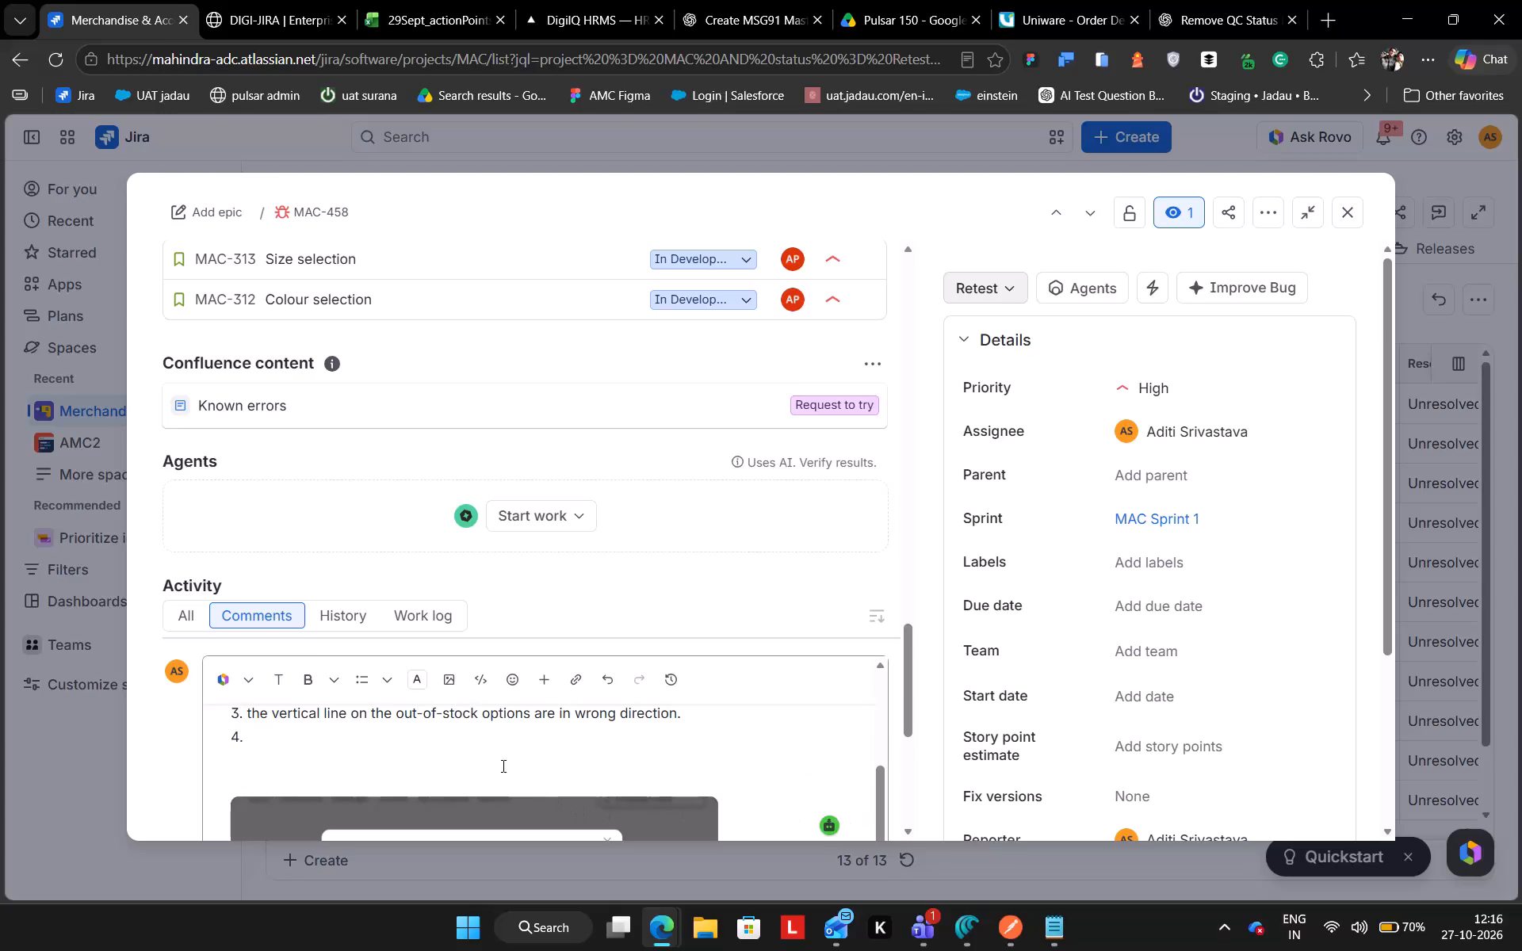
Enter "switching color and size" as the text of finding 4 in the MAC-458 comment.
{"action": "left_click", "coordinate": [453, 731]}
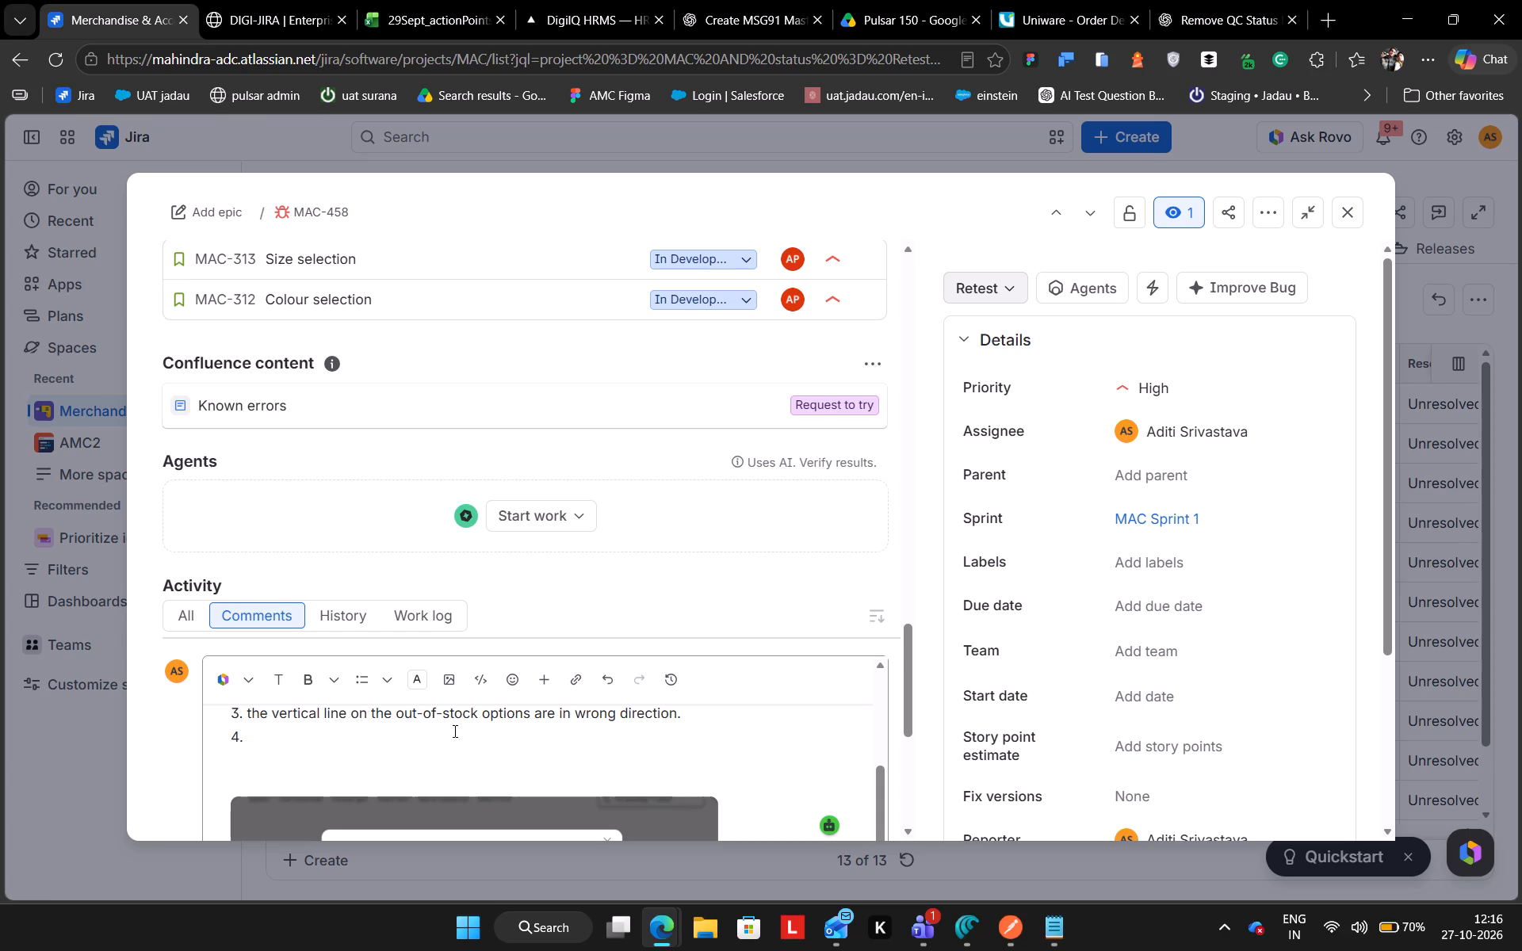
{"action": "type", "text": "switching c"}
{"action": "key", "text": "BackSpace"}
{"action": "type", "text": "olo"}
{"action": "key", "text": "BackSpace"}
{"action": "key", "text": "BackSpace"}
{"action": "key", "text": "BackSpace"}
{"action": "type", "text": "color and"}
{"action": "key", "text": "space"}
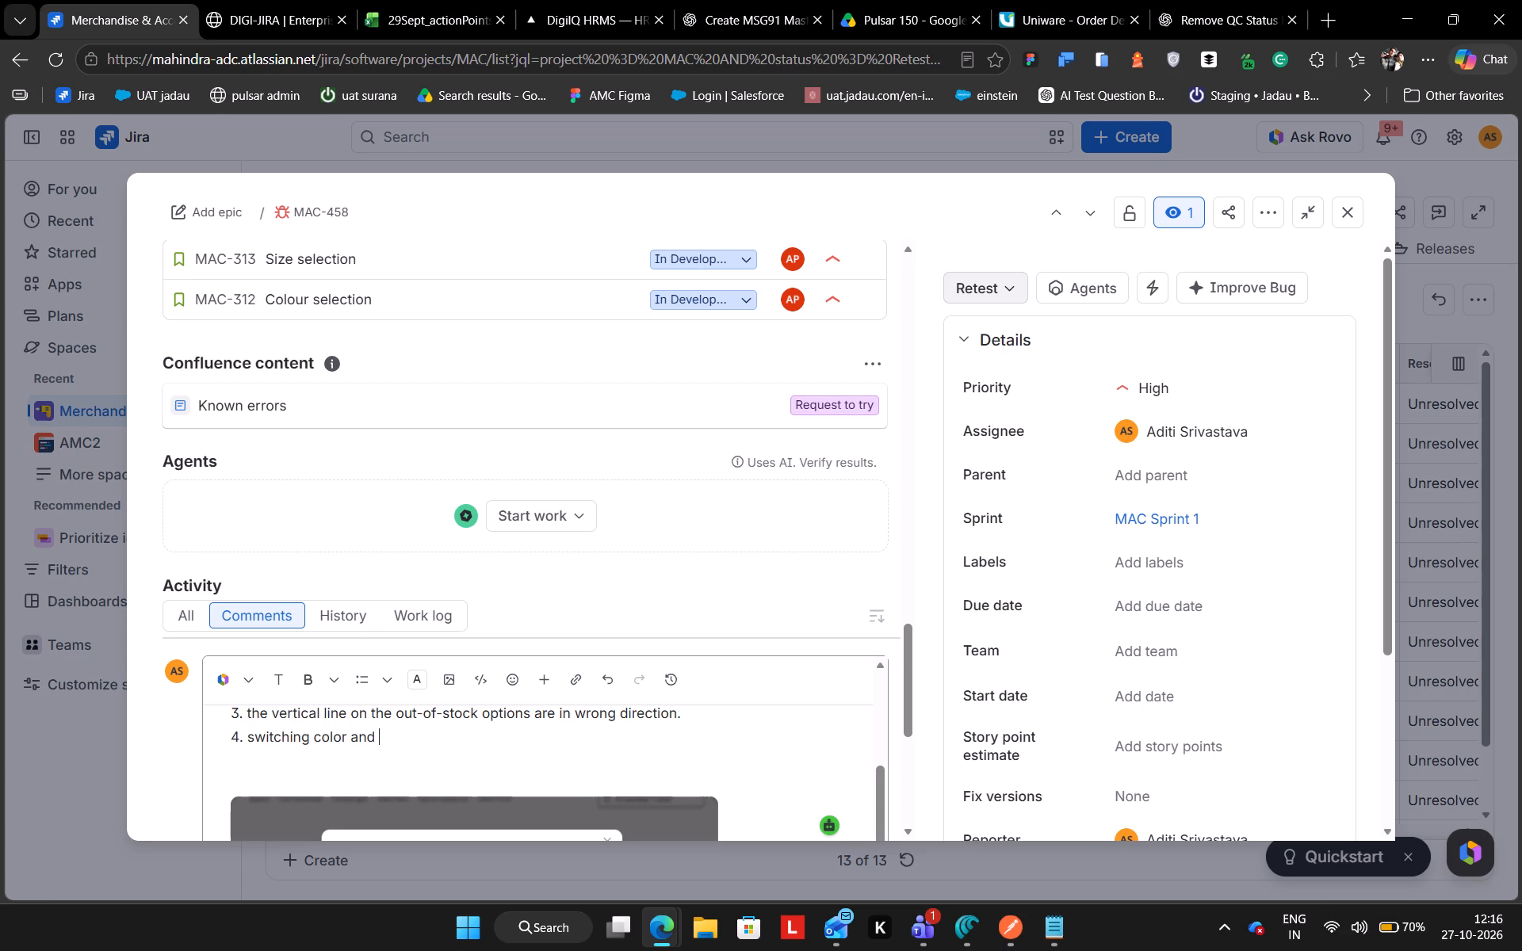
{"action": "type", "text": "size"}
{"action": "key", "text": "space"}
Insert "observing a delay while" at the beginning of finding 4, ahead of "switching color and size".
{"action": "key", "text": "Left"}
{"action": "key", "text": "Left"}
{"action": "key", "text": "Left"}
{"action": "key", "text": "Left"}
{"action": "key", "text": "Left"}
{"action": "key", "text": "Left"}
{"action": "key", "text": "Left"}
{"action": "key", "text": "Left"}
{"action": "key", "text": "Left"}
{"action": "key", "text": "Left"}
{"action": "key", "text": "Left"}
{"action": "key", "text": "Left"}
{"action": "key", "text": "Left"}
{"action": "key", "text": "Left"}
{"action": "key", "text": "Left"}
{"action": "key", "text": "Left"}
{"action": "key", "text": "Left"}
{"action": "key", "text": "Left"}
{"action": "key", "text": "Left"}
{"action": "key", "text": "Left"}
{"action": "key", "text": "Left"}
{"action": "key", "text": "Left"}
{"action": "key", "text": "Left"}
{"action": "key", "text": "Left"}
{"action": "type", "text": "observing a delay"}
{"action": "key", "text": "space"}
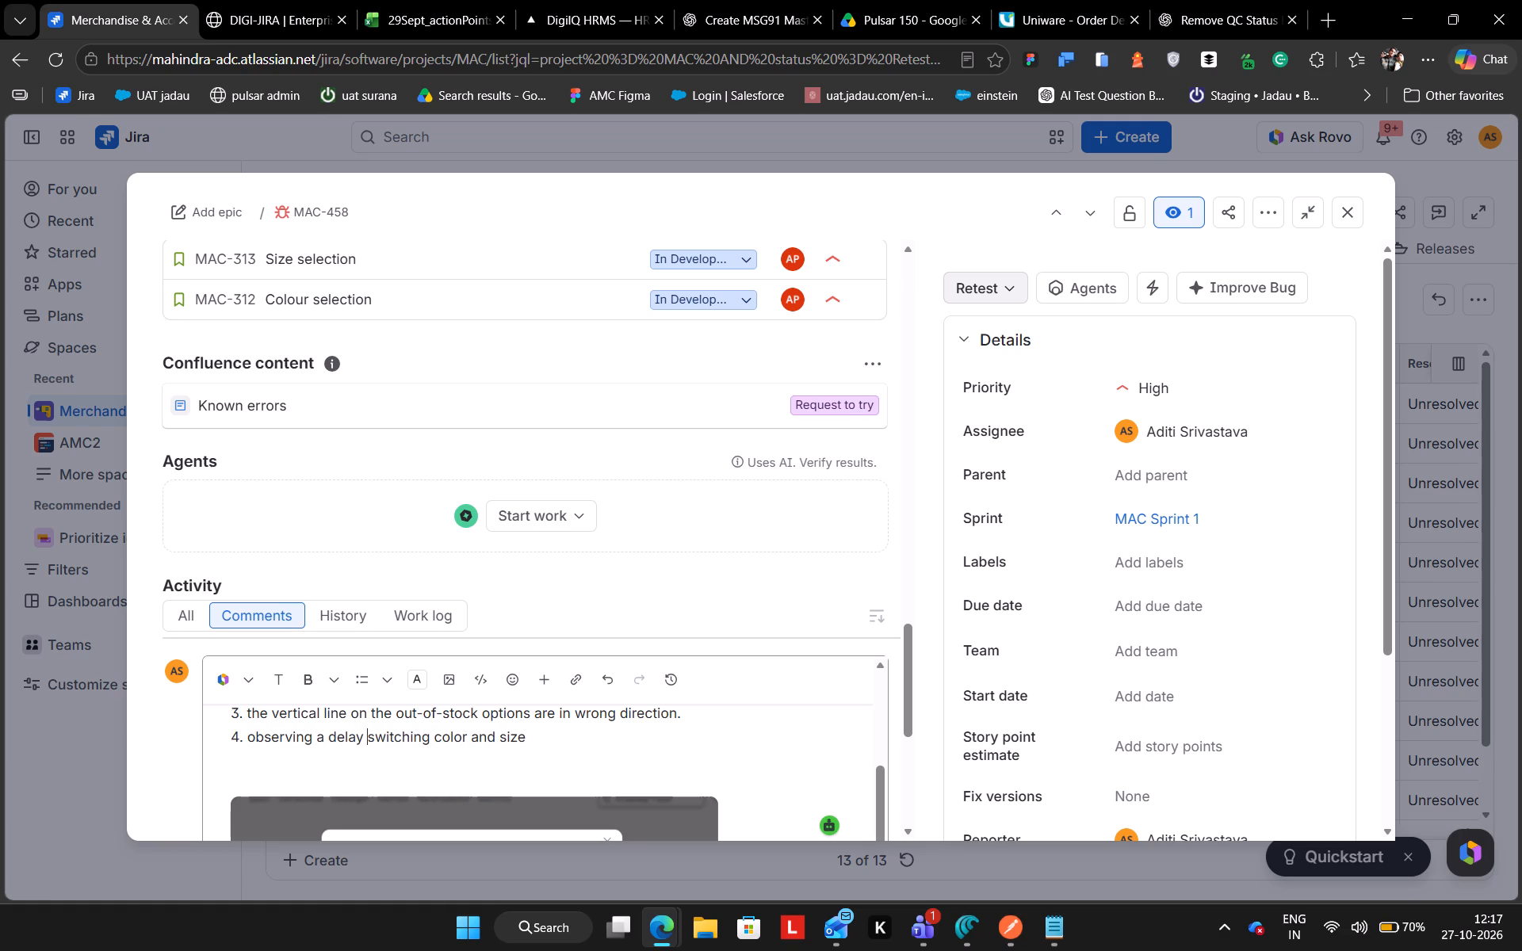
{"action": "type", "text": "while"}
{"action": "key", "text": "space"}
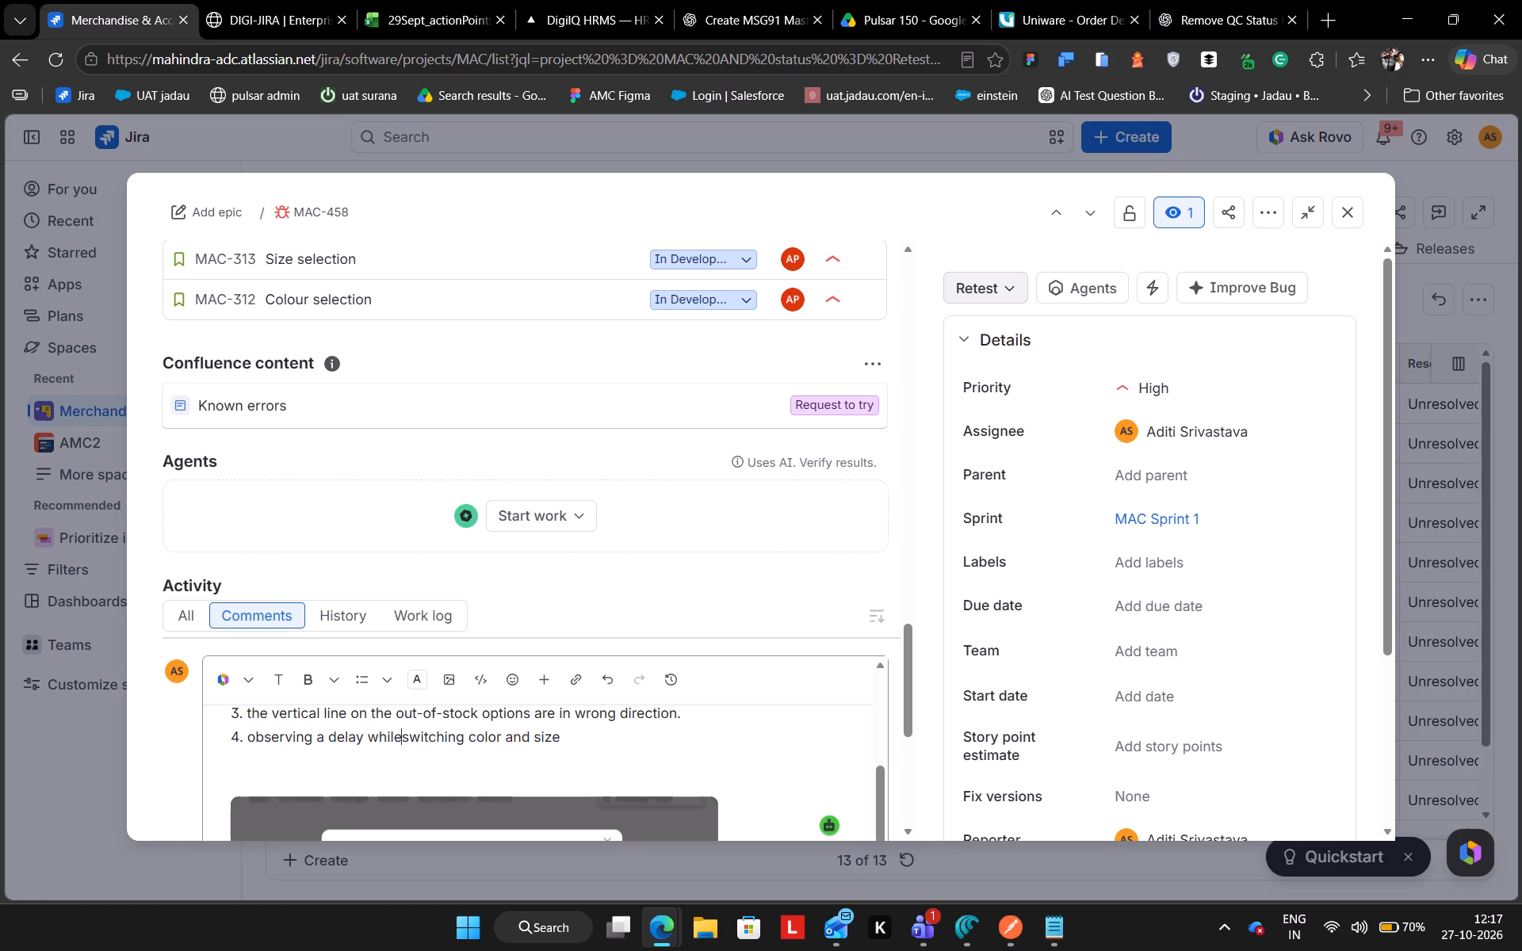
Save the numbered comment with its annotated screenshot on MAC-458 and check the posted comment.
{"action": "scroll", "coordinate": [586, 747], "scroll_direction": "down", "scroll_amount": 3}
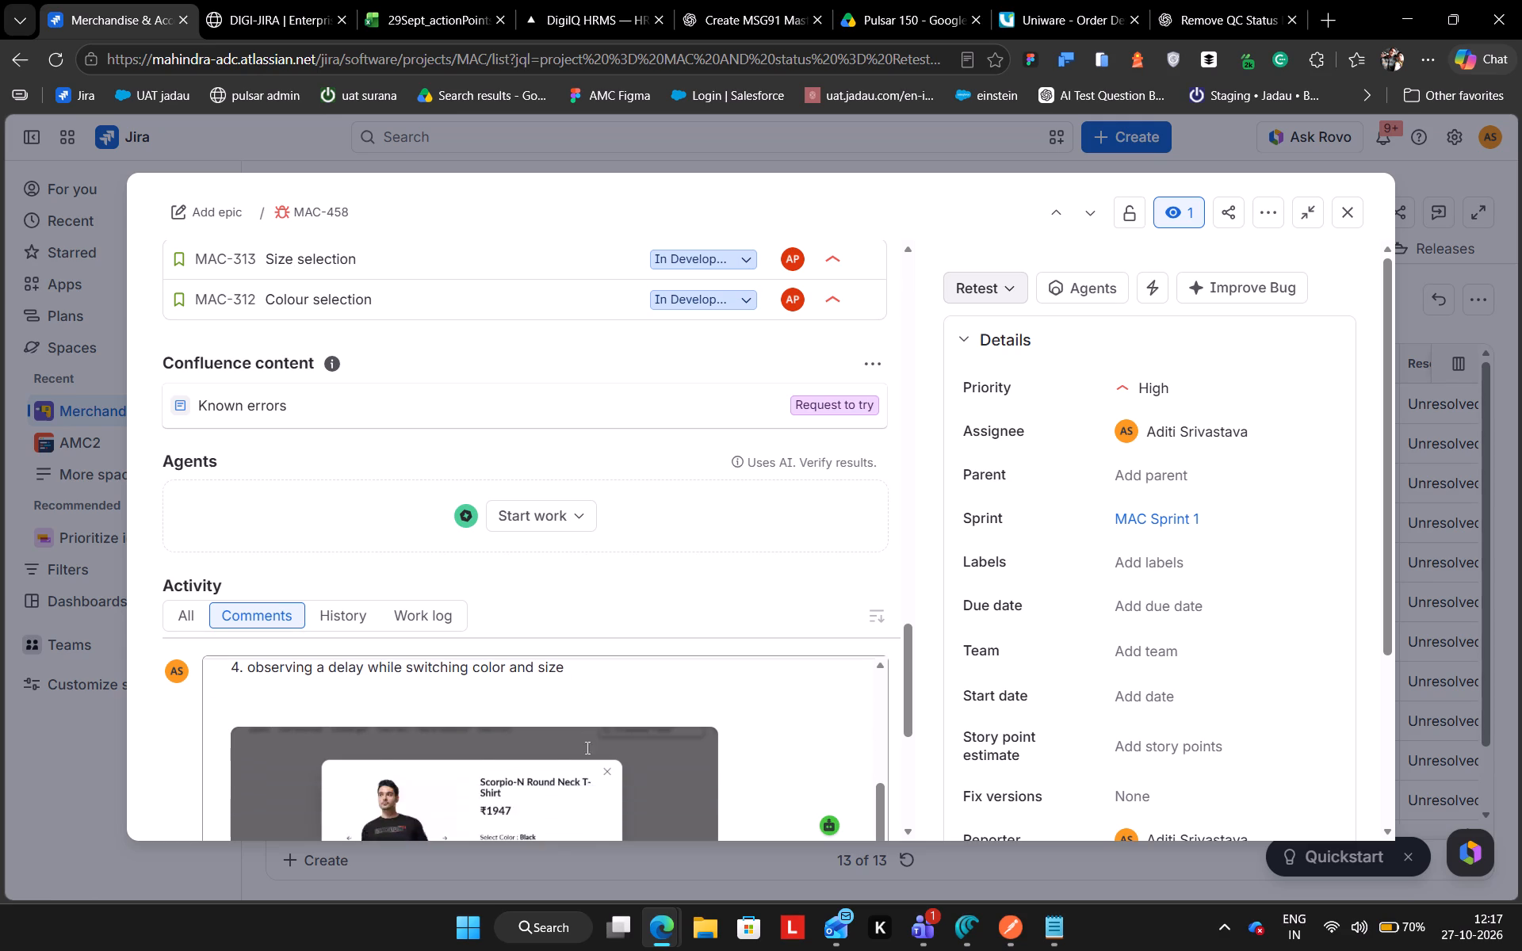
{"action": "scroll", "coordinate": [551, 755], "scroll_direction": "down", "scroll_amount": 6}
{"action": "left_click", "coordinate": [238, 777]}
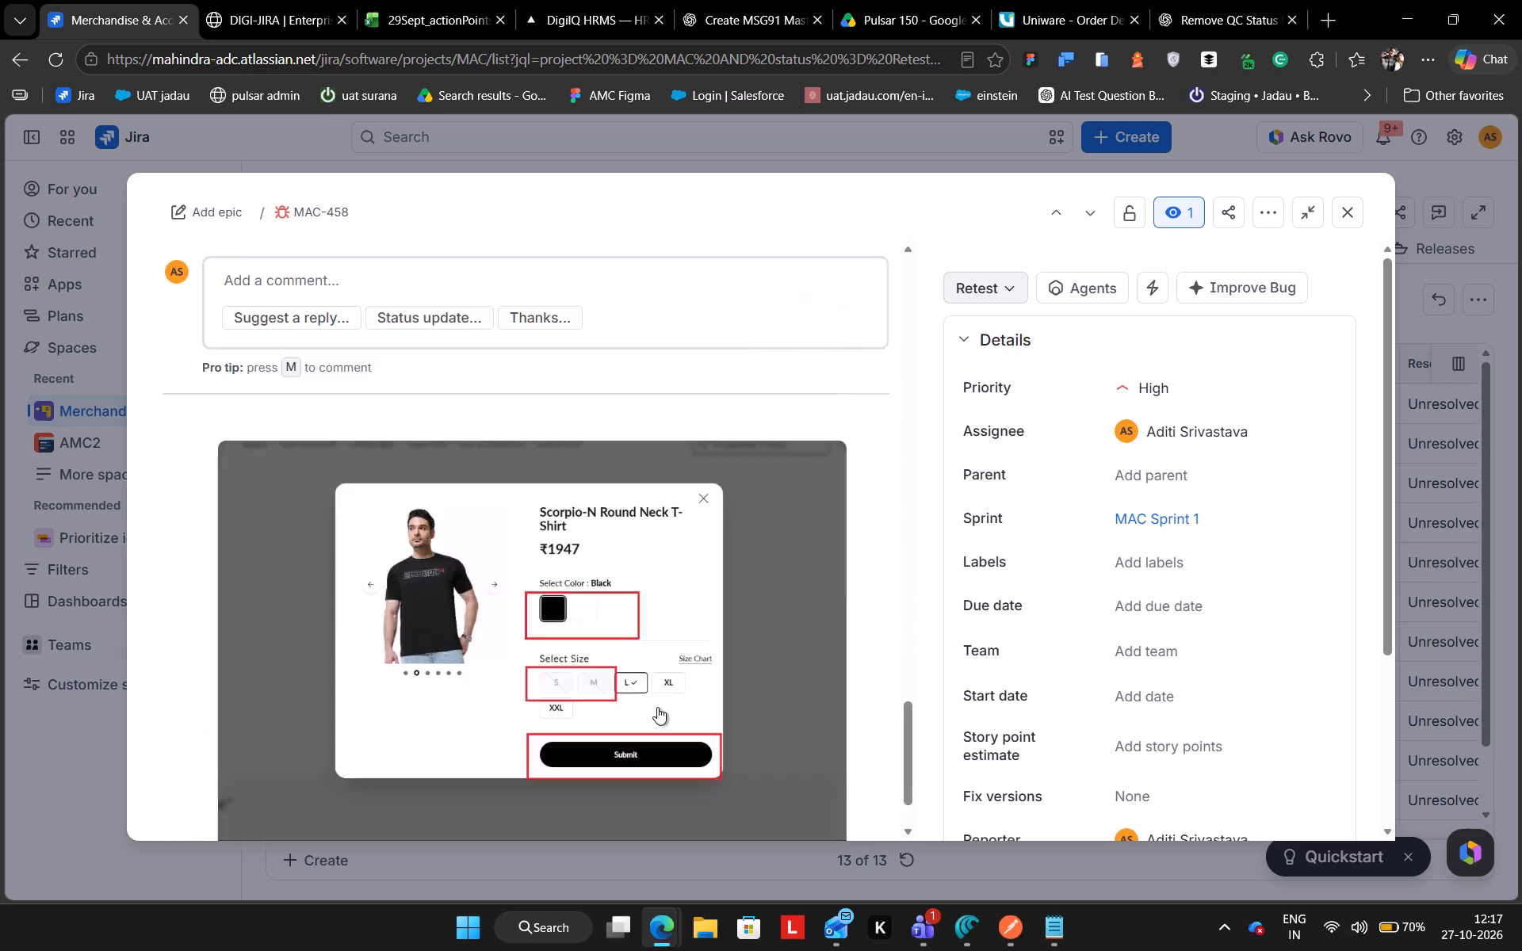
{"action": "scroll", "coordinate": [657, 707], "scroll_direction": "down", "scroll_amount": 7}
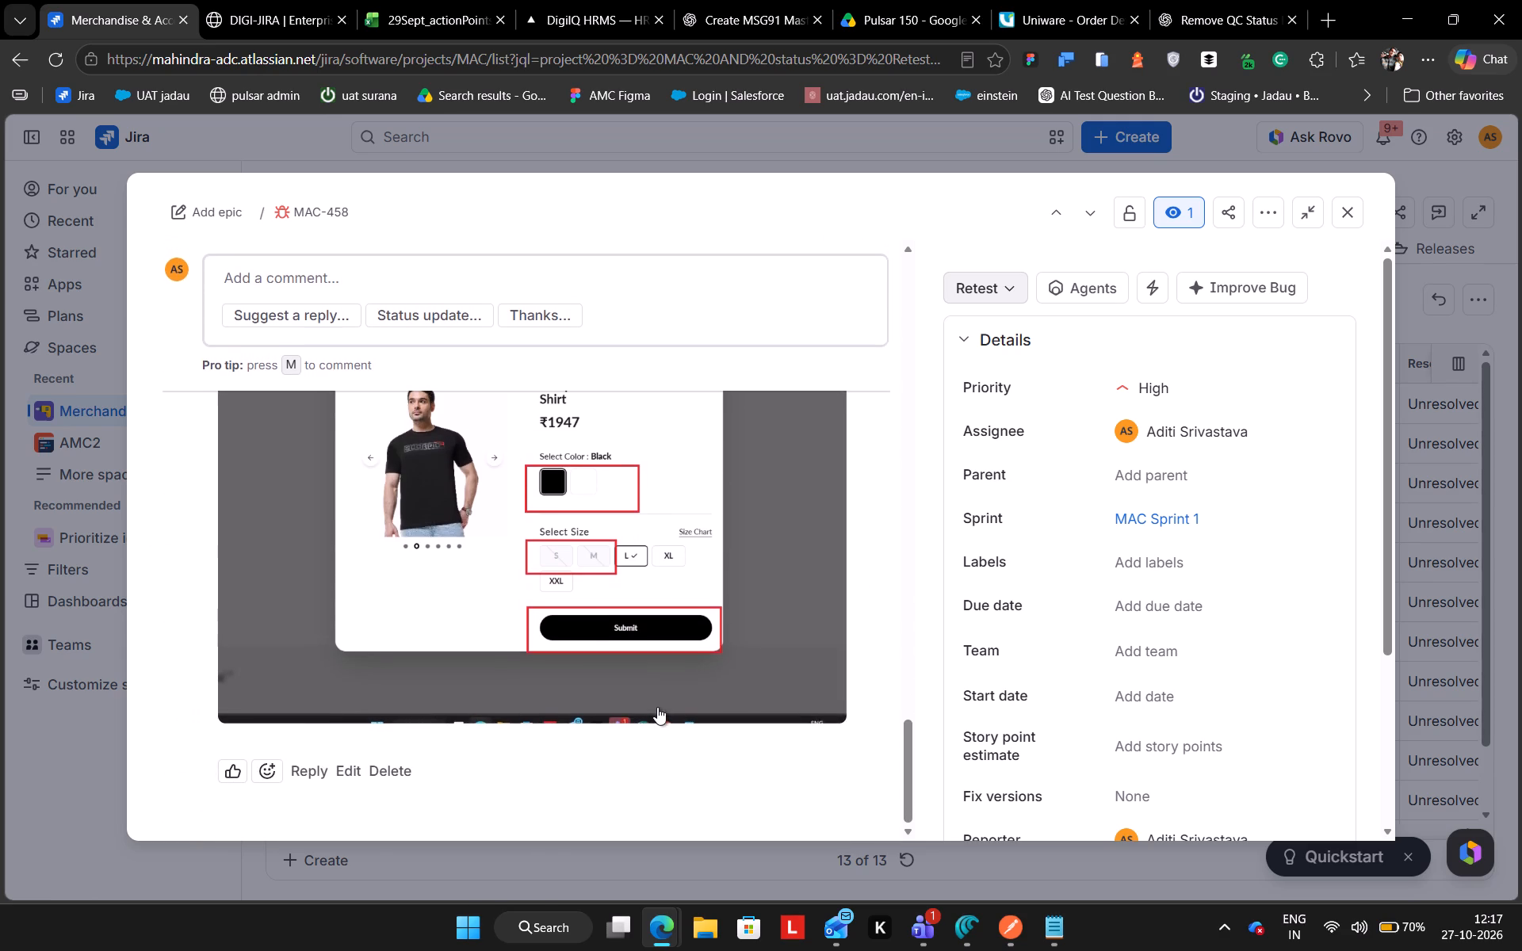
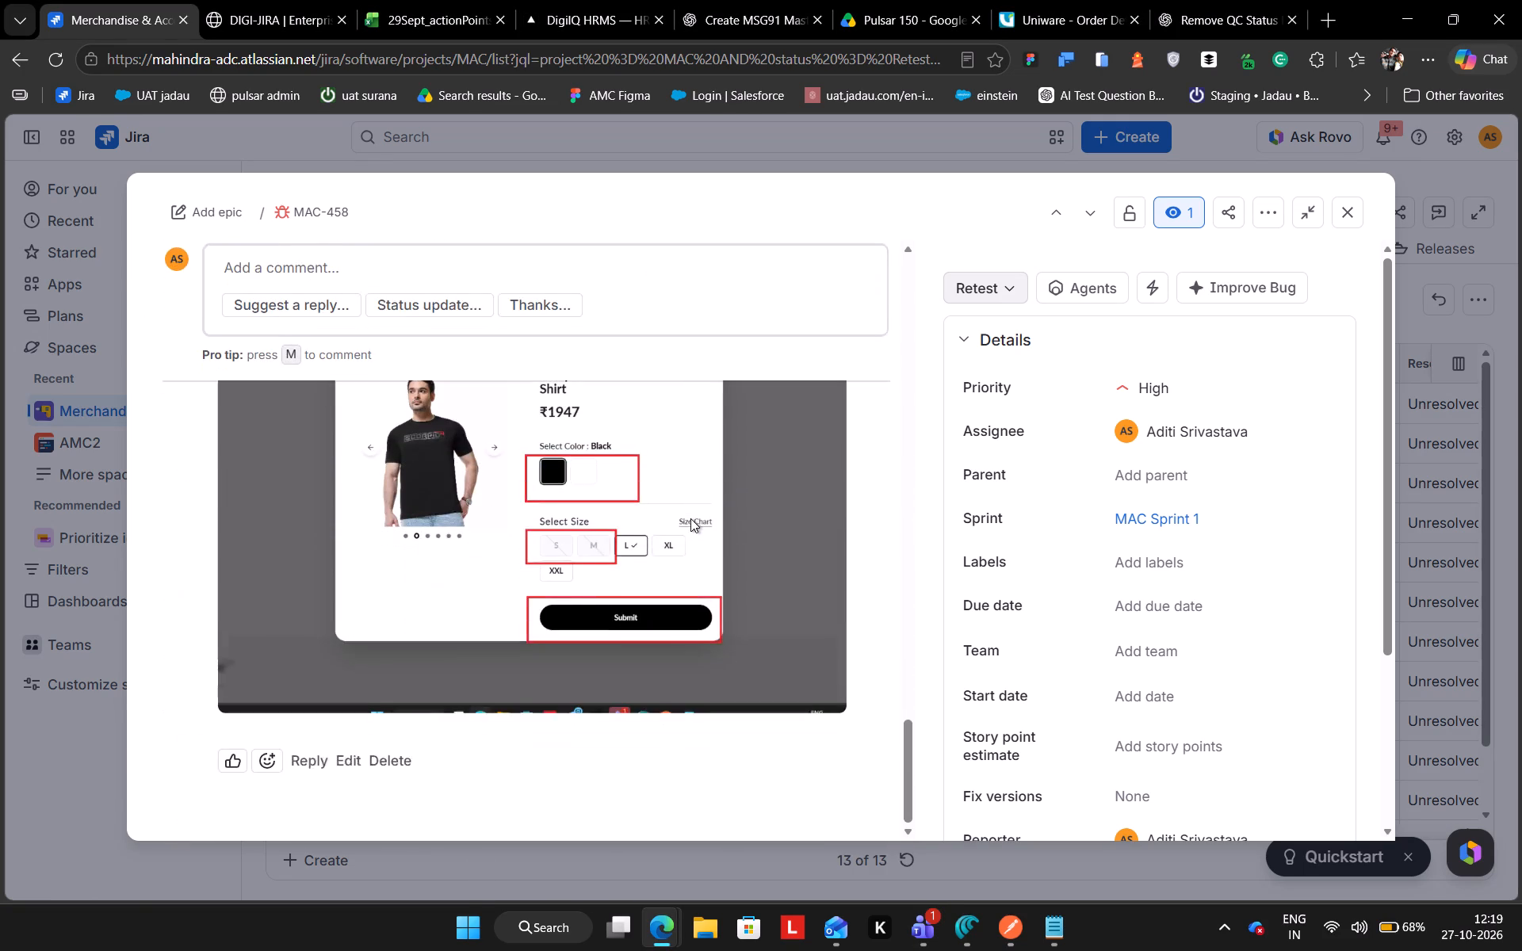
Transition MAC-458 to Reopen, and from there to the In Progress status.
{"action": "scroll", "coordinate": [690, 518], "scroll_direction": "up", "scroll_amount": 2}
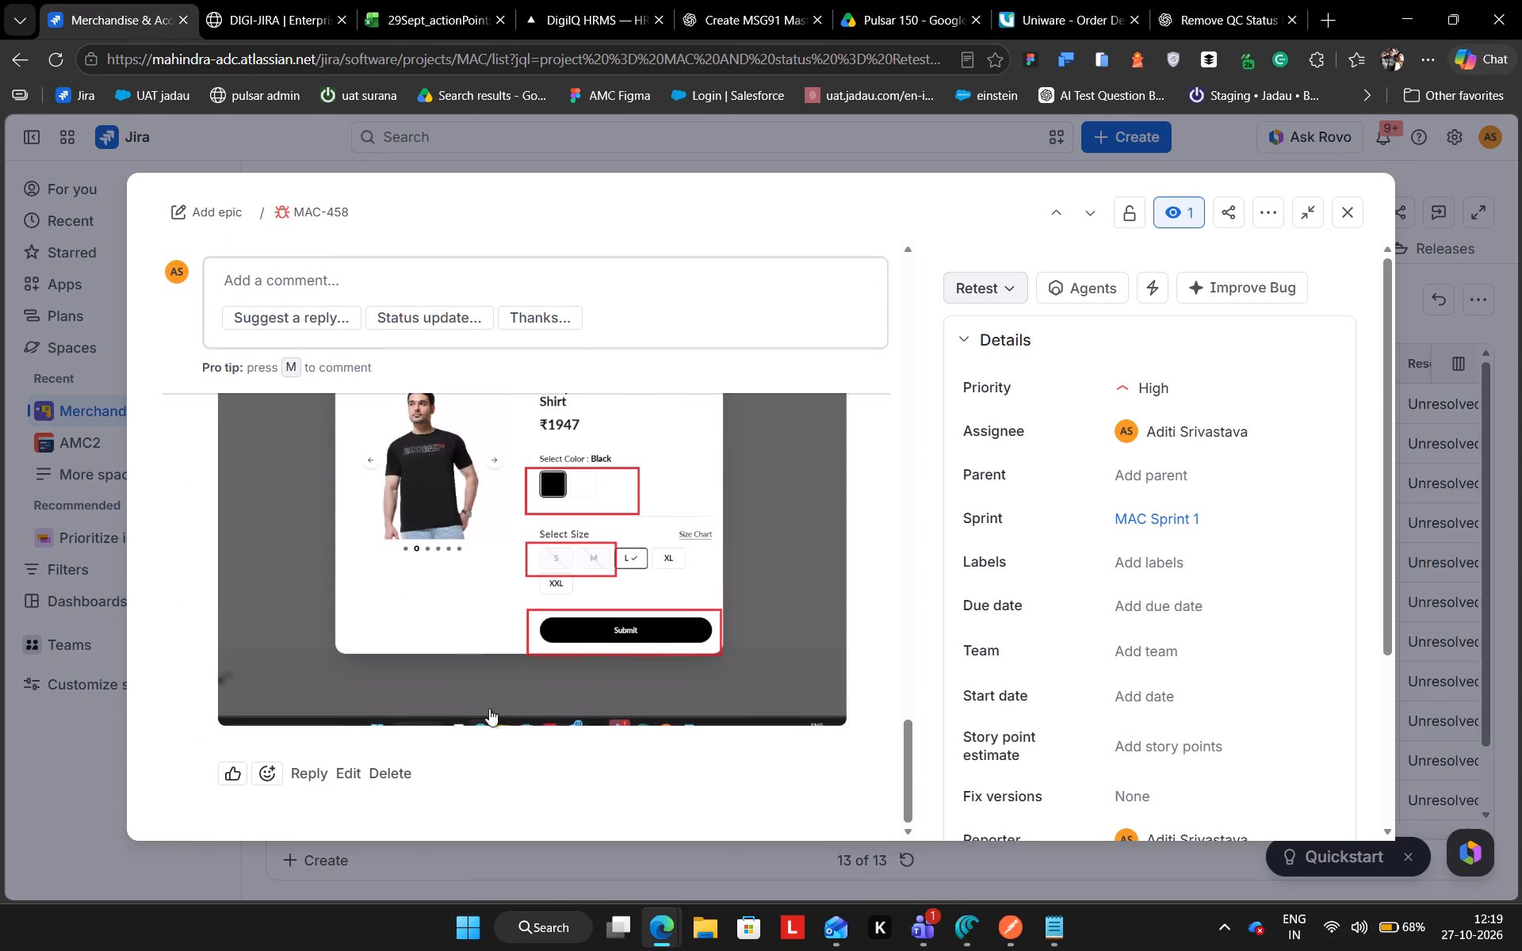
{"action": "scroll", "coordinate": [466, 775], "scroll_direction": "down", "scroll_amount": 3}
{"action": "scroll", "coordinate": [466, 775], "scroll_direction": "up", "scroll_amount": 10}
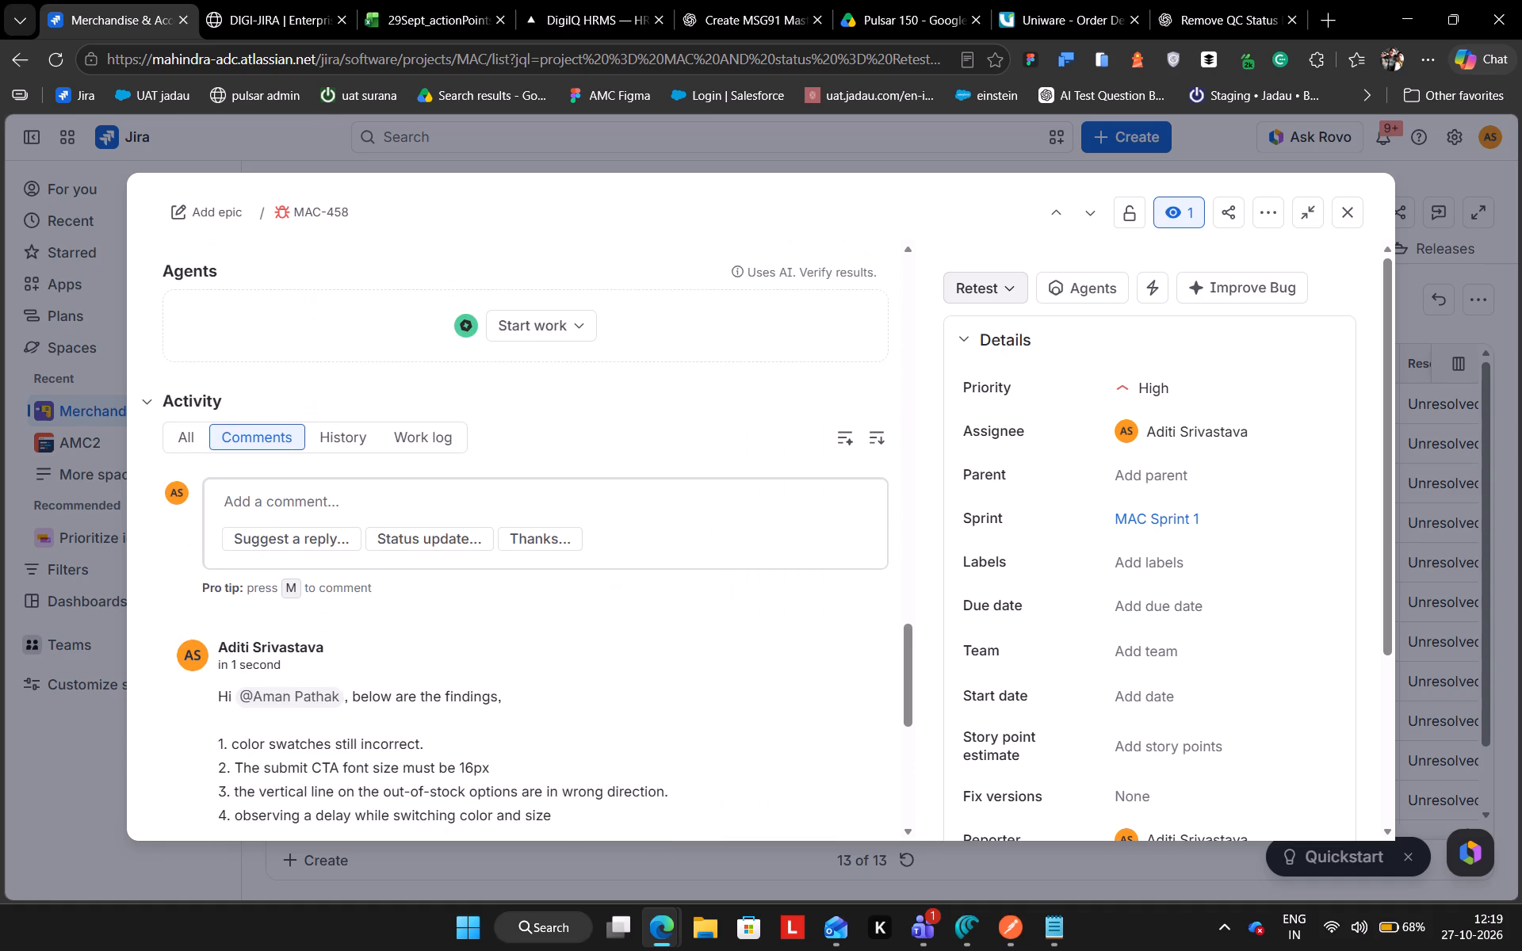
{"action": "left_click", "coordinate": [990, 279]}
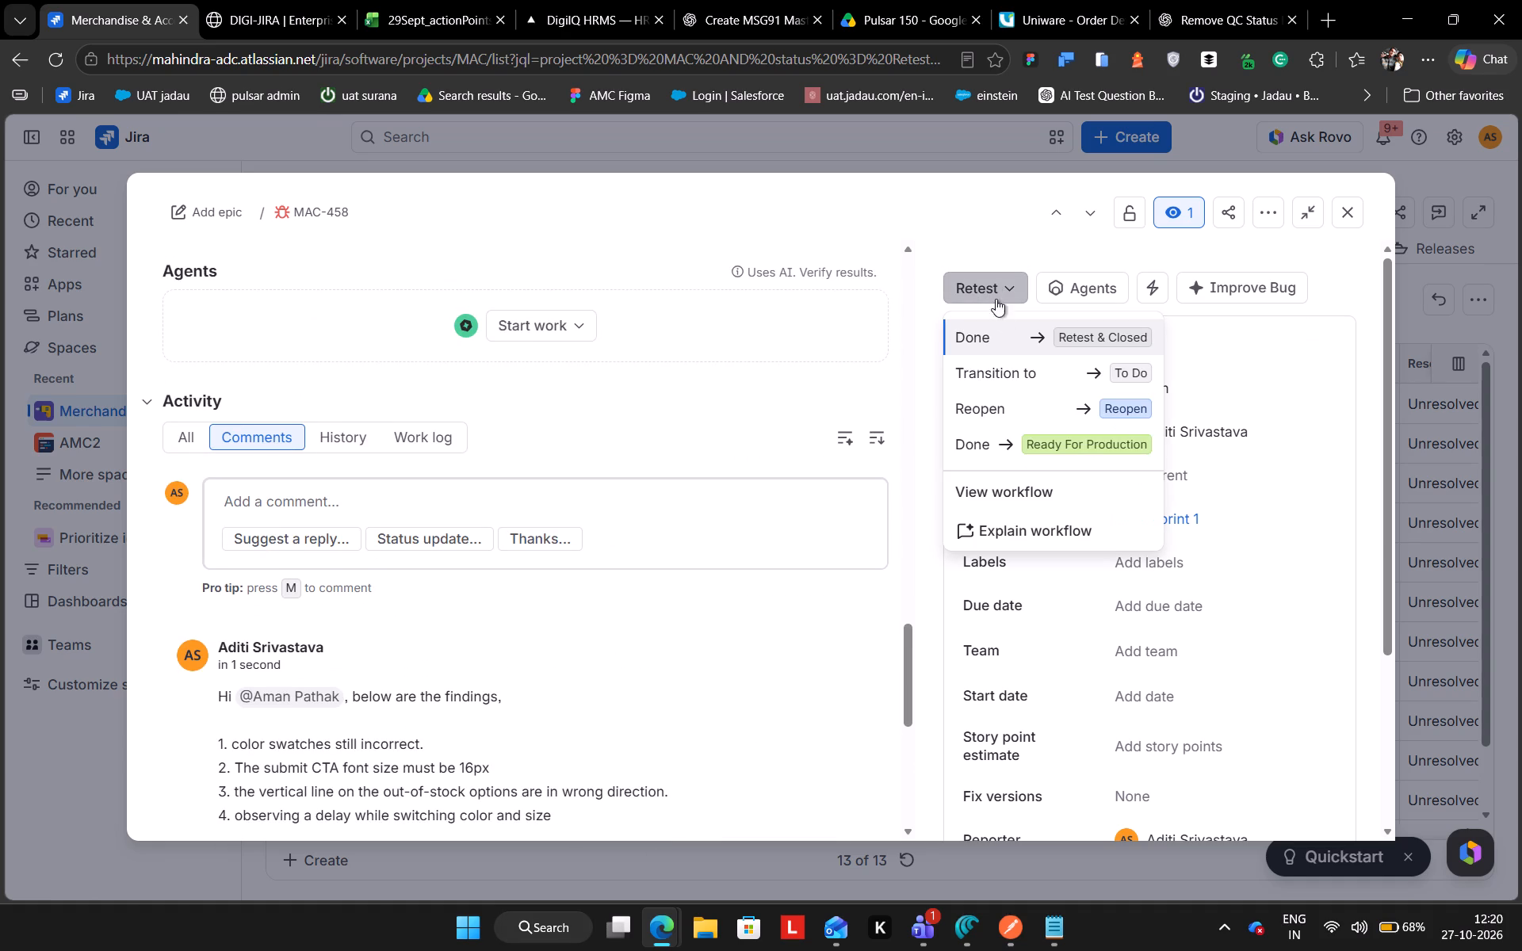
{"action": "left_click", "coordinate": [1023, 406]}
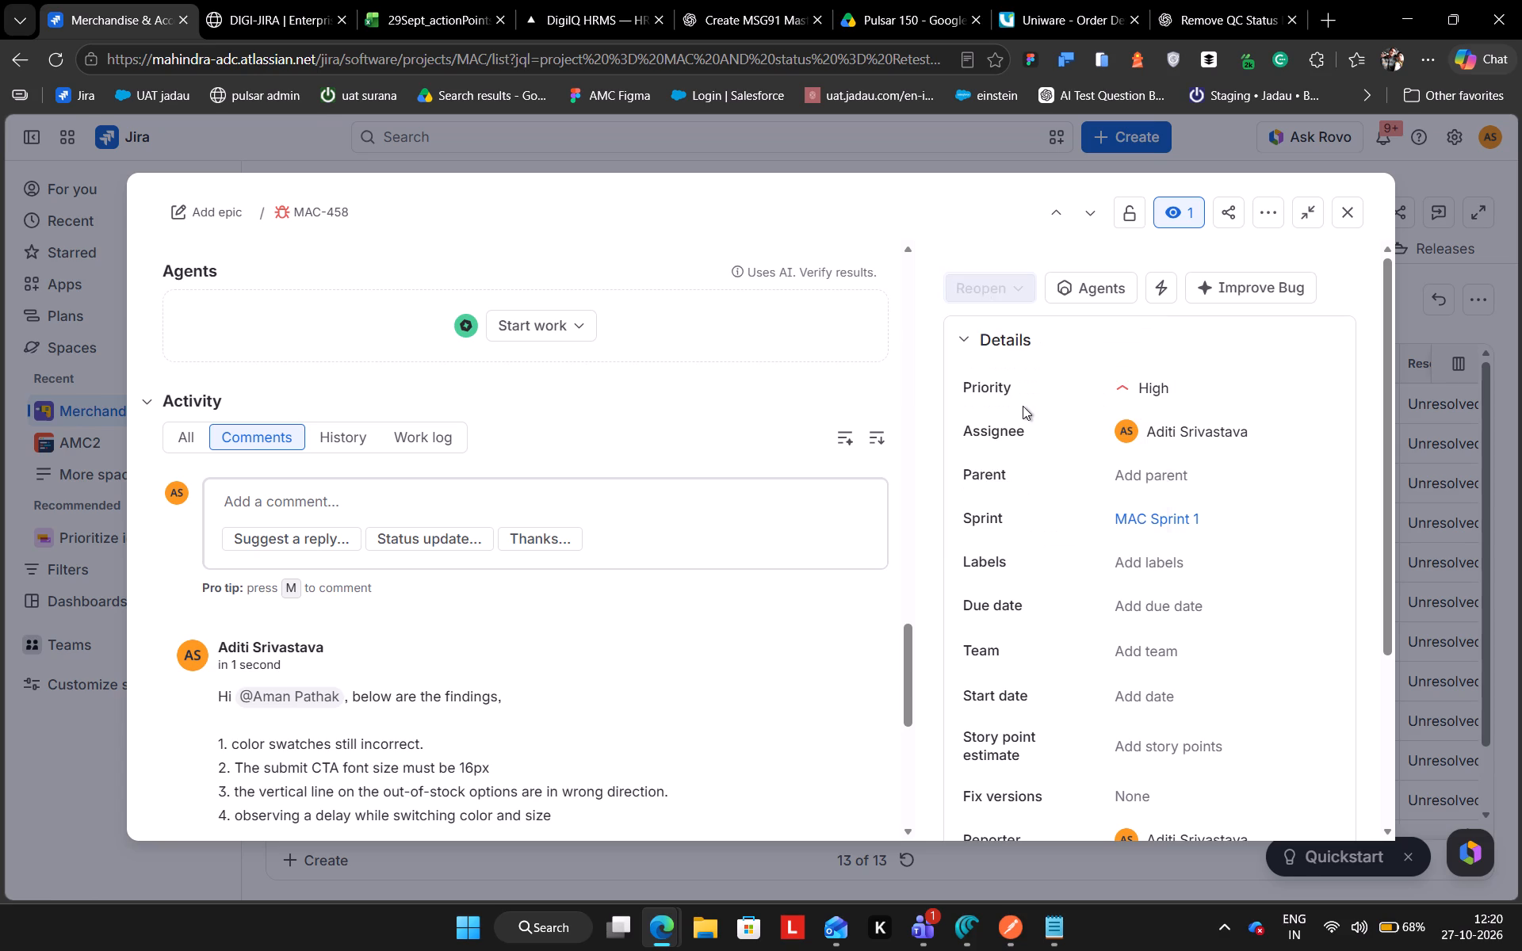
{"action": "left_click", "coordinate": [1008, 288]}
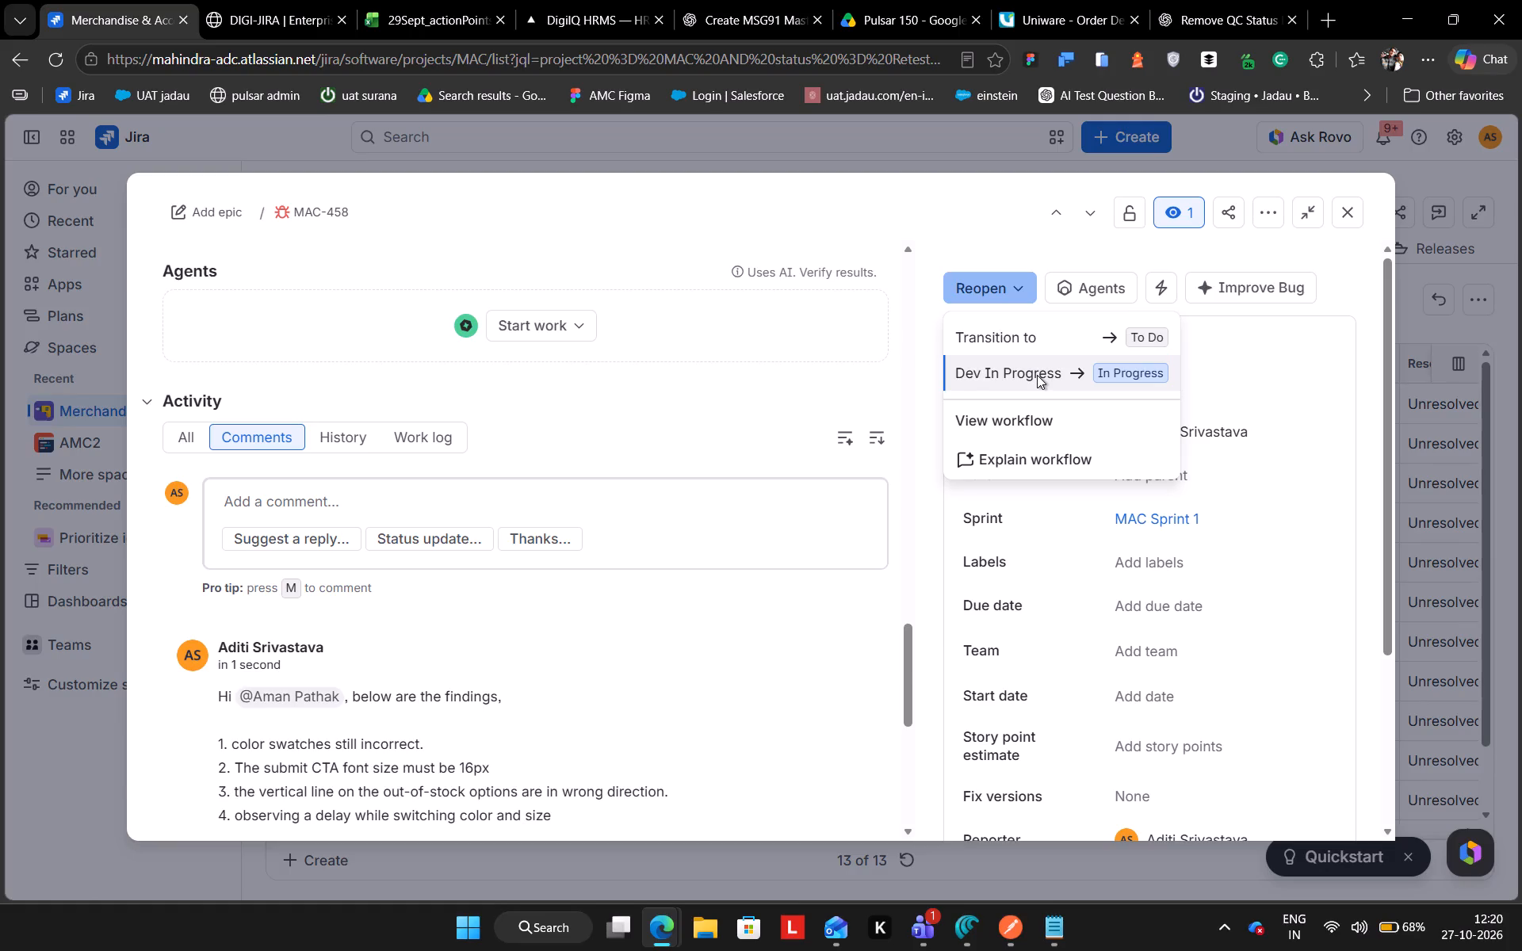
{"action": "left_click", "coordinate": [1037, 375]}
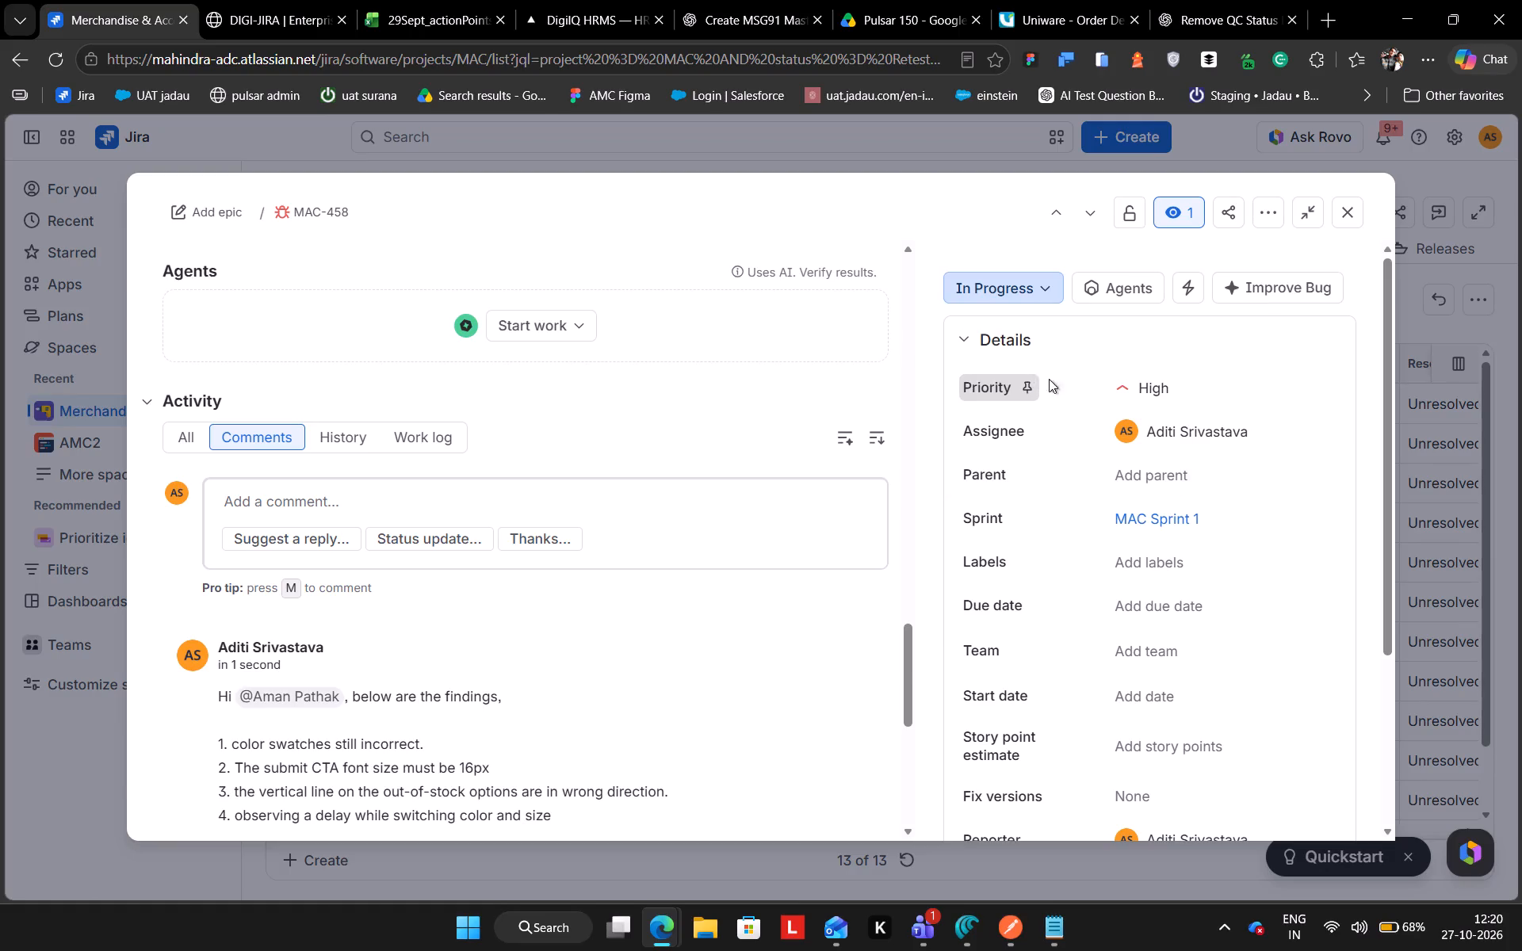
Try to reassign MAC-458 to the developer mentioned in the comment, searching the assignees for "aman".
{"action": "left_click", "coordinate": [1145, 419]}
{"action": "type", "text": "aman"}
{"action": "key", "text": "Return"}
{"action": "key", "text": "Return"}
{"action": "key", "text": "Return"}
{"action": "key", "text": "Return"}
{"action": "key", "text": "Return"}
{"action": "key", "text": "Return"}
{"action": "key", "text": "Return"}
{"action": "key", "text": "Return"}
{"action": "key", "text": "Return"}
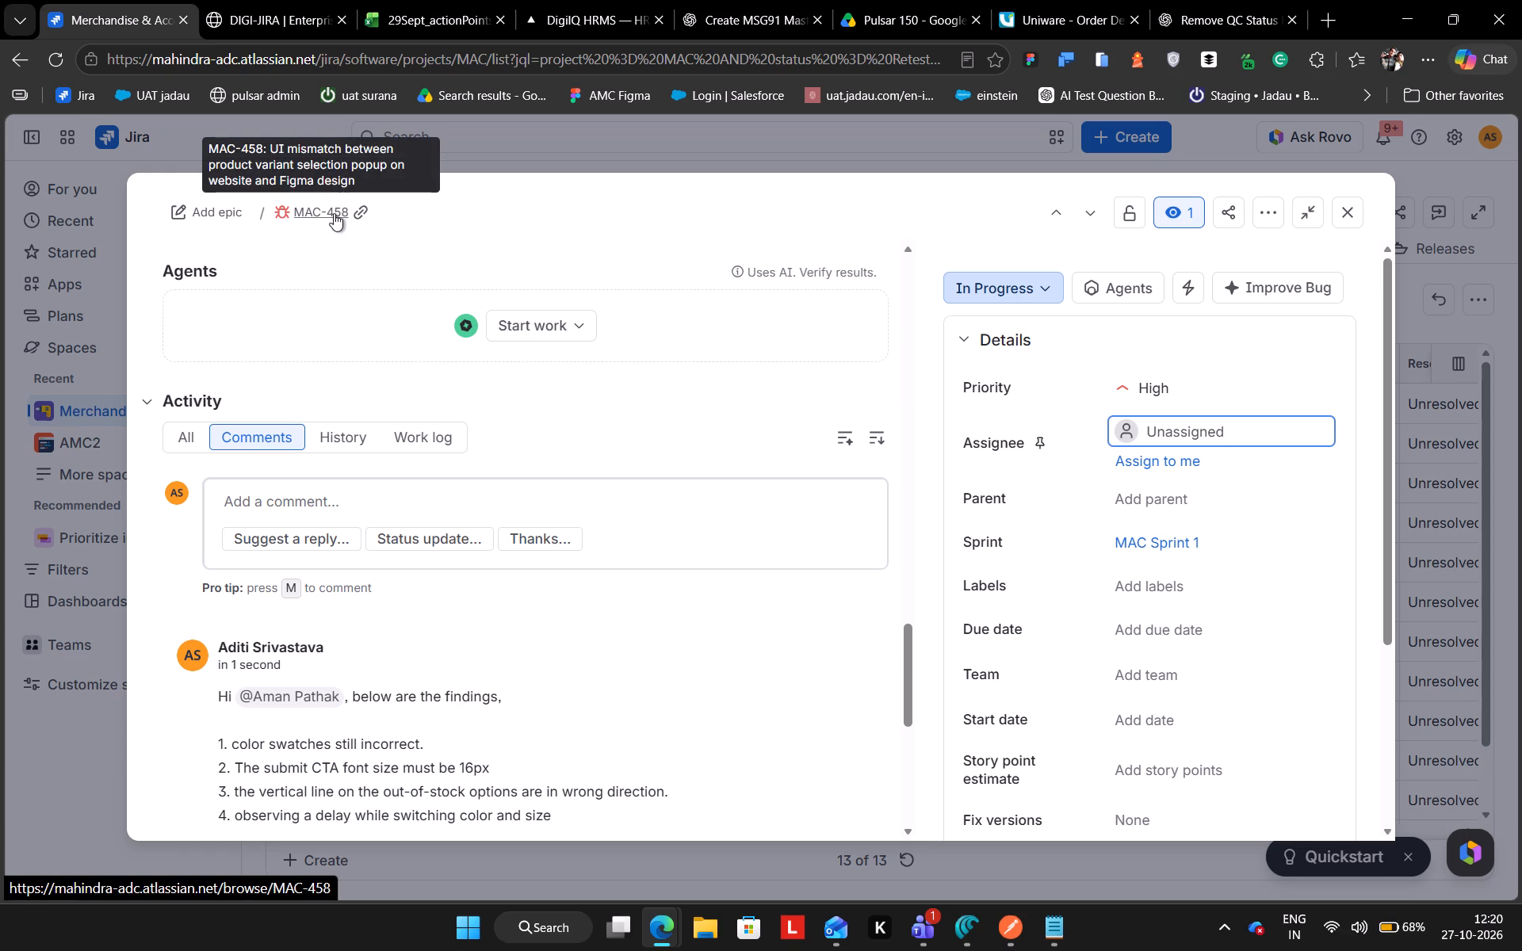
Copy the link to MAC-458.
{"action": "left_click", "coordinate": [357, 212]}
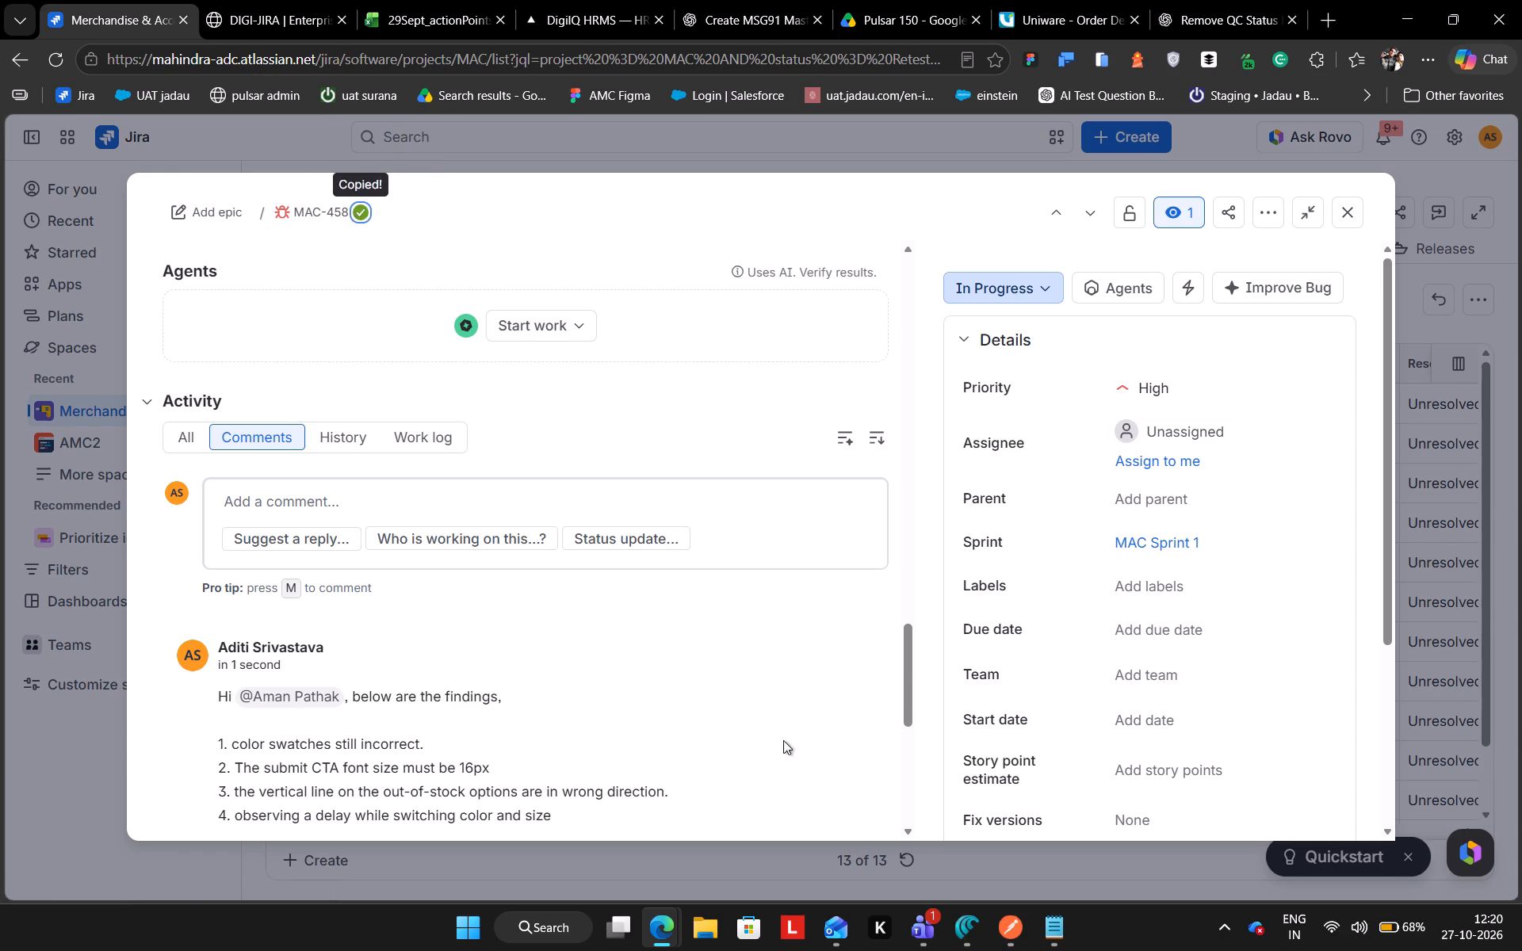
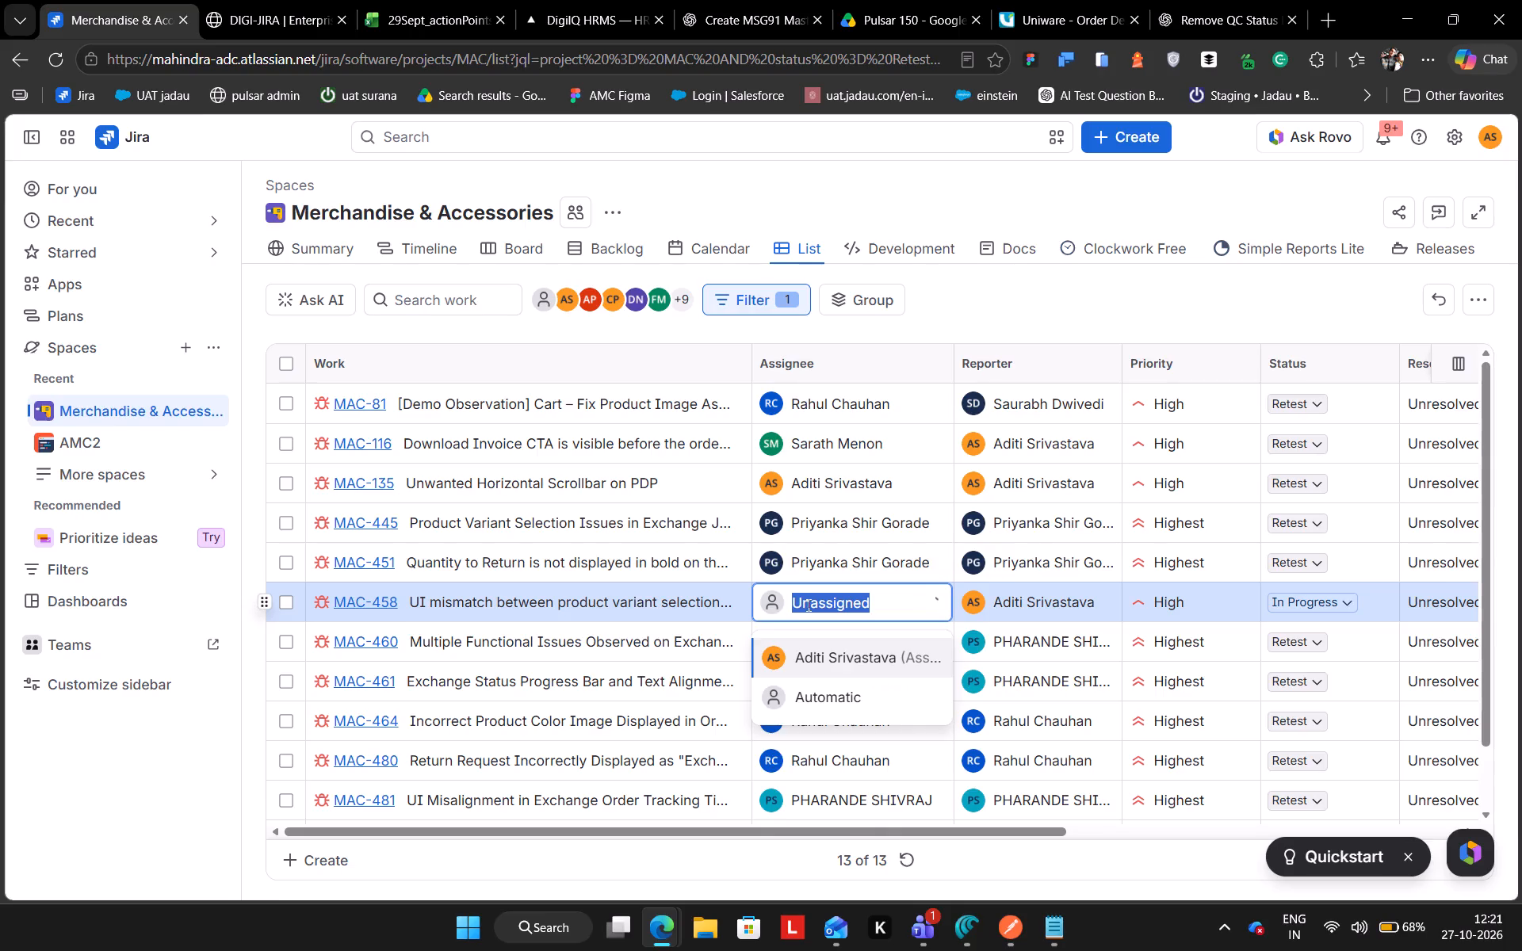
Assign MAC-458 to the developer who is the first match when searching the assignees for "aman".
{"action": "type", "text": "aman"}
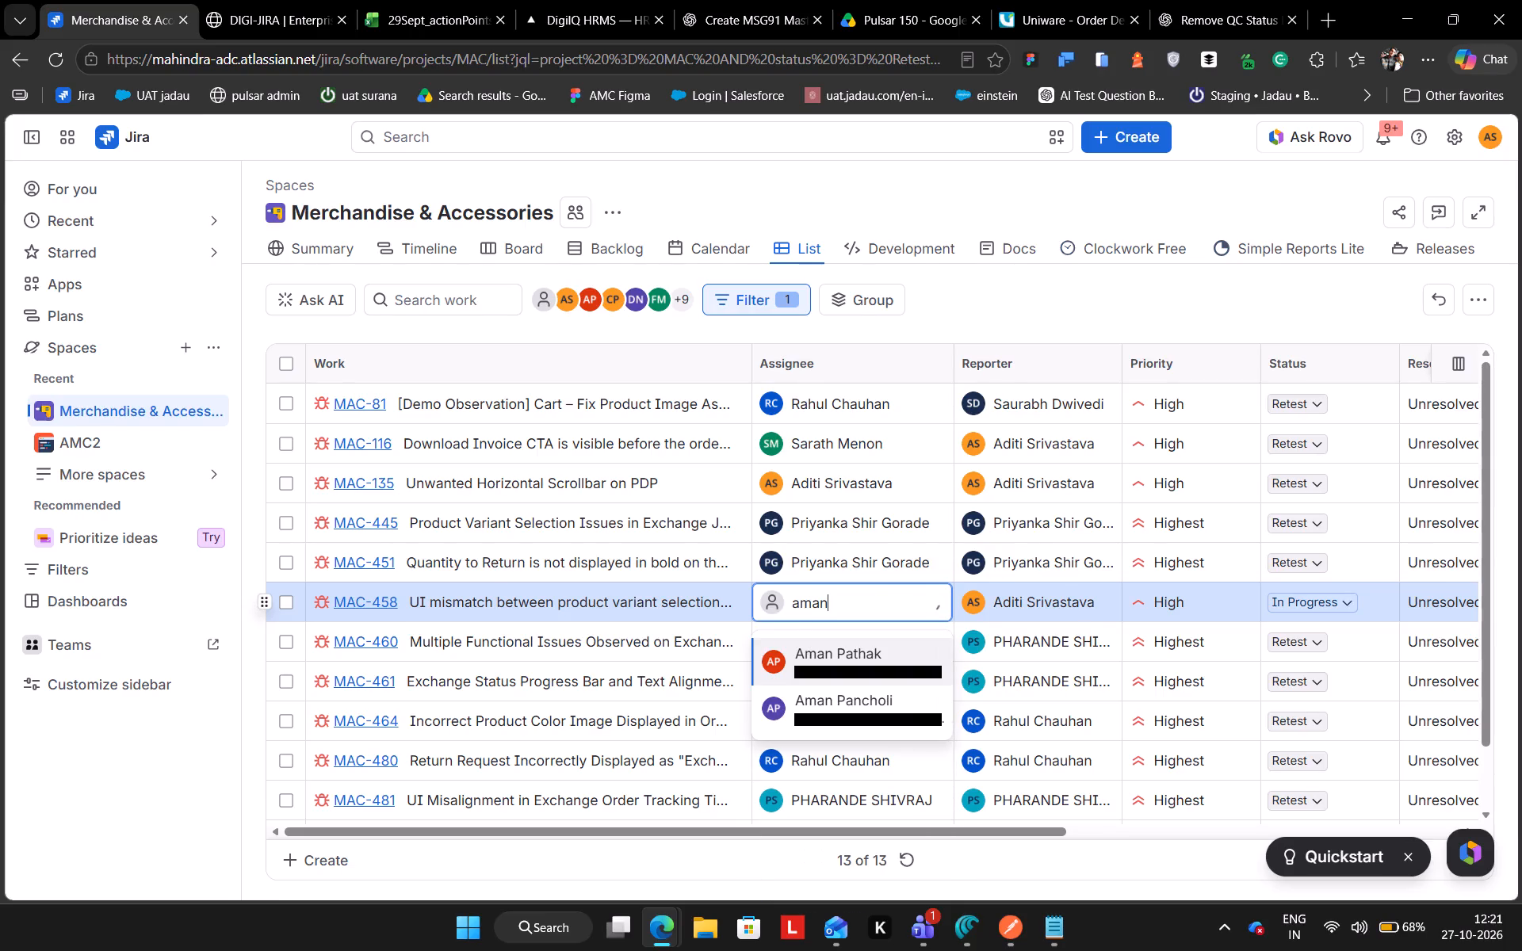
{"action": "left_click", "coordinate": [850, 663]}
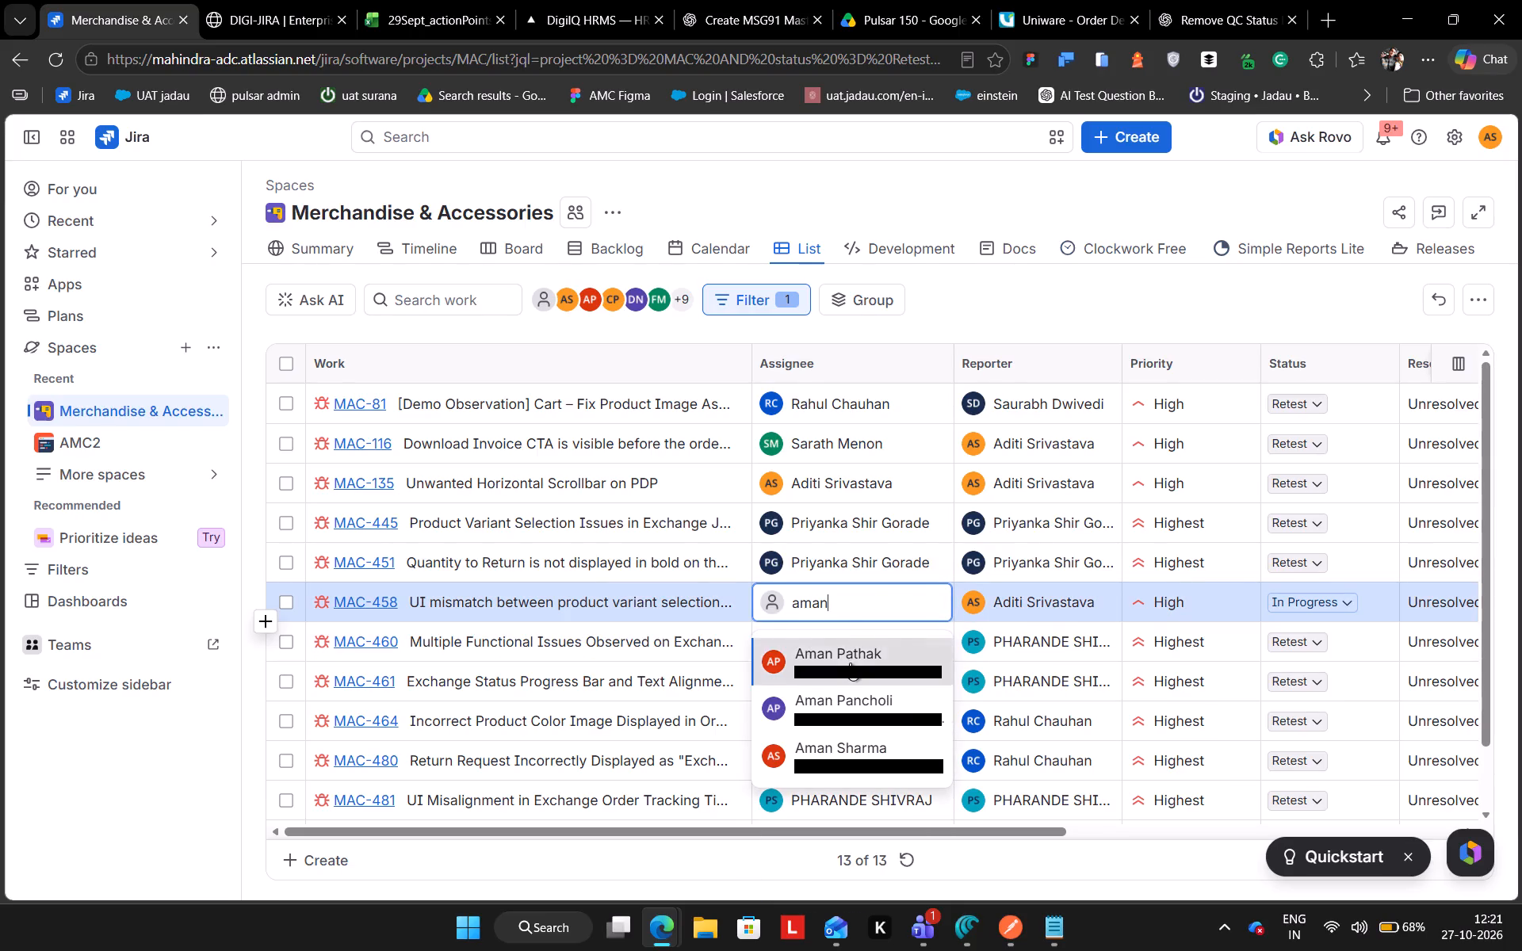